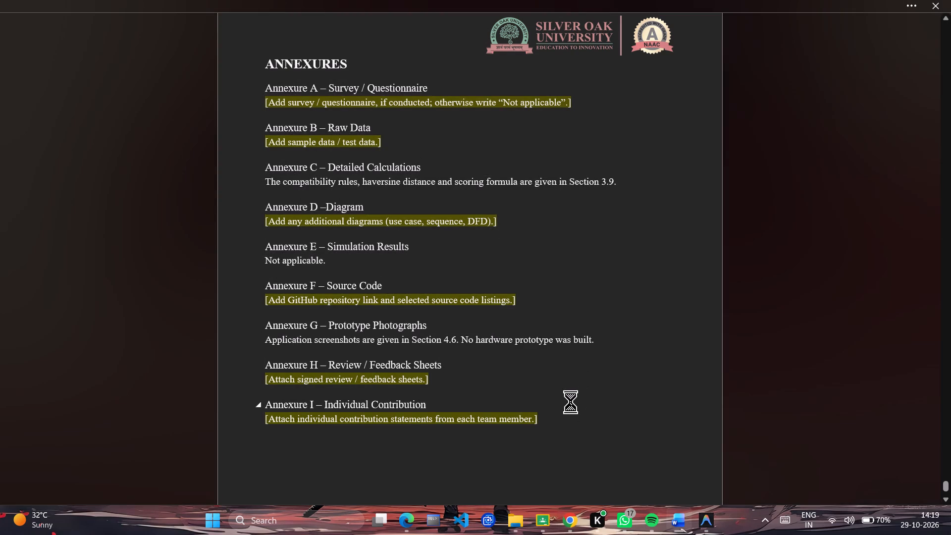
Remove bold from all pasted text under the ANNEXURES heading, from Annexure A through the last individual contribution in Annexure I.
scroll(538, 380, up, 3)
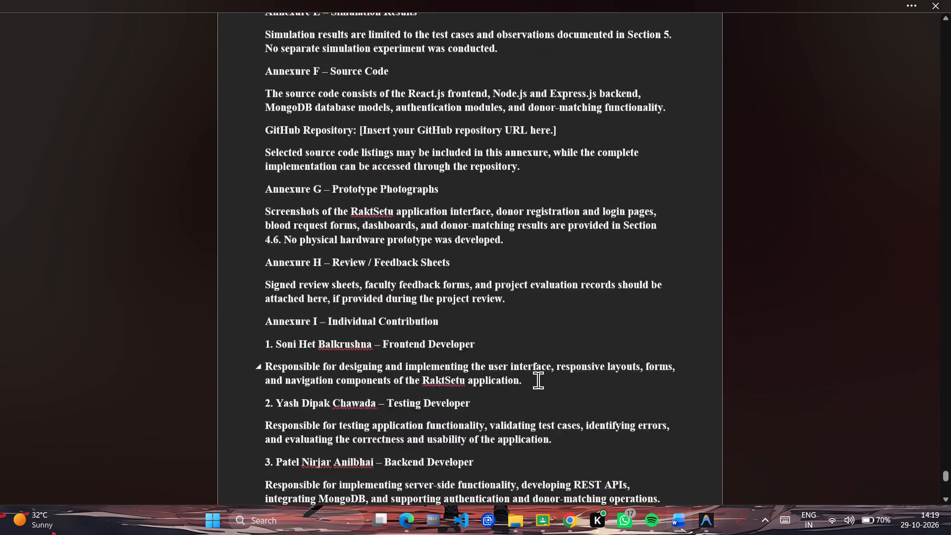
scroll(538, 380, up, 2)
scroll(318, 184, up, 4)
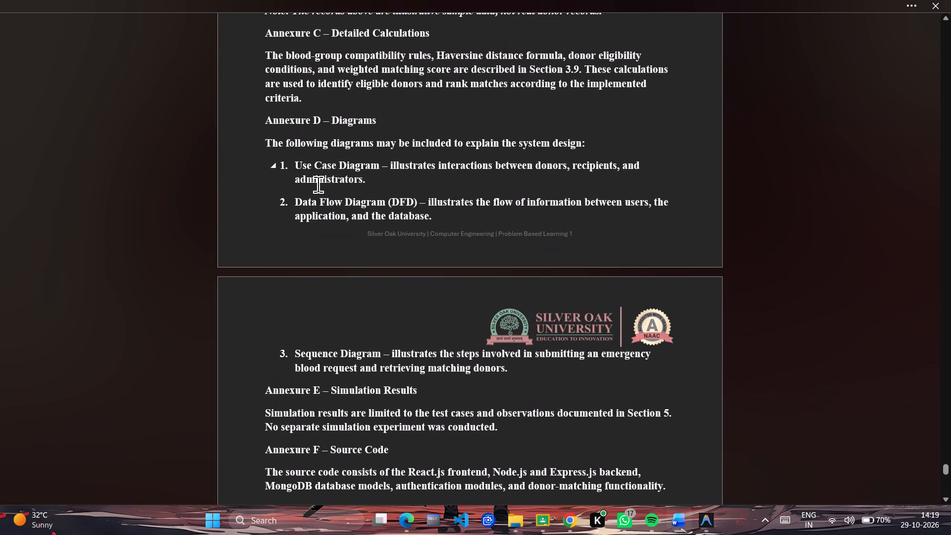
scroll(339, 218, up, 4)
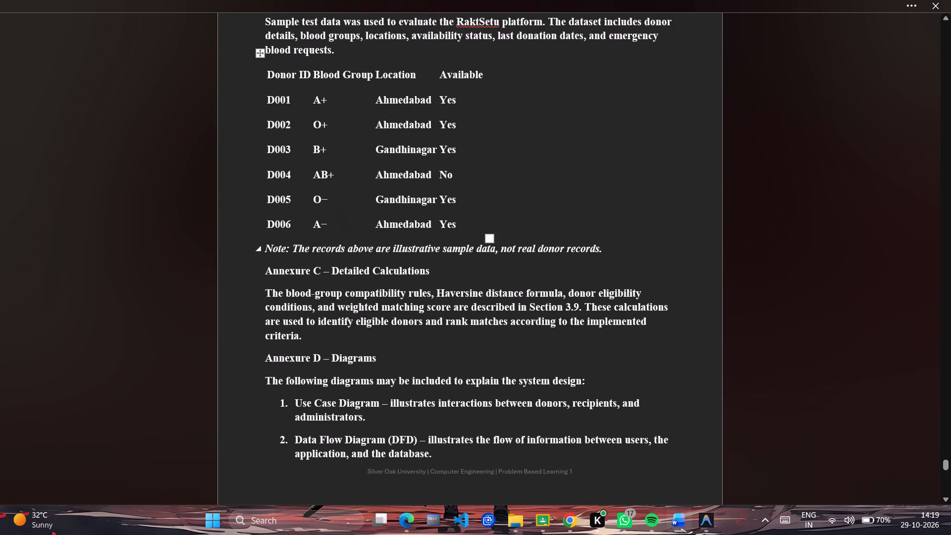
scroll(370, 261, up, 4)
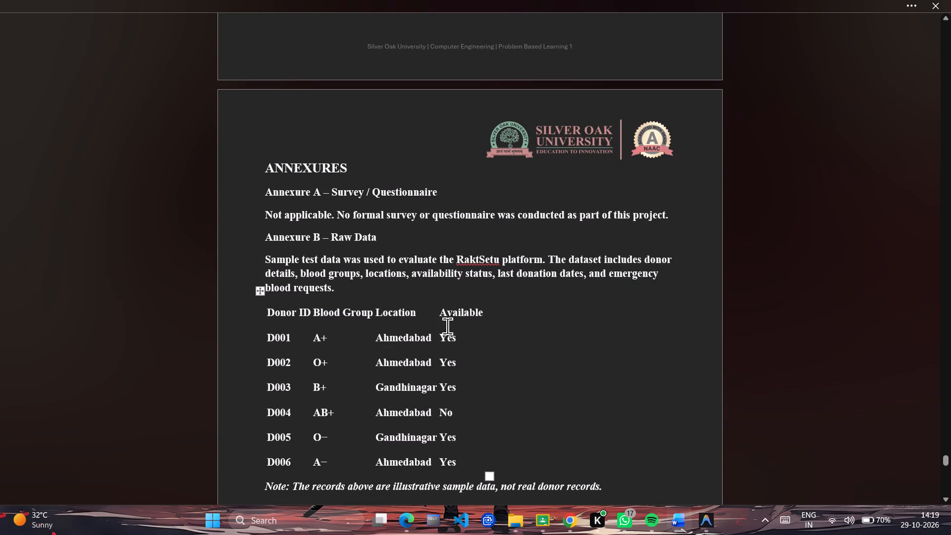
click(337, 309)
drag(267, 191, 449, 311)
scroll(437, 305, down, 4)
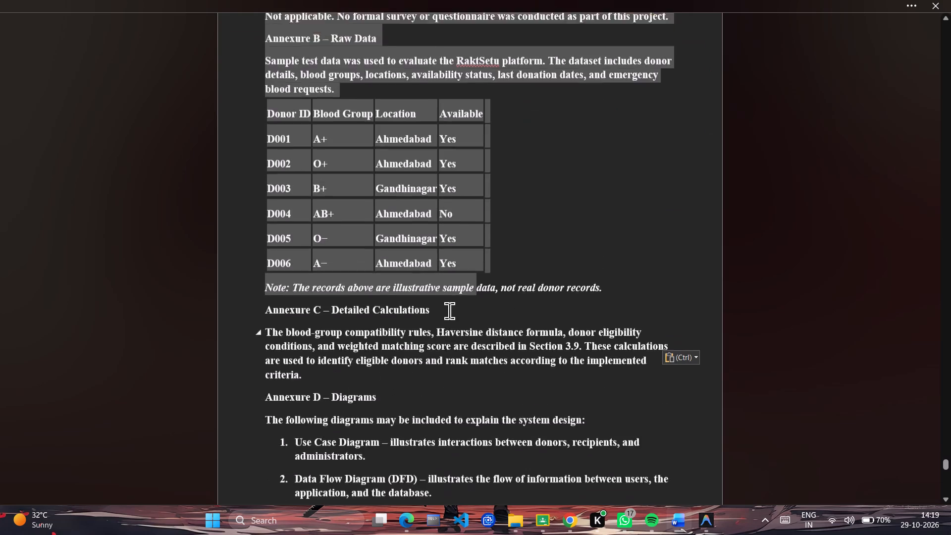
drag(449, 311, 453, 327)
scroll(450, 312, down, 16)
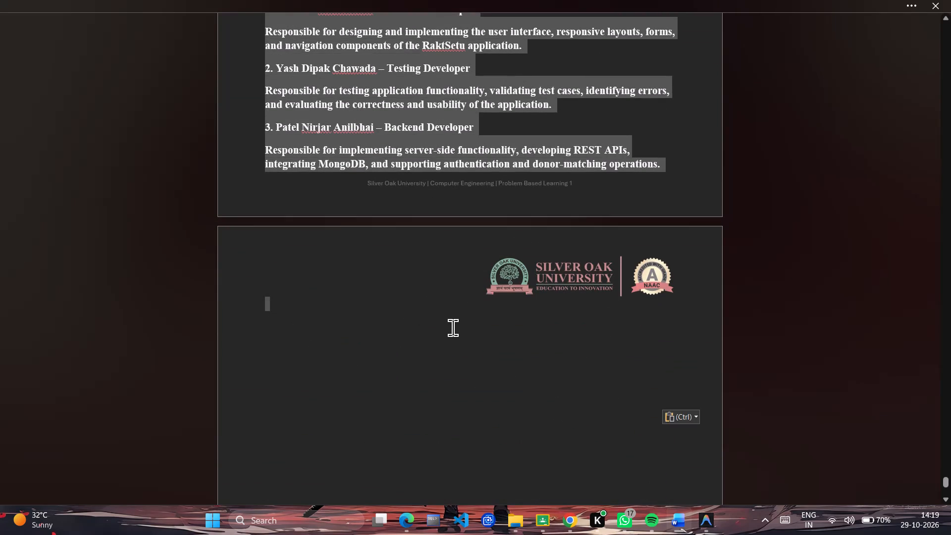
drag(453, 327, 682, 170)
click(692, 146)
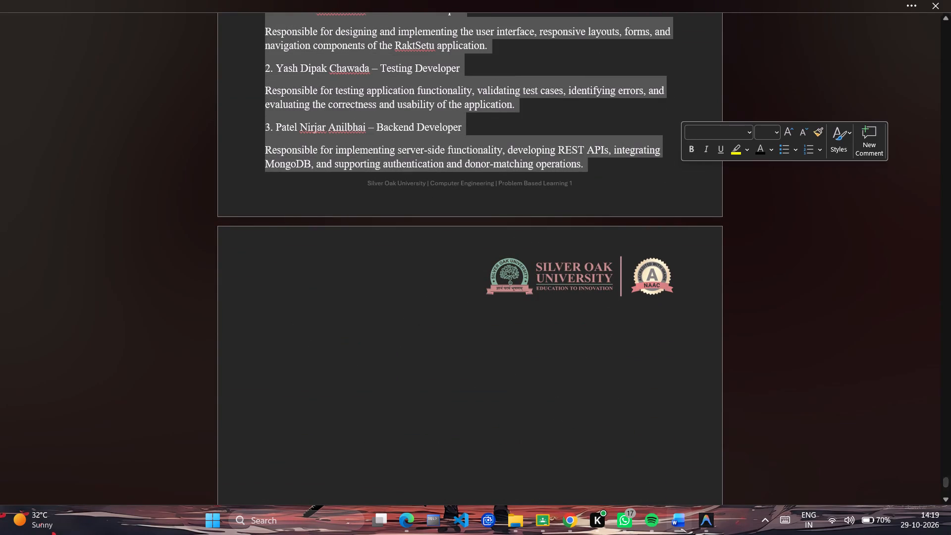
Apply outside borders to the donor sample data table in Annexure B.
scroll(493, 193, up, 3)
scroll(480, 235, up, 6)
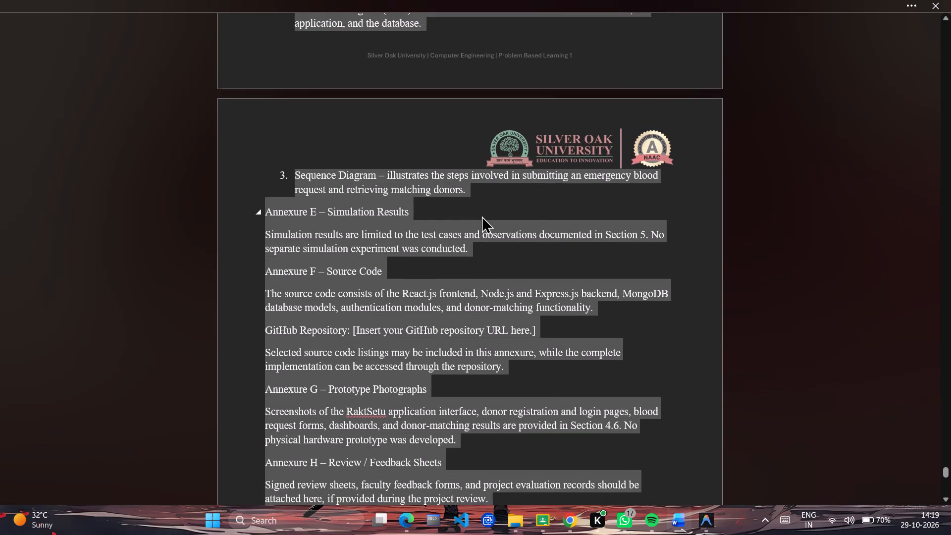
click(464, 210)
scroll(362, 235, up, 7)
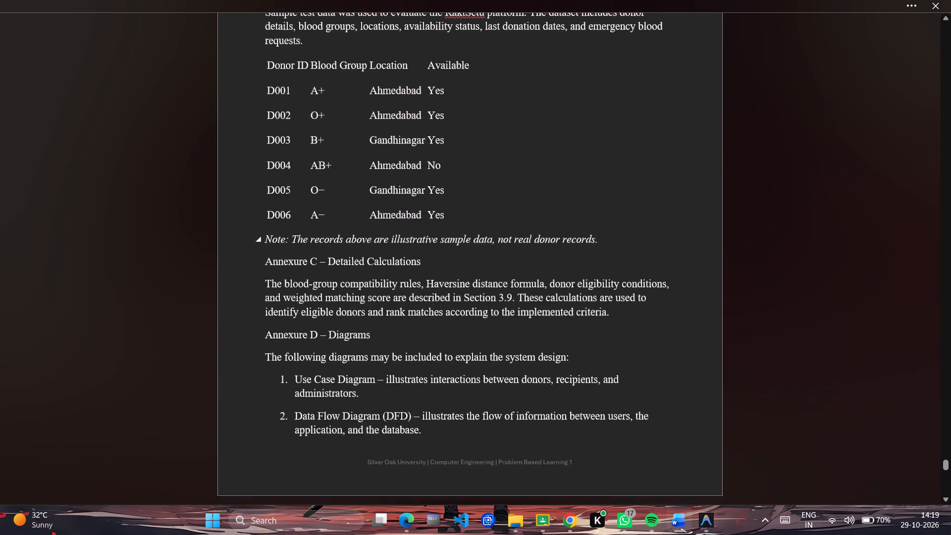
scroll(334, 236, up, 1)
scroll(388, 433, down, 1)
scroll(383, 392, up, 1)
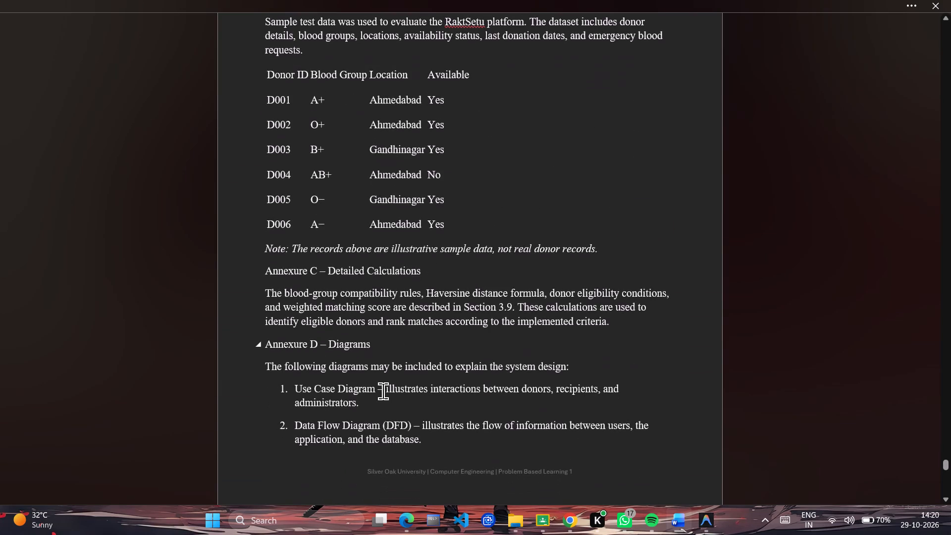
scroll(383, 391, up, 2)
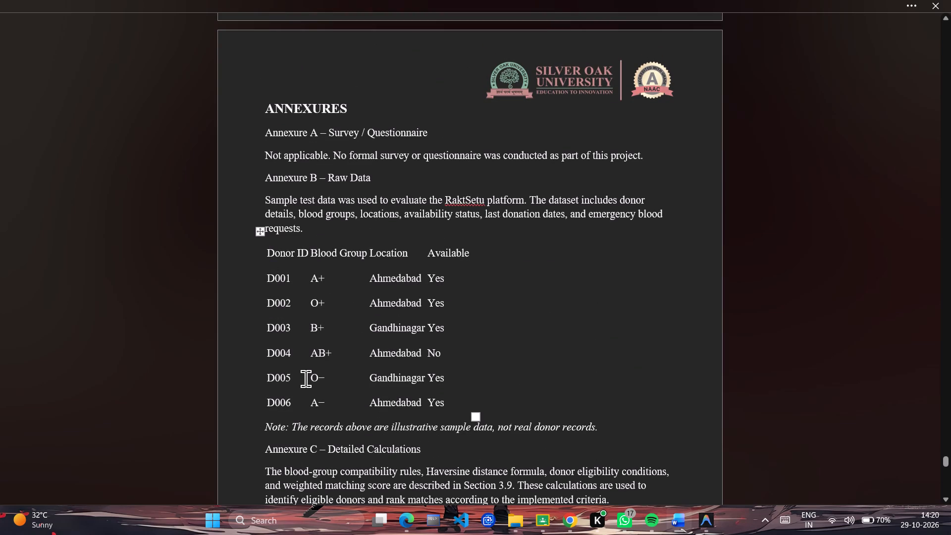
drag(266, 252, 473, 394)
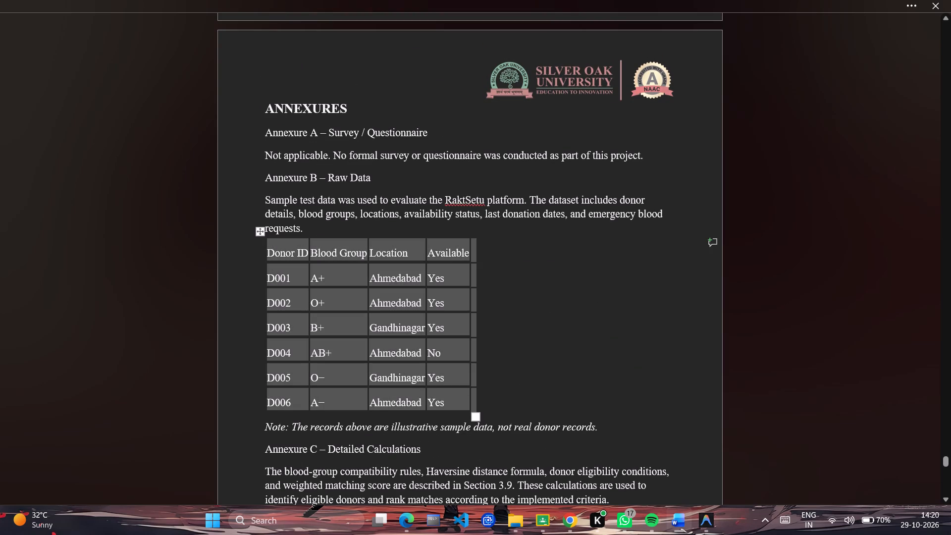
drag(473, 394, 497, 388)
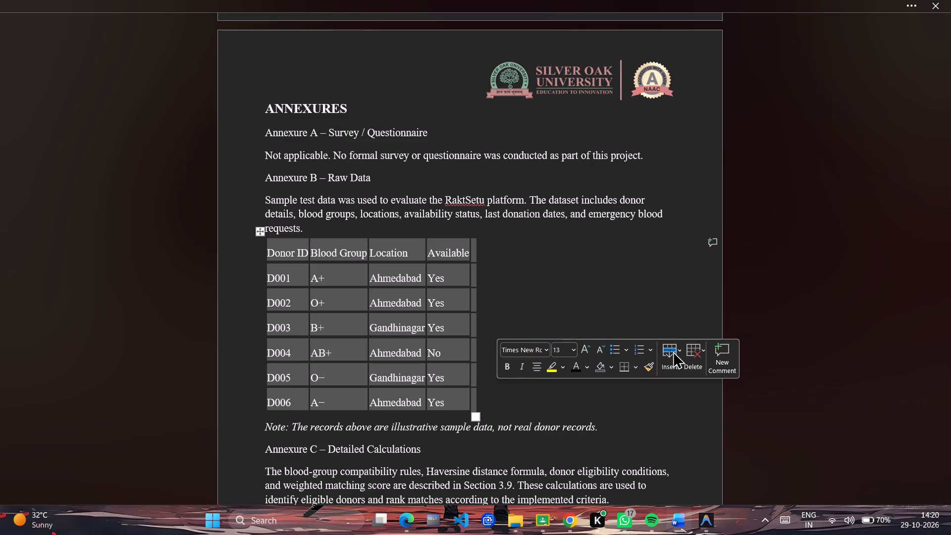
click(634, 368)
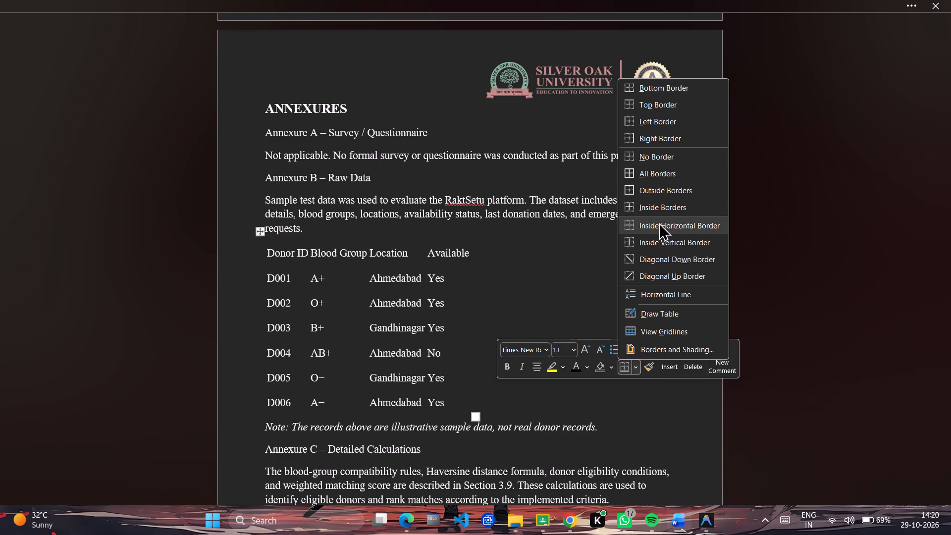
click(668, 195)
click(816, 297)
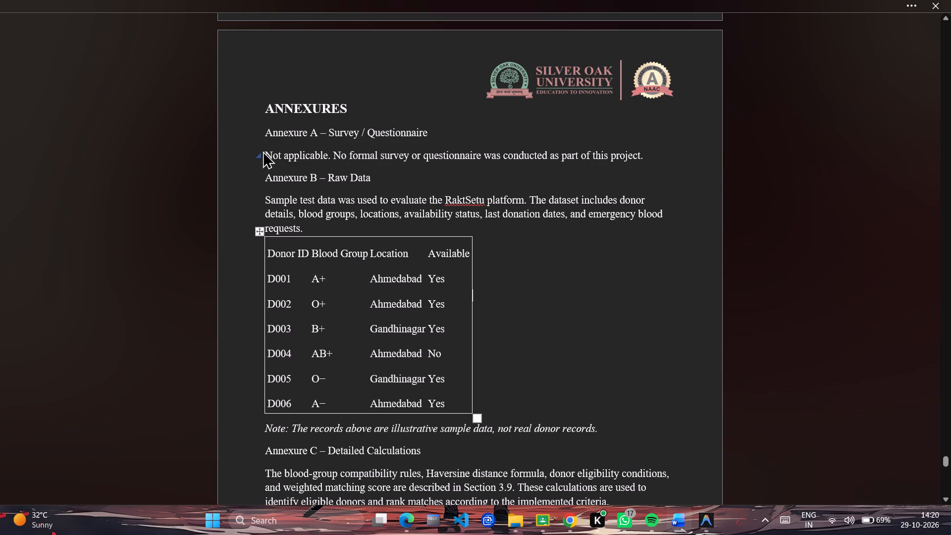
Set the font size of the "Not applicable" survey statement under Annexure A to 12.
drag(265, 158, 641, 159)
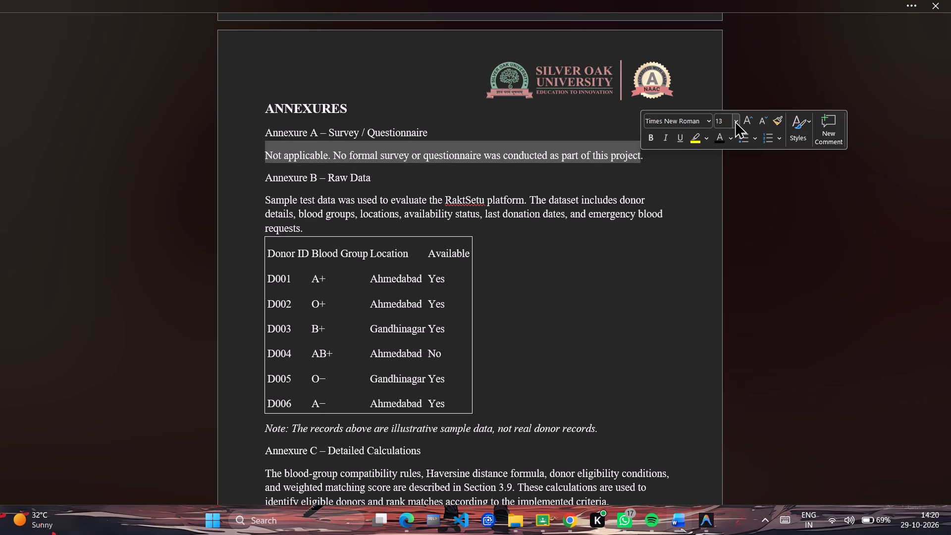
click(735, 120)
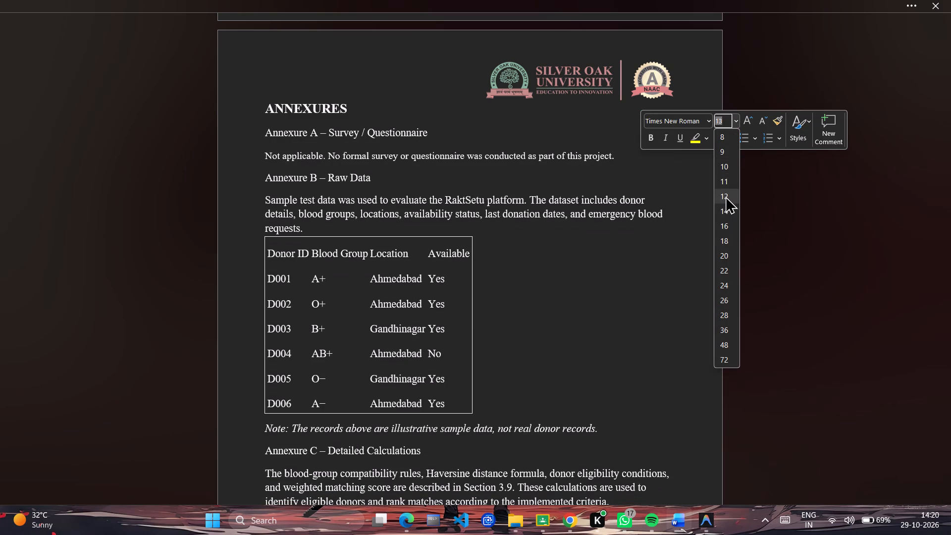
scroll(644, 234, up, 1)
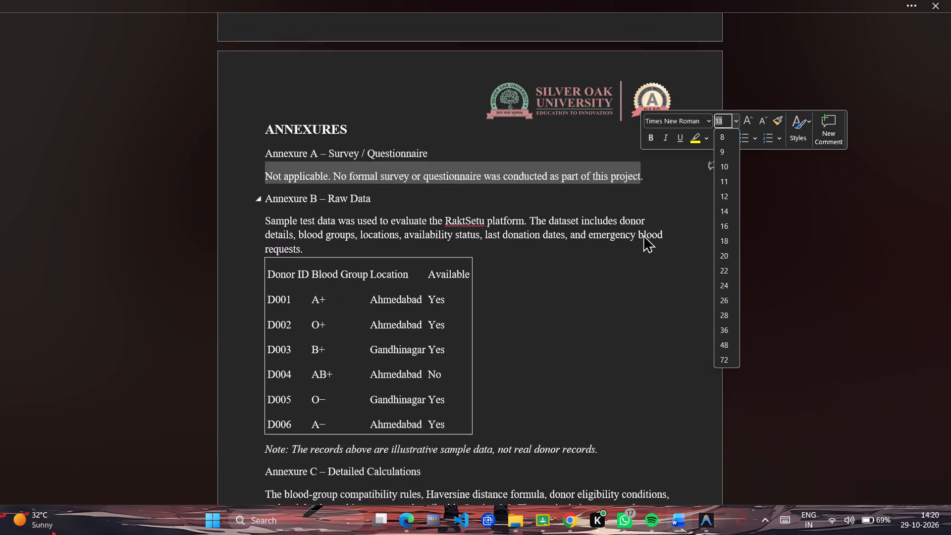
scroll(643, 234, up, 5)
scroll(614, 325, down, 1)
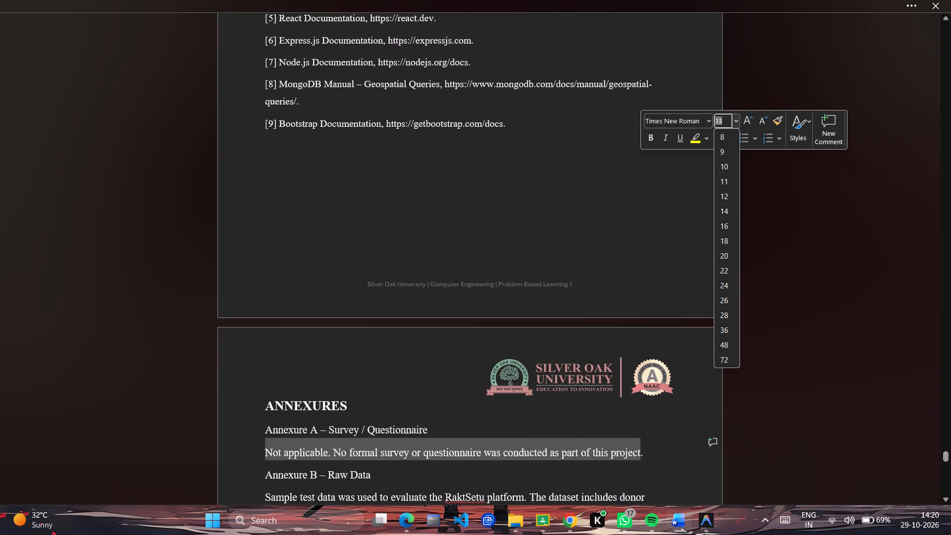
click(719, 197)
click(875, 317)
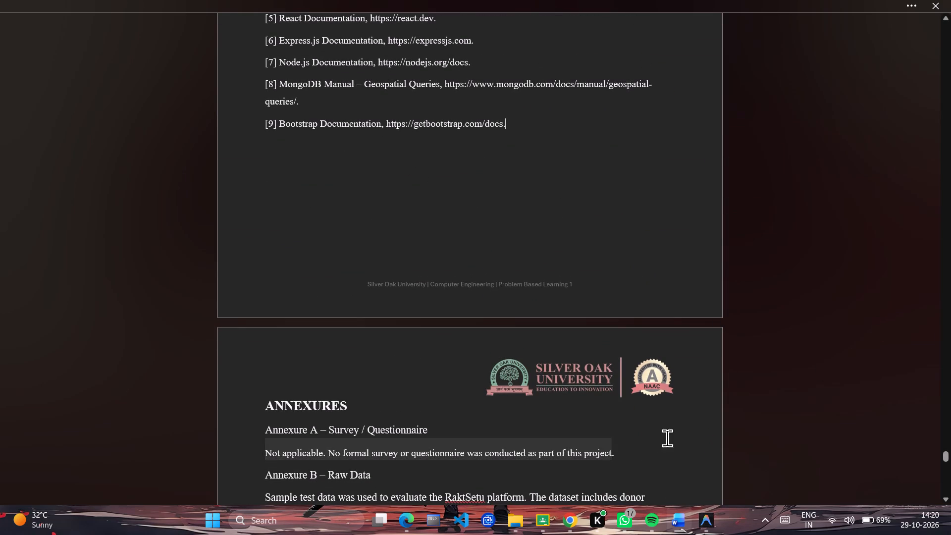
Reduce the Annexure B body text, including the donor table and the note below it, to font size 11.
scroll(649, 442, down, 3)
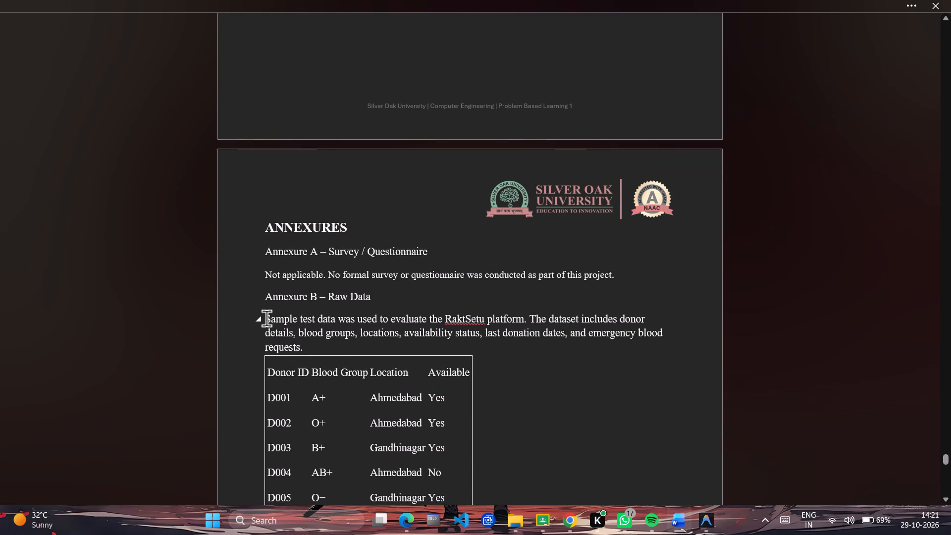
drag(266, 318, 499, 369)
scroll(450, 414, down, 3)
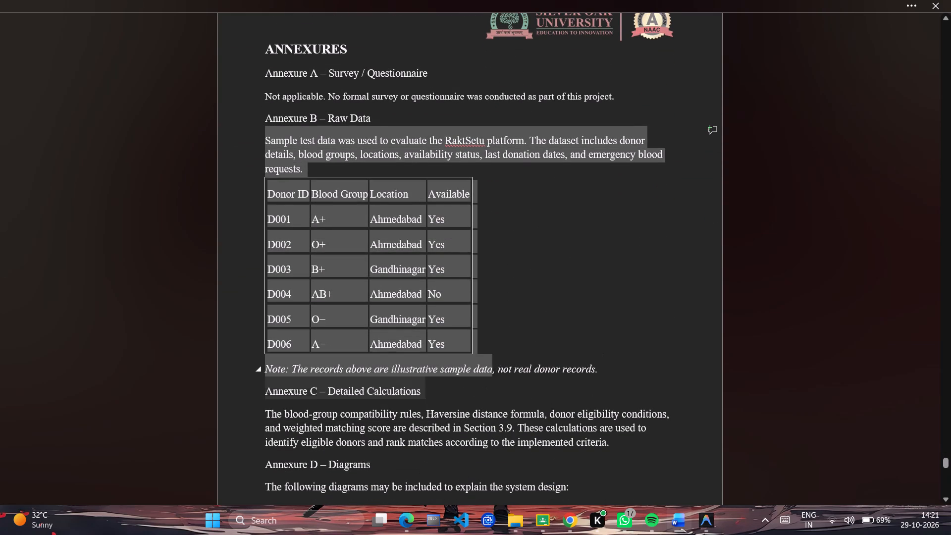
drag(499, 369, 500, 368)
click(500, 368)
drag(609, 370, 349, 144)
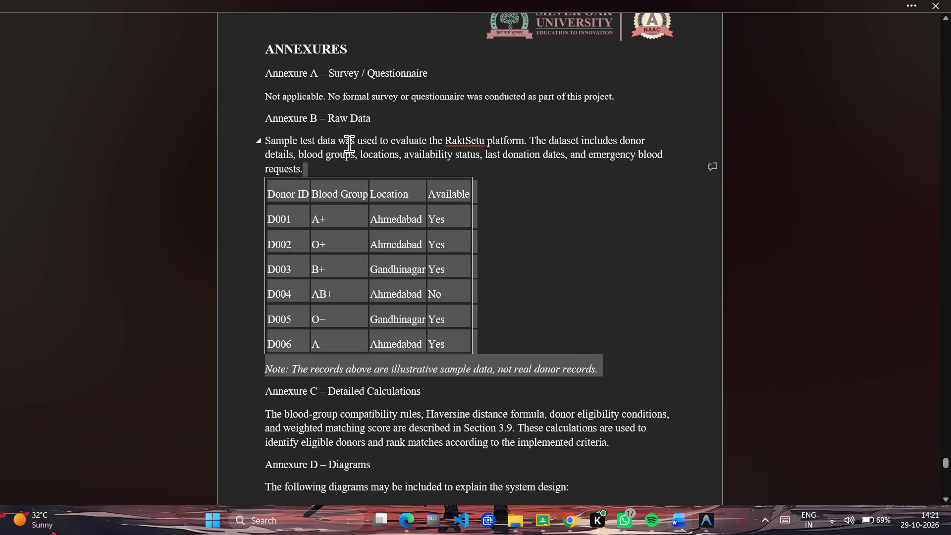
drag(349, 144, 262, 130)
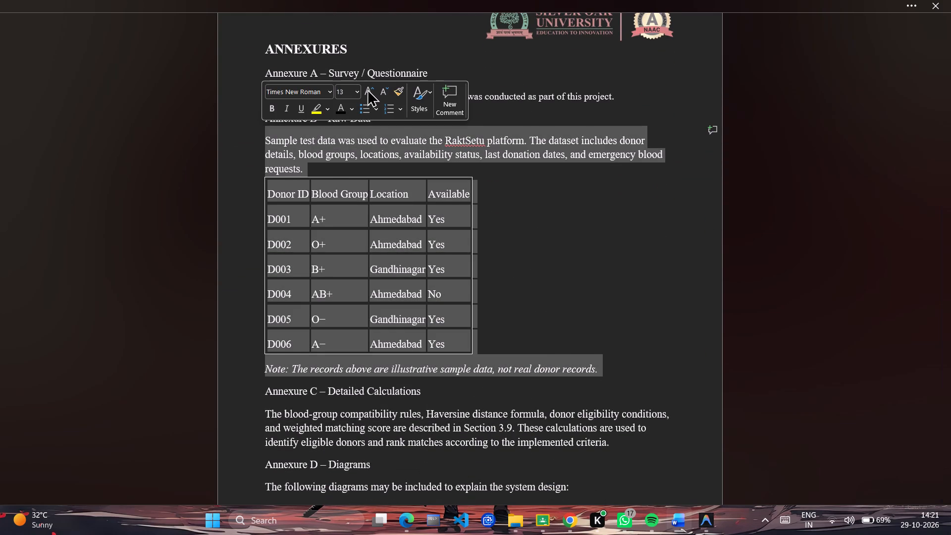
click(367, 89)
double_click(385, 94)
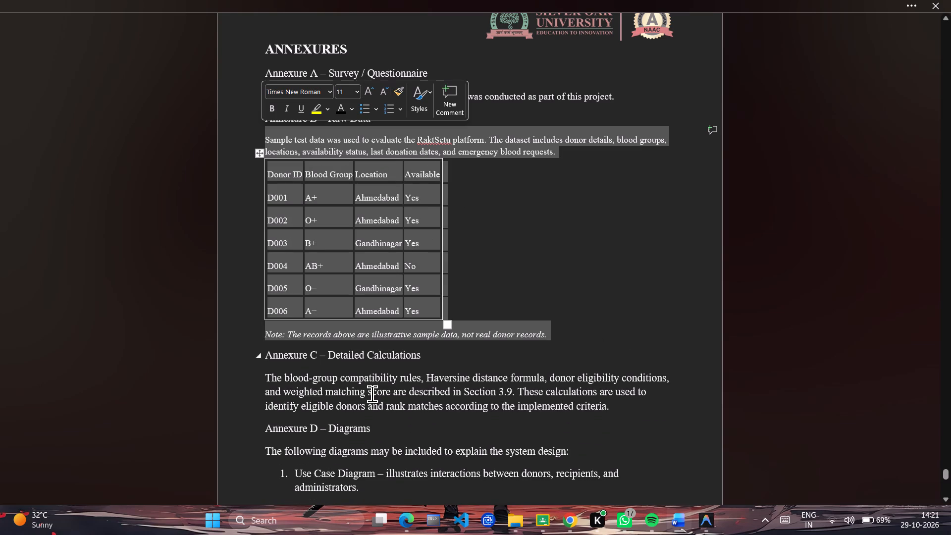
click(557, 316)
Reduce the font size of the detailed calculations paragraph under Annexure C by one increment.
scroll(526, 366, down, 1)
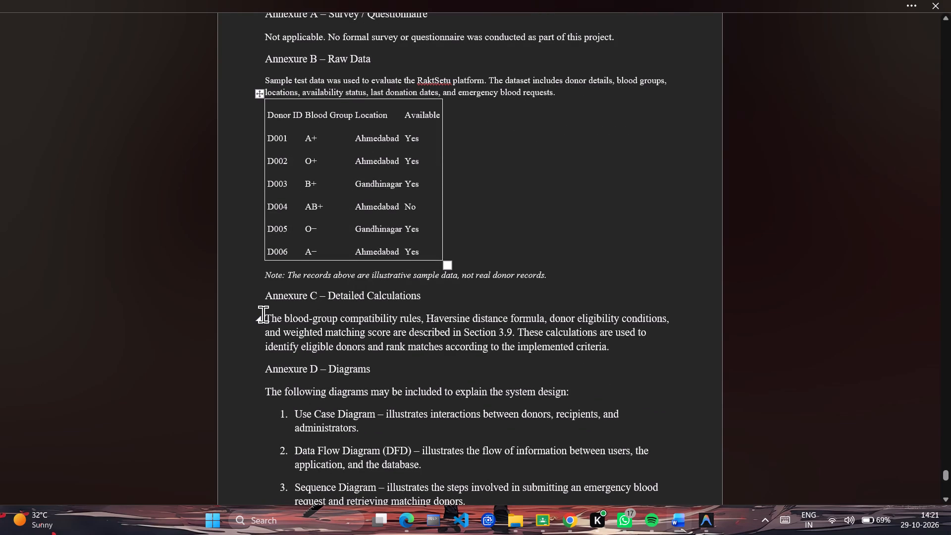
drag(265, 314, 622, 352)
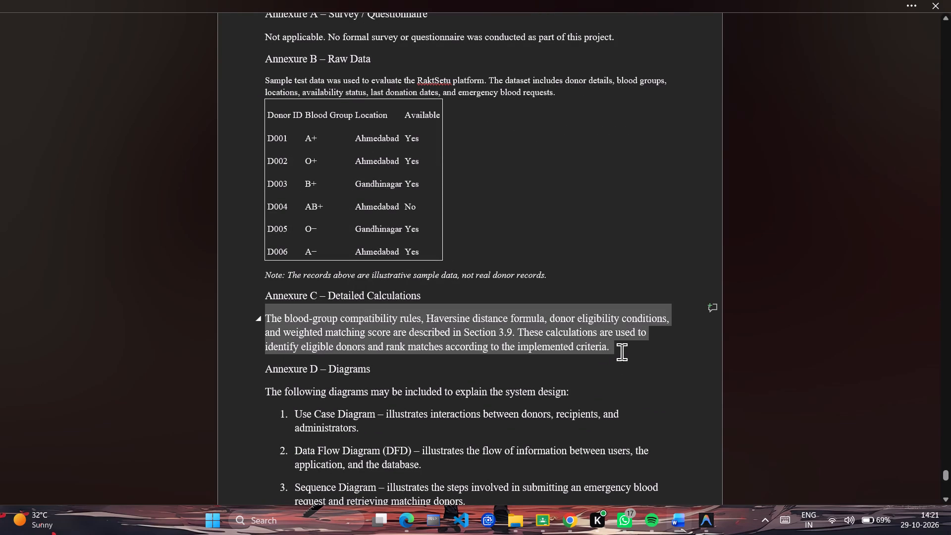
click(739, 314)
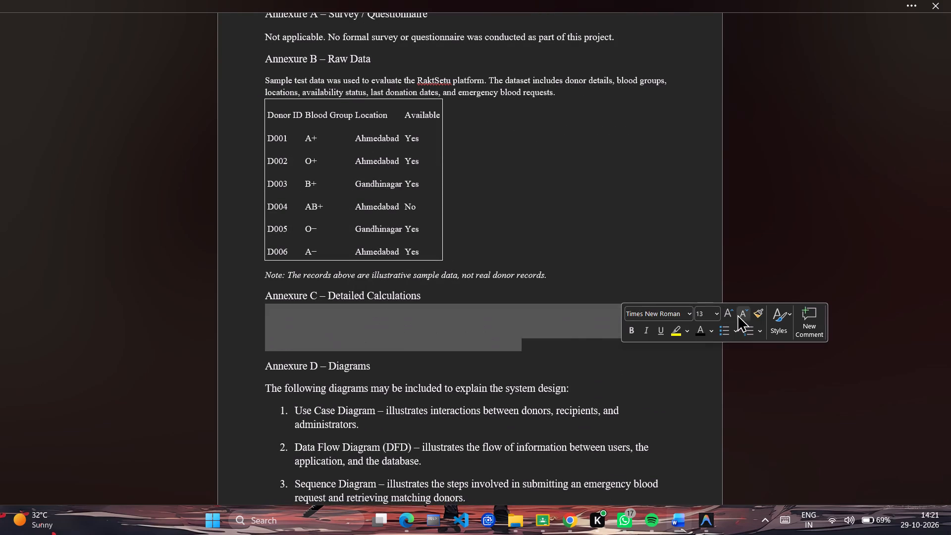
click(389, 395)
Set the font size of the Annexure D intro line and its three-item diagram list to 12.
scroll(385, 395, down, 1)
scroll(357, 366, down, 2)
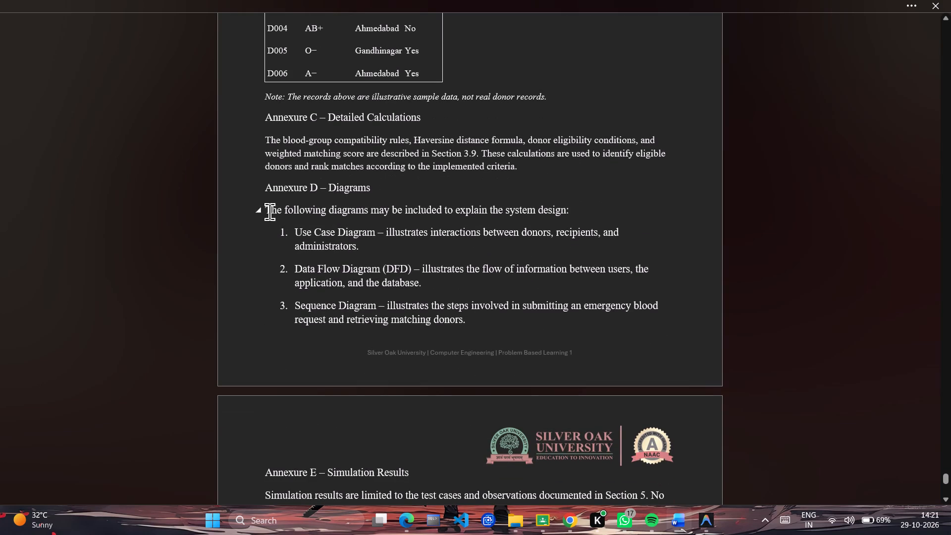
drag(267, 210, 435, 399)
scroll(432, 401, down, 2)
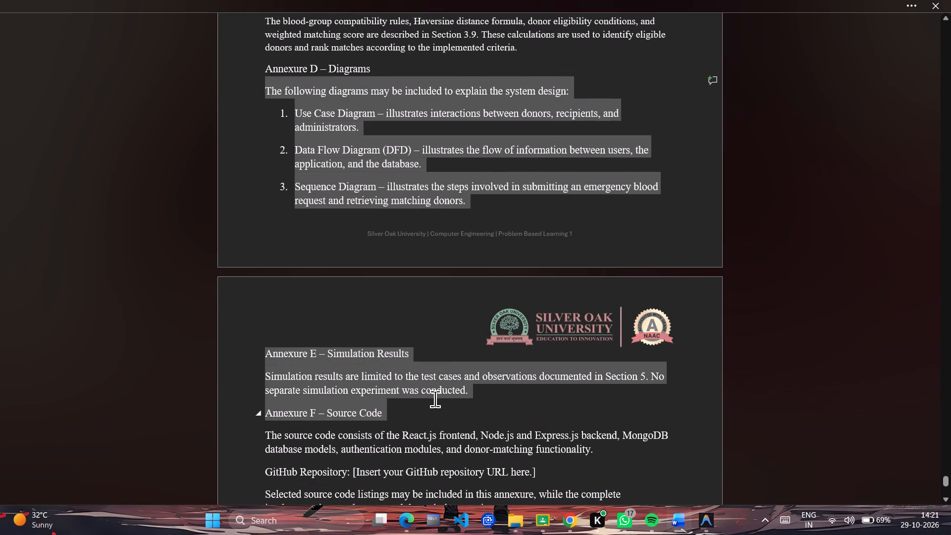
drag(435, 399, 474, 215)
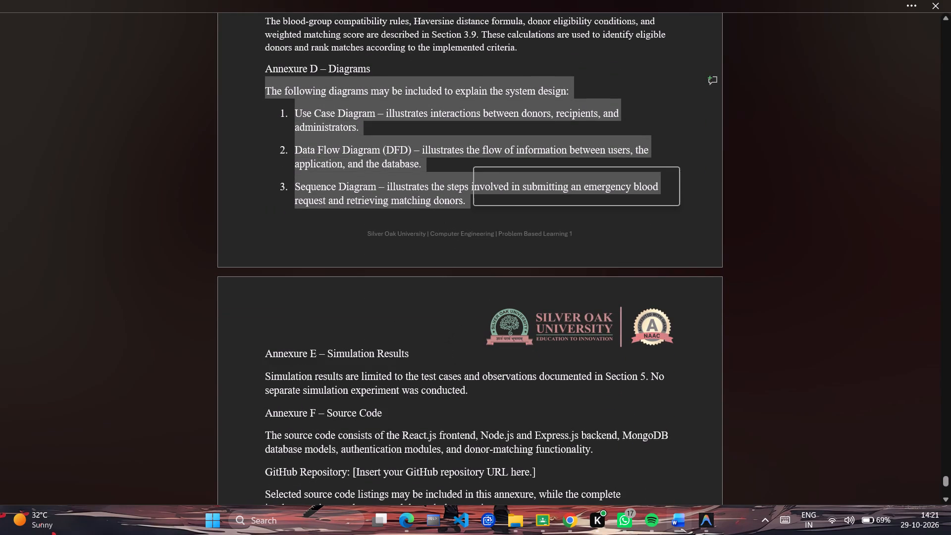
click(588, 175)
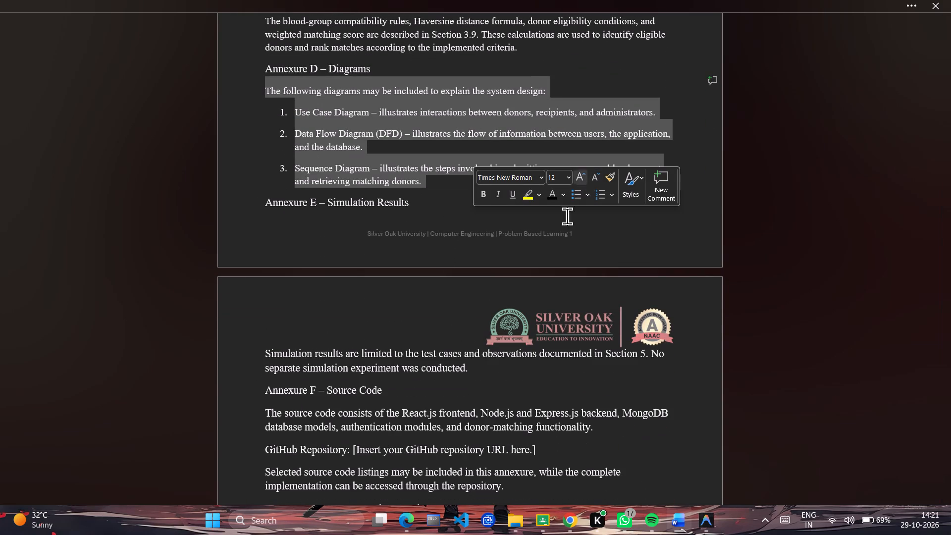
Reduce the font size of the simulation results paragraph under Annexure E by one increment.
scroll(319, 347, down, 1)
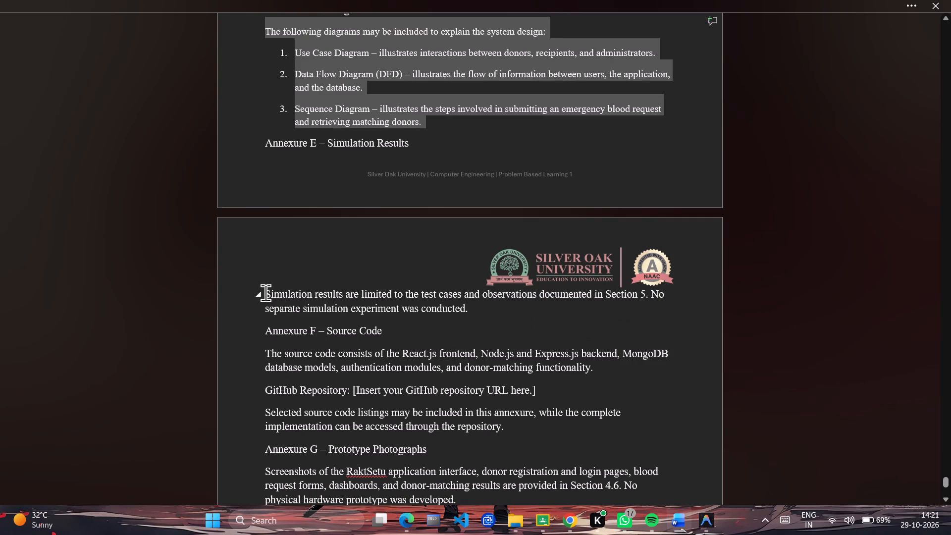
drag(265, 293, 472, 314)
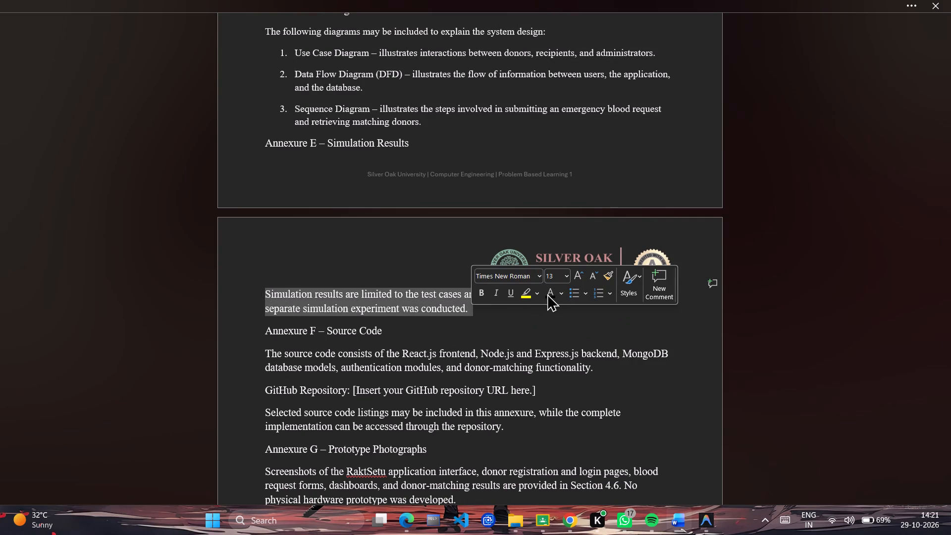
click(588, 274)
Set the font size of all the source code body text under Annexure F, including the GitHub Repository line, to 12.
scroll(513, 337, down, 1)
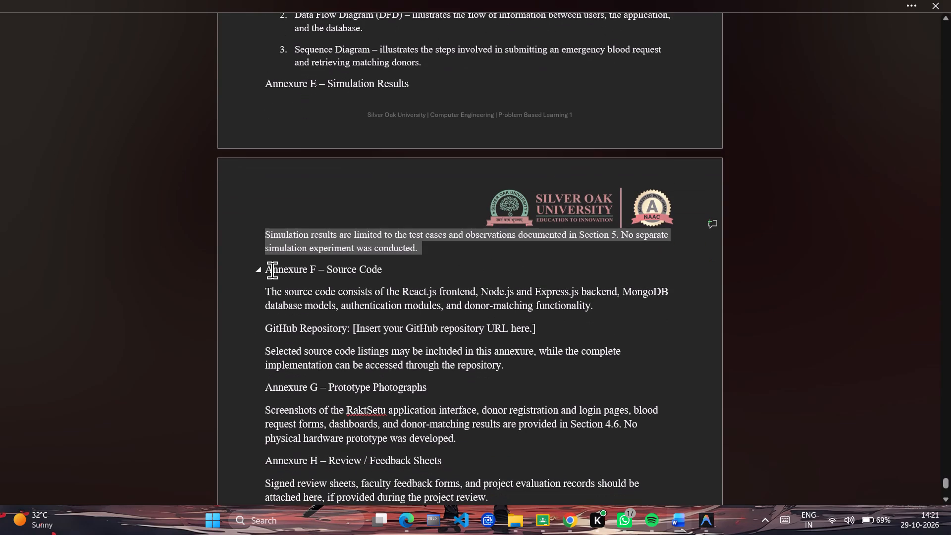
drag(265, 289, 402, 364)
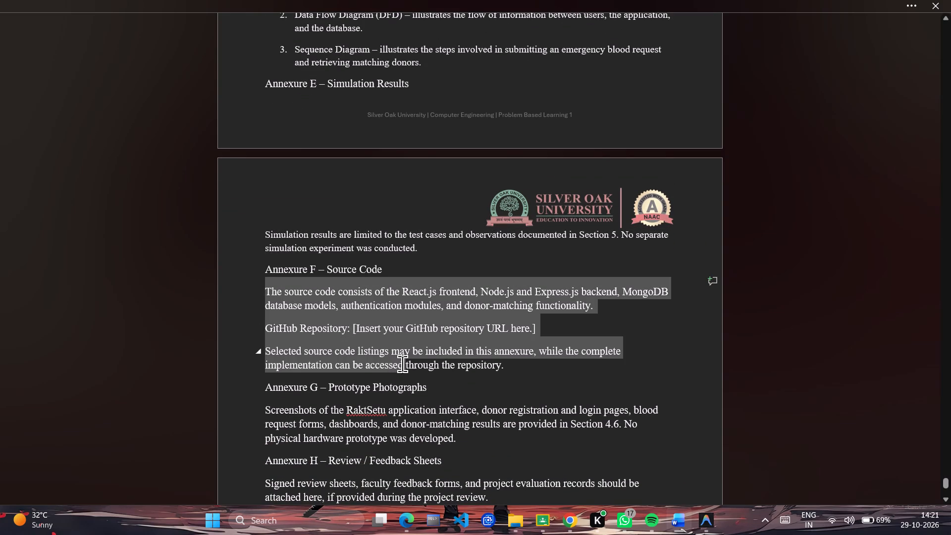
drag(402, 364, 512, 362)
click(630, 323)
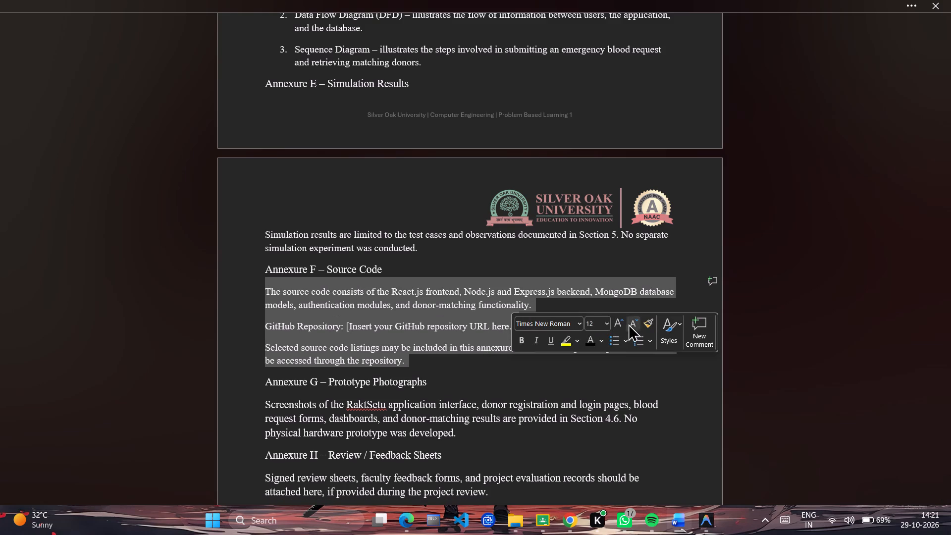
click(302, 316)
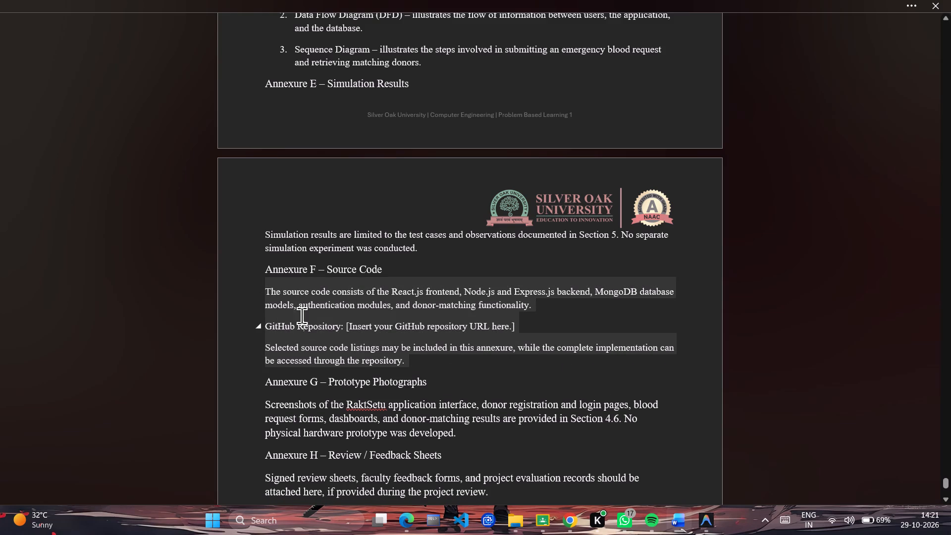
Reduce the font size of the prototype photographs paragraph under Annexure G by one increment.
scroll(469, 393, down, 1)
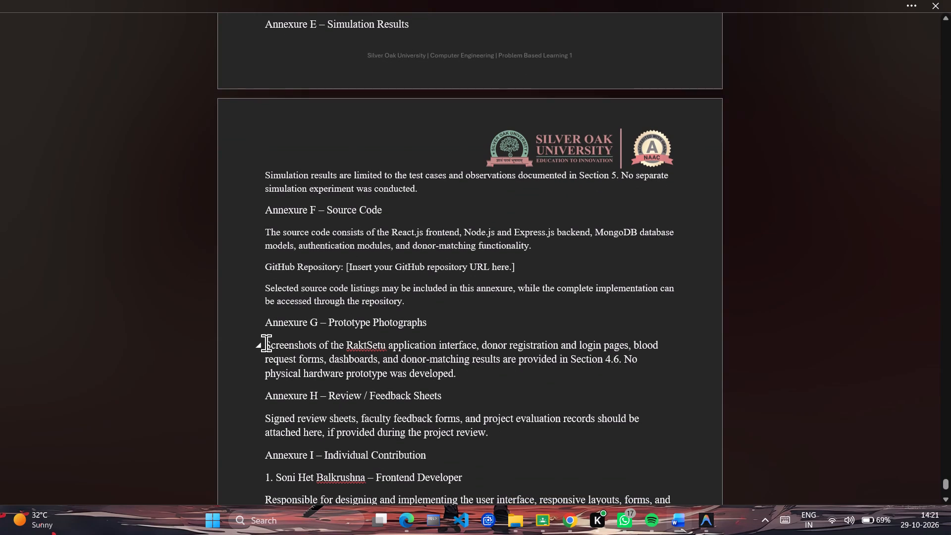
drag(264, 340, 488, 369)
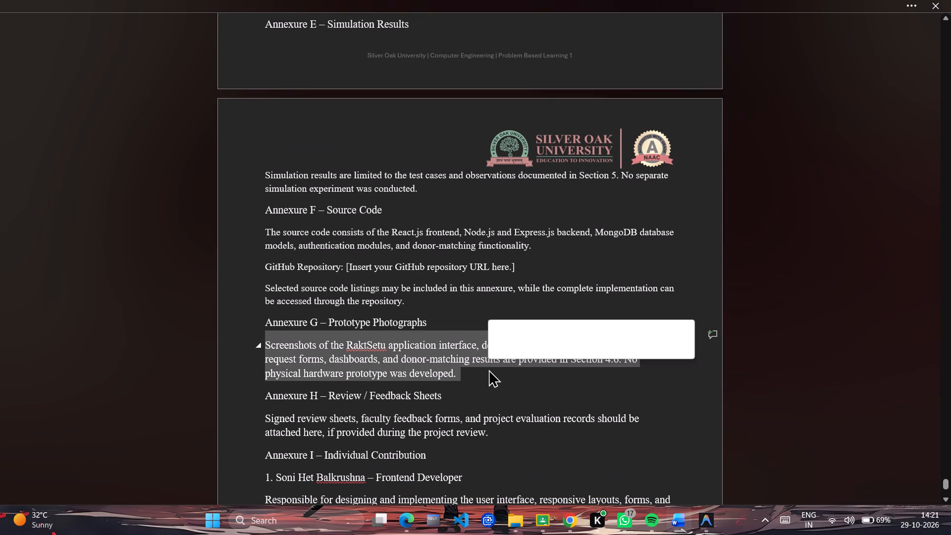
click(585, 329)
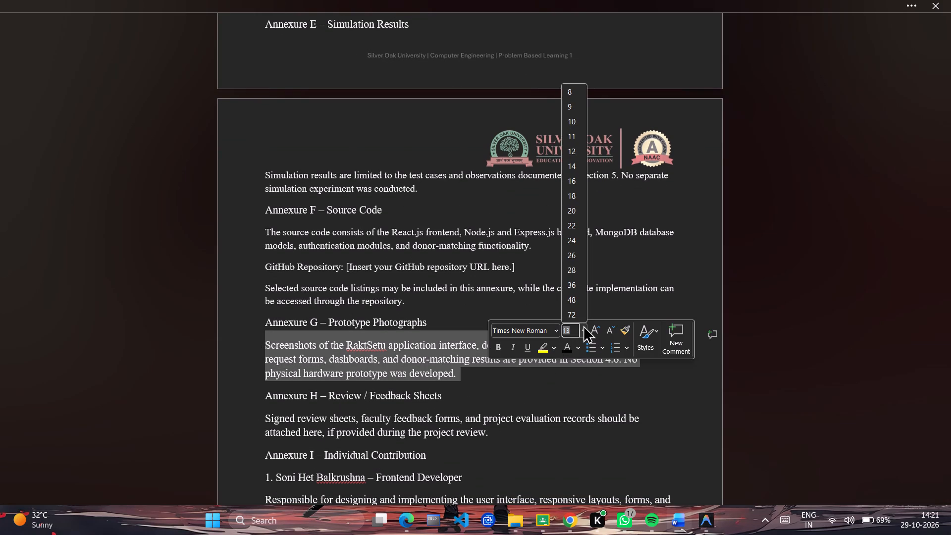
click(609, 331)
click(563, 375)
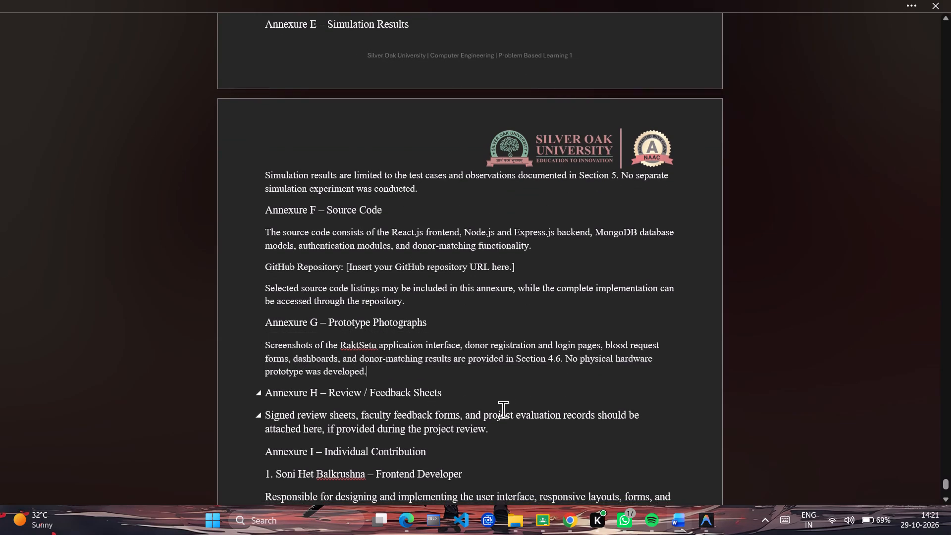
Reduce the font size of the three team members' role titles and descriptions under Annexure I by one increment.
scroll(497, 415, down, 1)
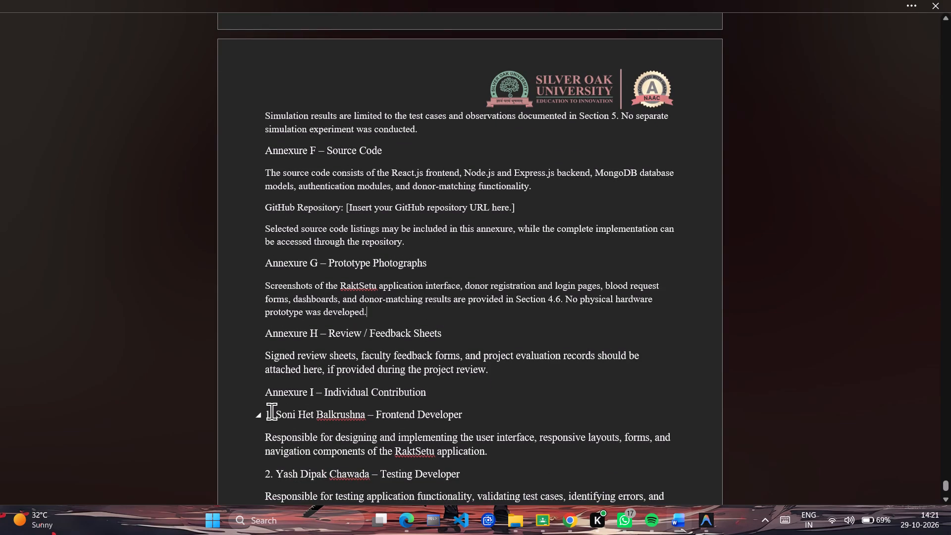
drag(275, 416, 468, 367)
scroll(389, 446, down, 3)
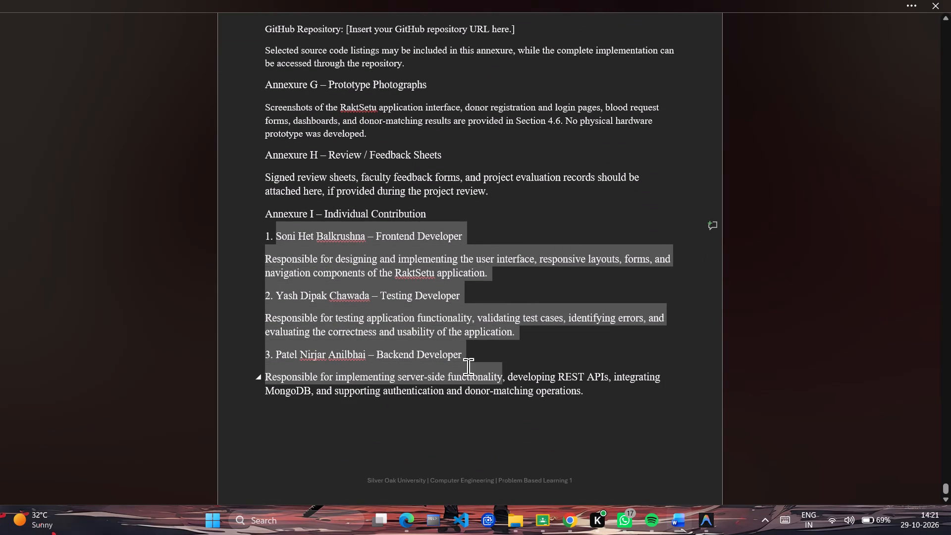
click(545, 411)
drag(596, 395, 399, 313)
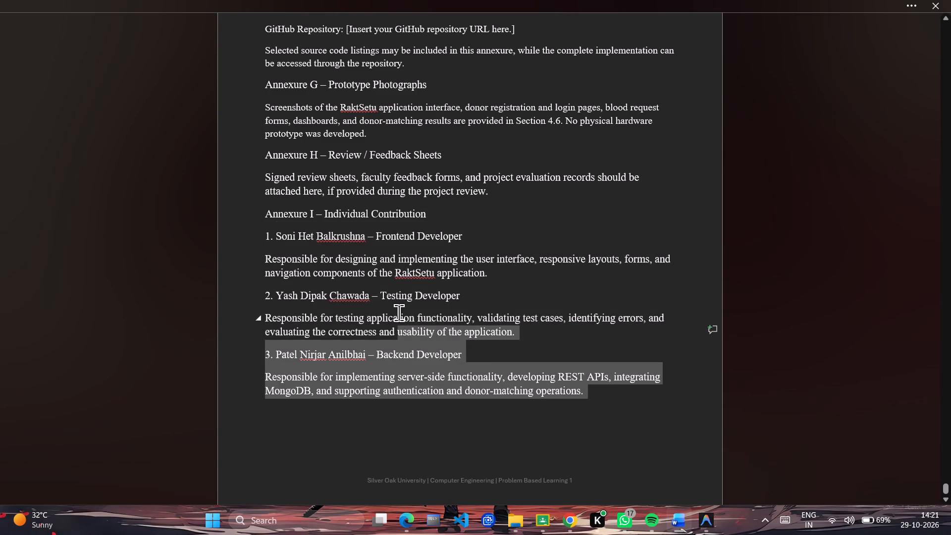
drag(399, 313, 261, 239)
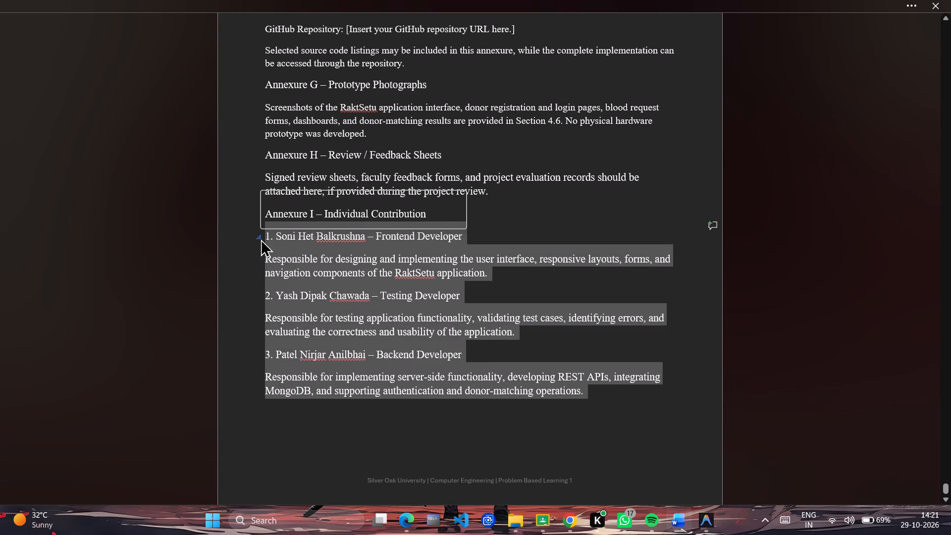
click(381, 198)
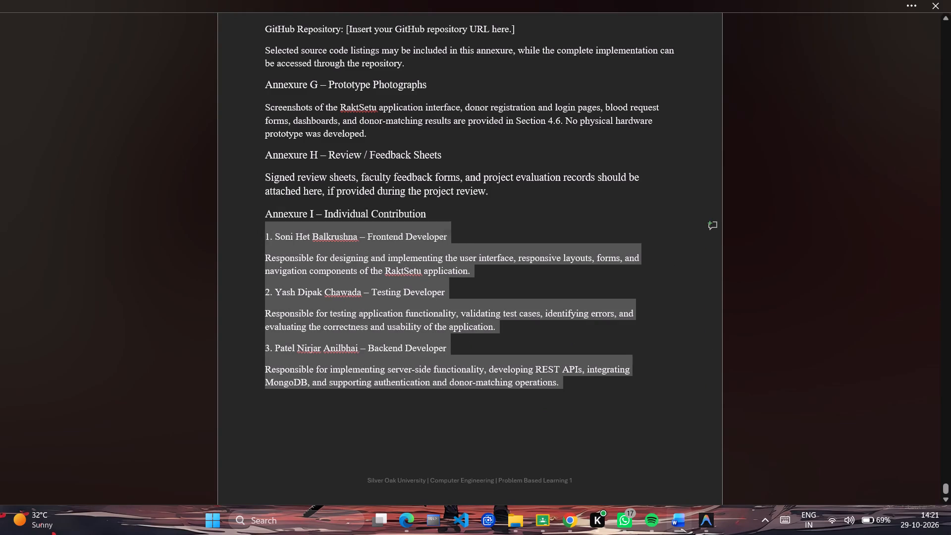
click(675, 439)
Delete the bracketed URL placeholder after "GitHub Repository:" in Annexure F.
scroll(675, 444, down, 7)
scroll(672, 446, up, 4)
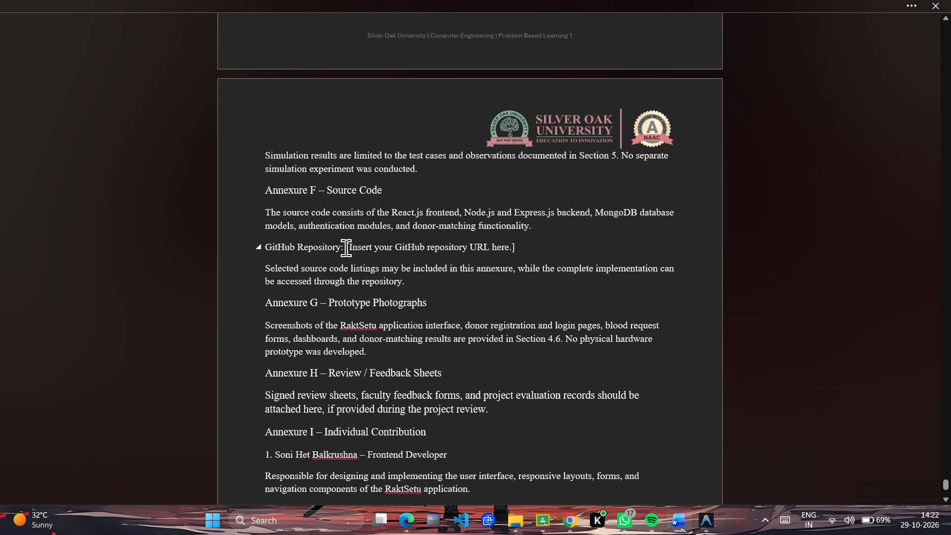
drag(346, 248, 549, 243)
key(BackSpace)
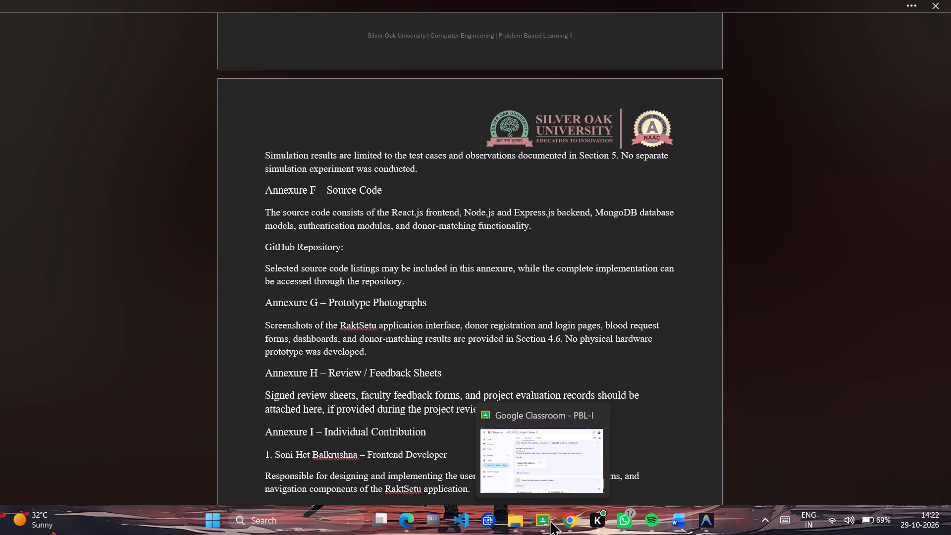
Switch to Google Chrome and open the "My github" shortcut in a new tab.
click(573, 520)
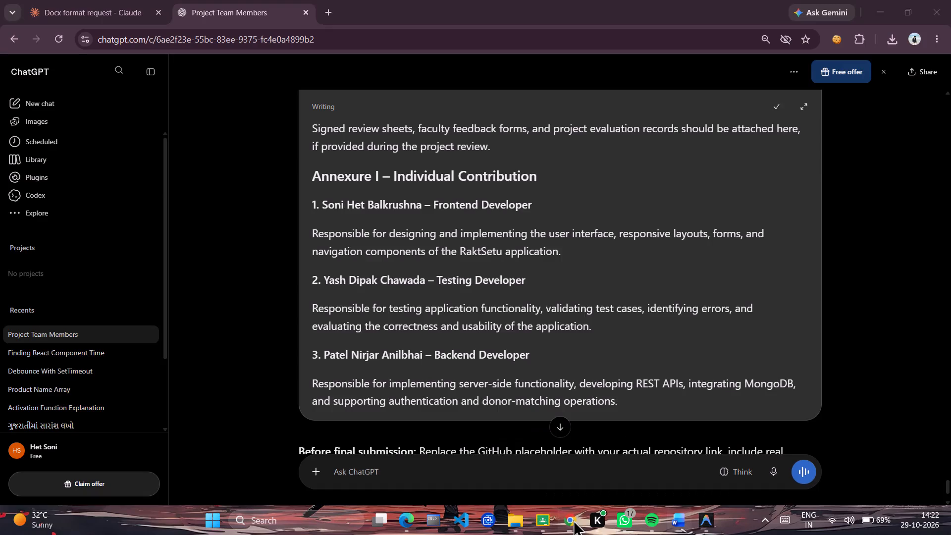
click(331, 15)
key(g)
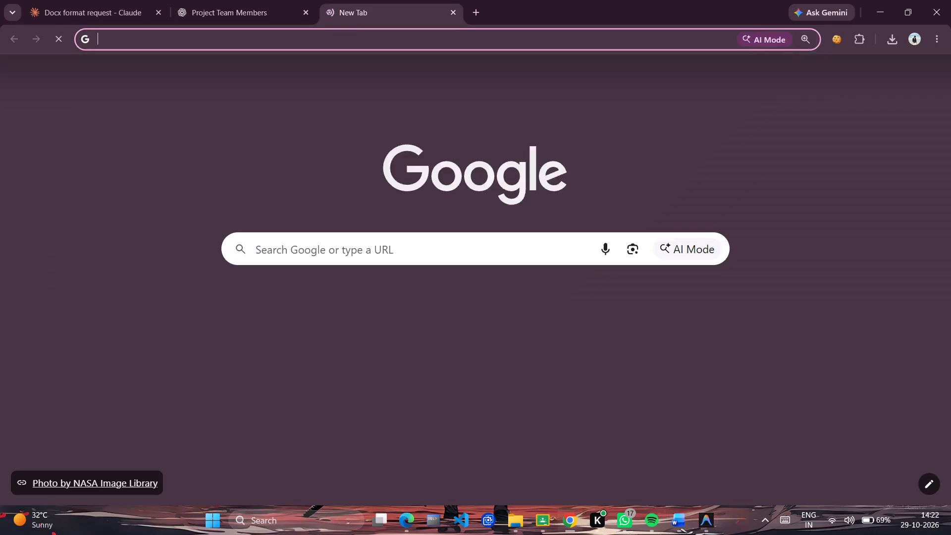
key(i)
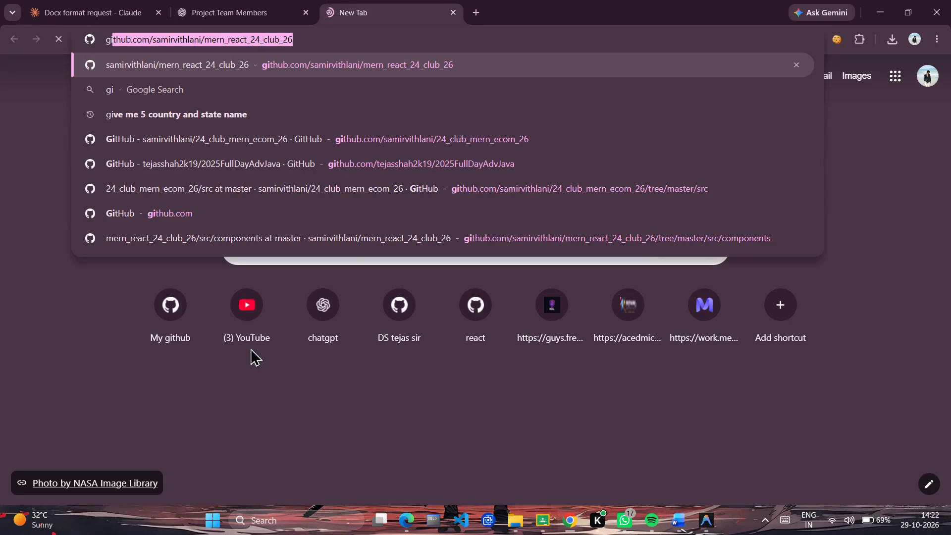
click(187, 303)
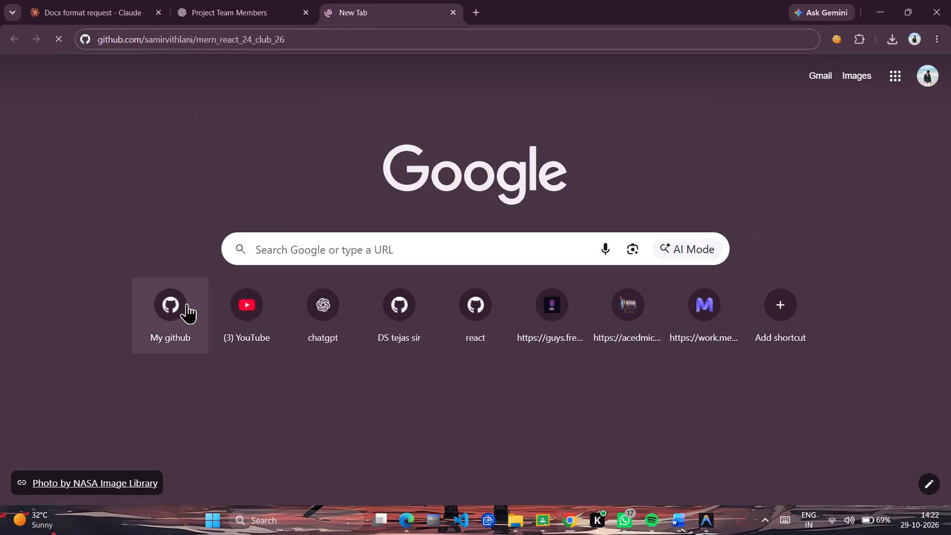
click(165, 308)
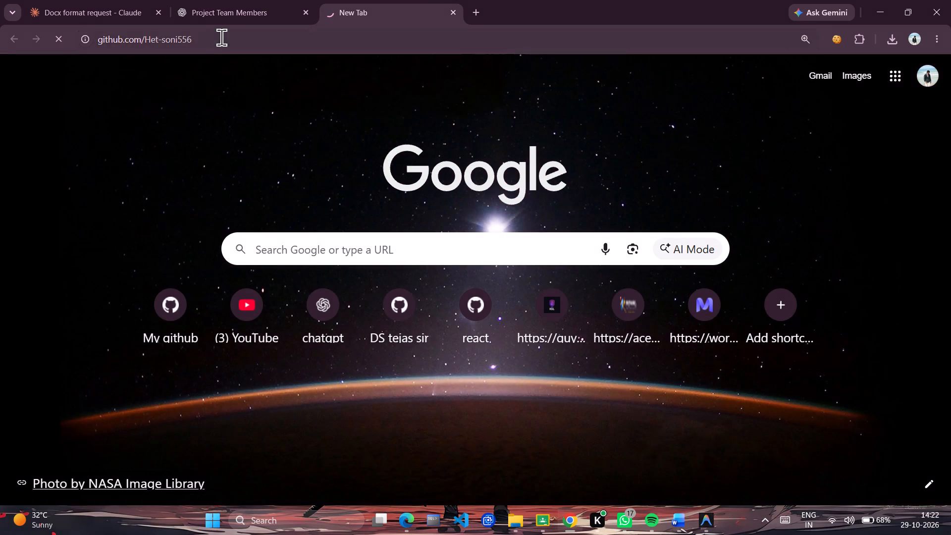
click(222, 35)
click(220, 40)
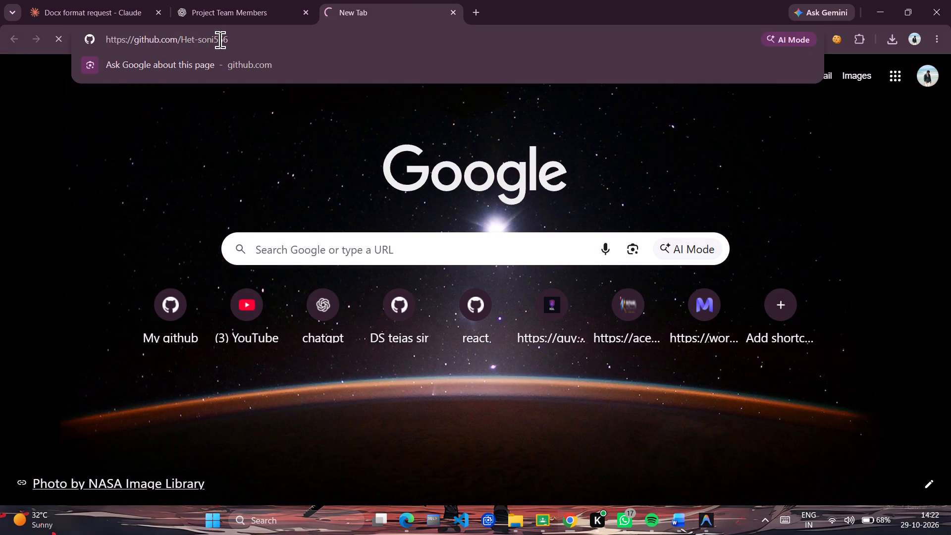
key(BackSpace)
key(BackSpace)
key(BackSpace)
key(BackSpace)
key(BackSpace)
key(BackSpace)
key(BackSpace)
key(BackSpace)
key(BackSpace)
key(BackSpace)
key(BackSpace)
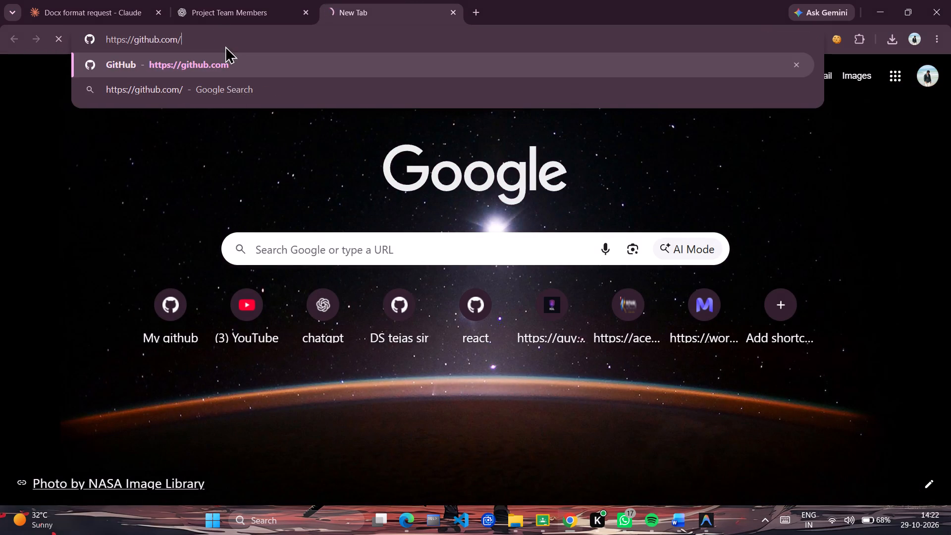
key(BackSpace)
key(Return)
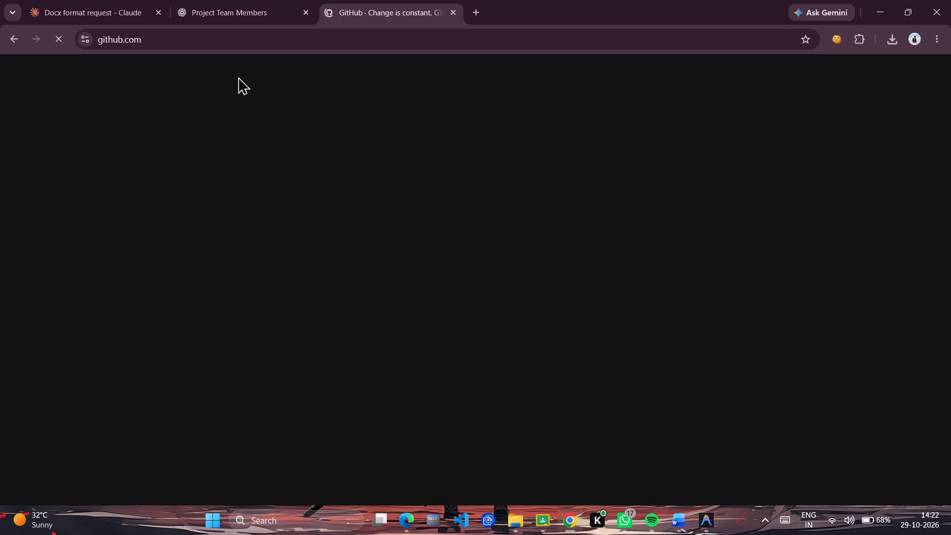
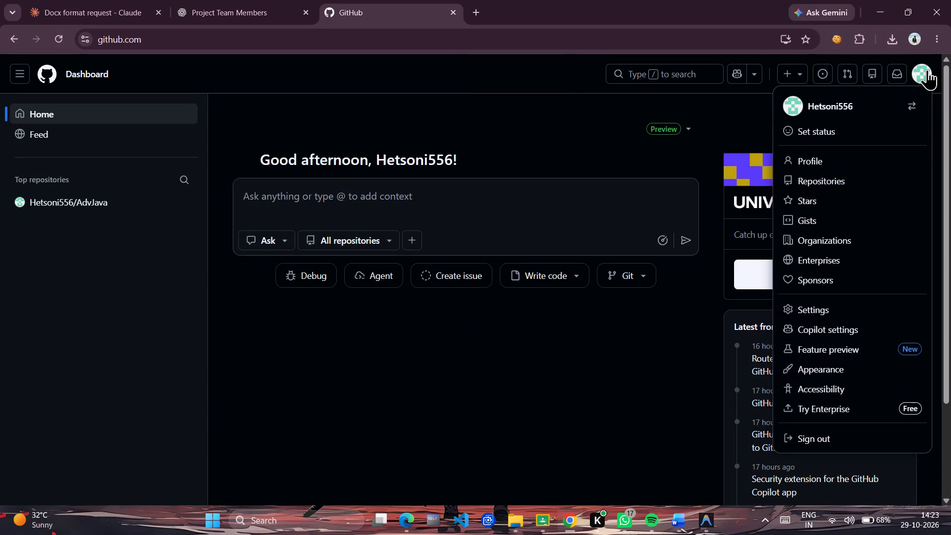
Open the account's GitHub profile and show its list of repositories.
click(813, 166)
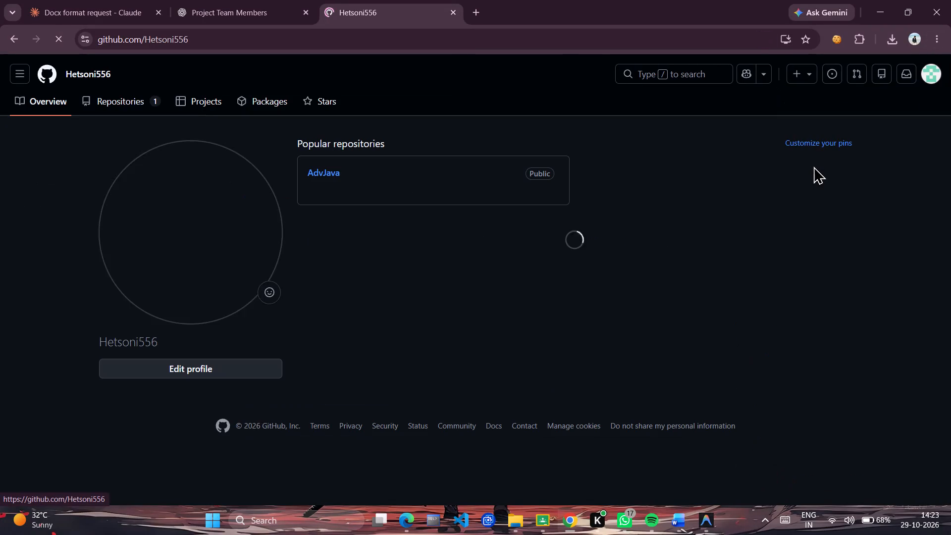
scroll(462, 299, down, 1)
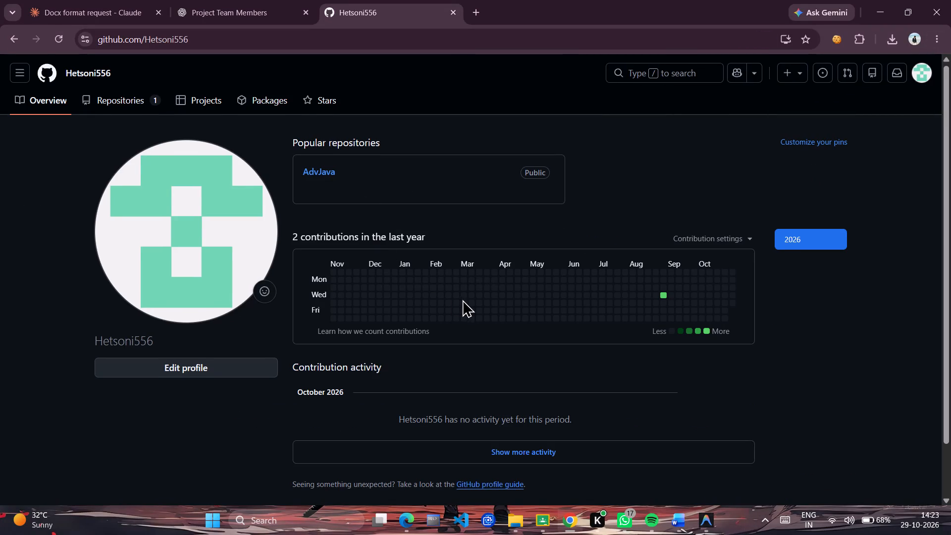
scroll(462, 299, down, 3)
scroll(280, 128, up, 3)
click(115, 98)
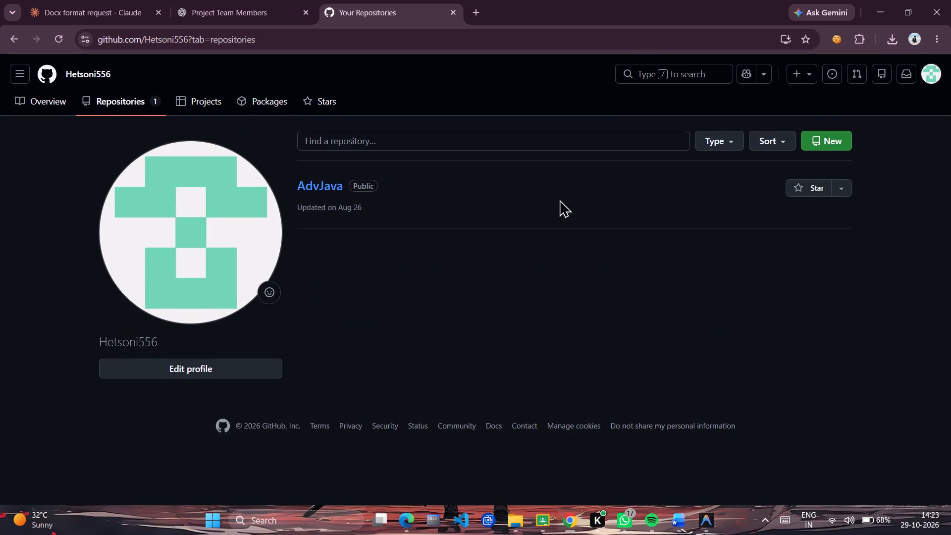
Create a new public repository named RaktSetu with the description "React Project".
click(810, 144)
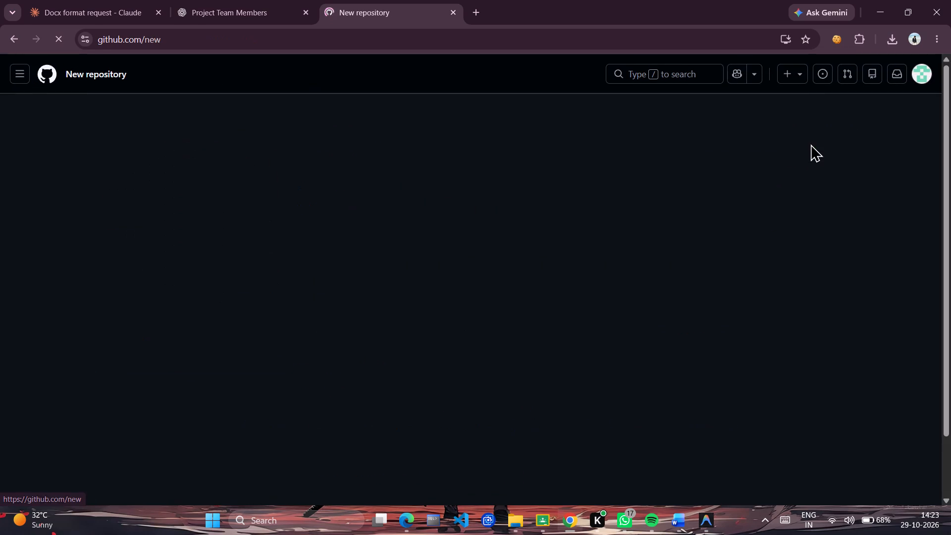
click(455, 218)
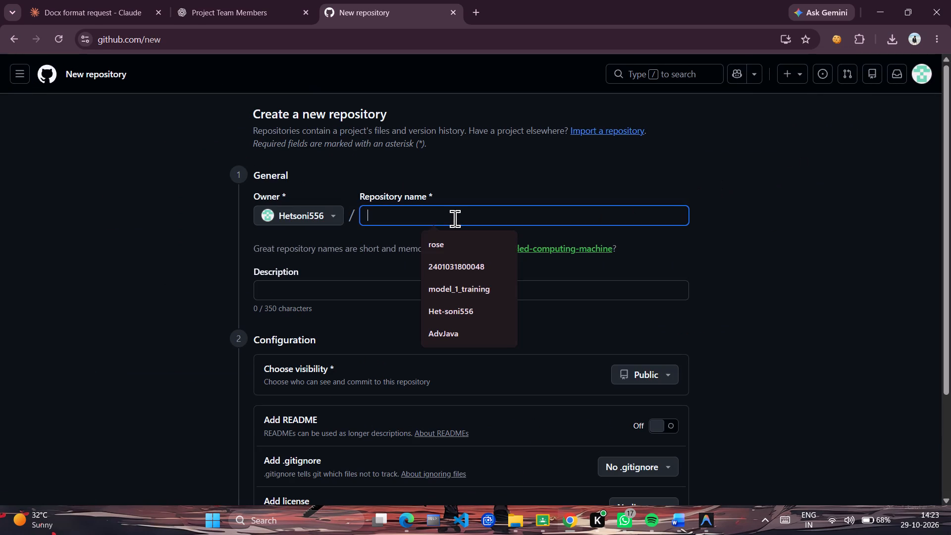
text(Ra)
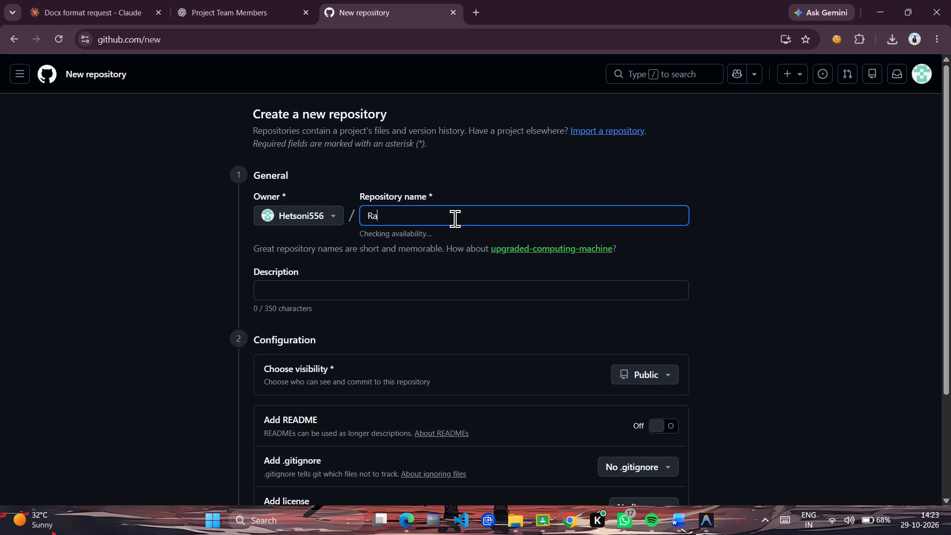
text(ks)
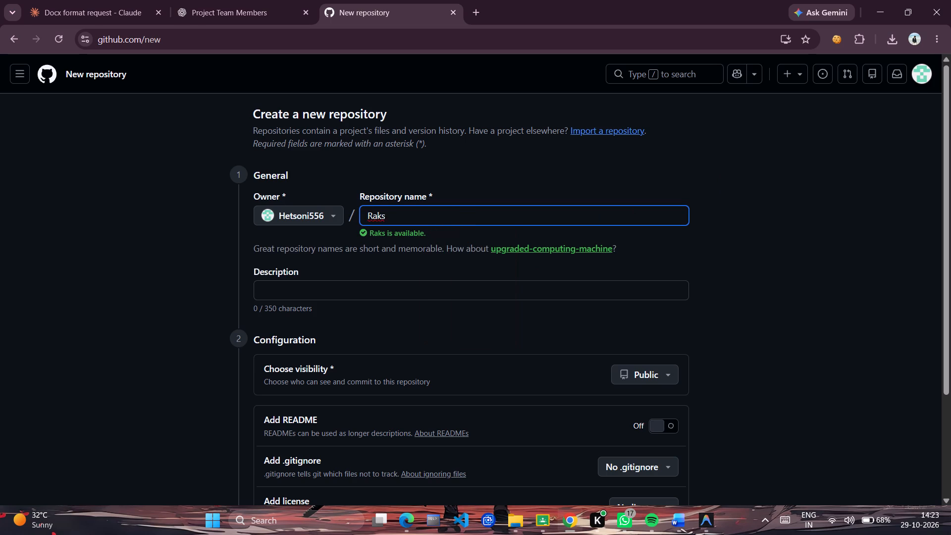
key(BackSpace)
key(t)
text(Setu)
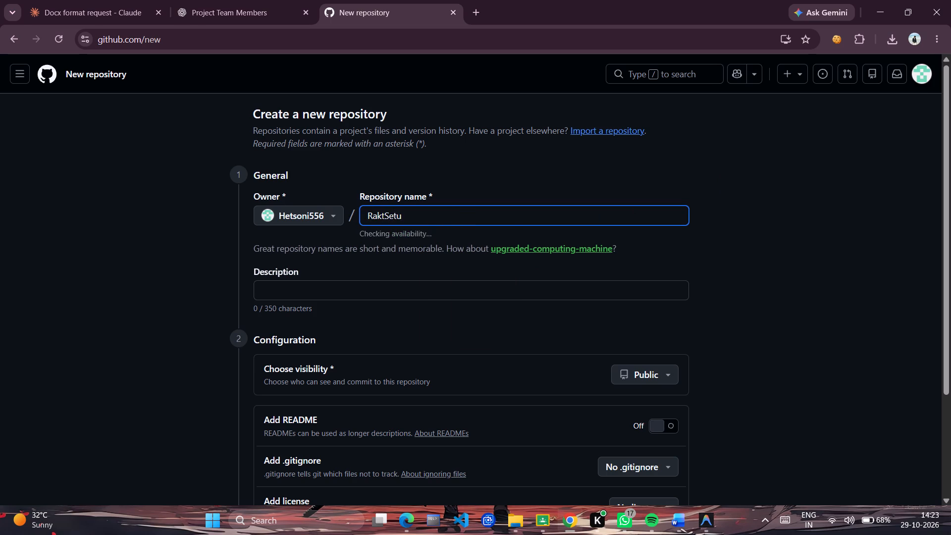
click(341, 287)
text(React)
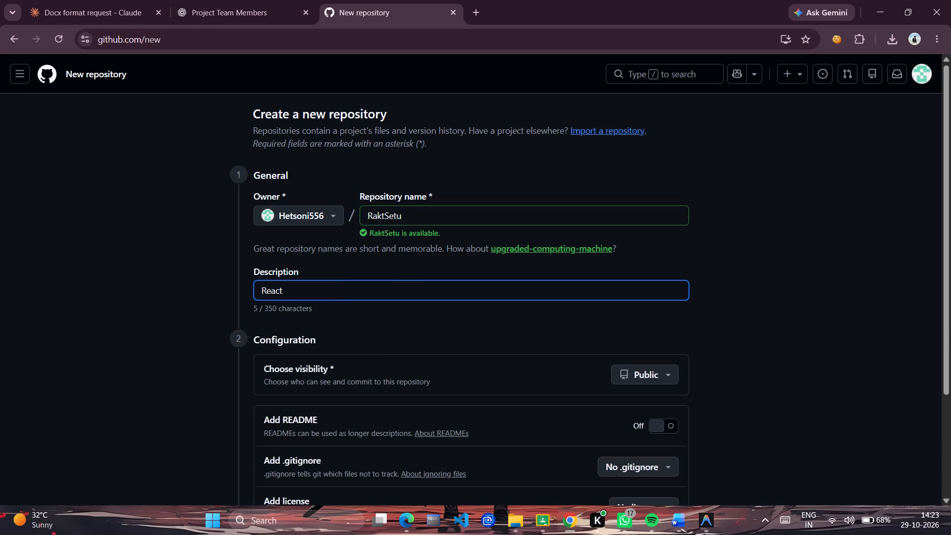
key(space)
text(Project)
scroll(342, 366, down, 3)
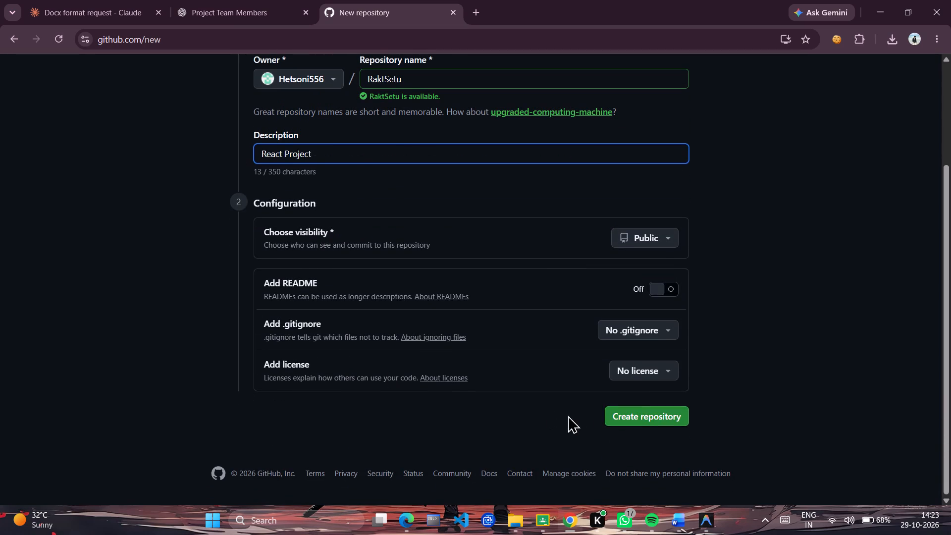
click(638, 414)
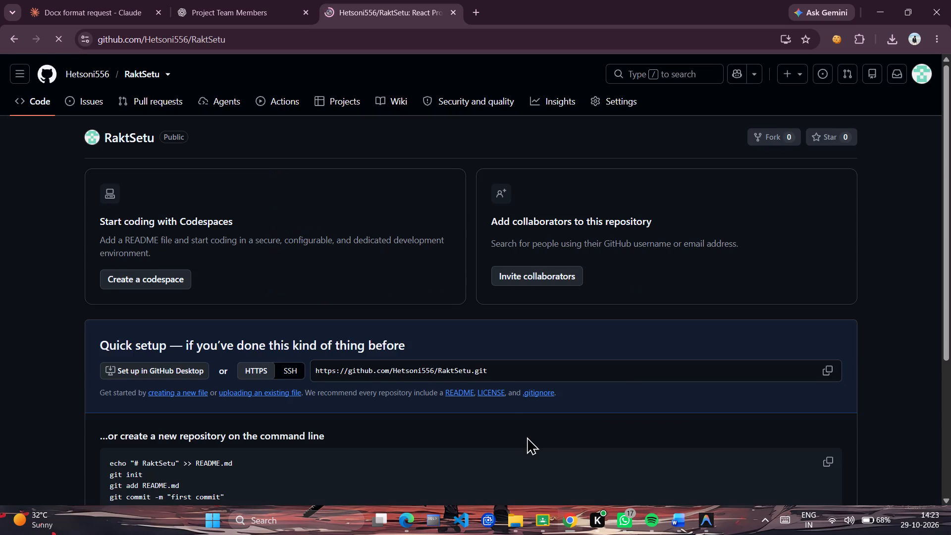
Start uploading existing files to the new repository and browse to the folder C: > project > mern > raktsetu > raktsetu.
scroll(345, 374, down, 3)
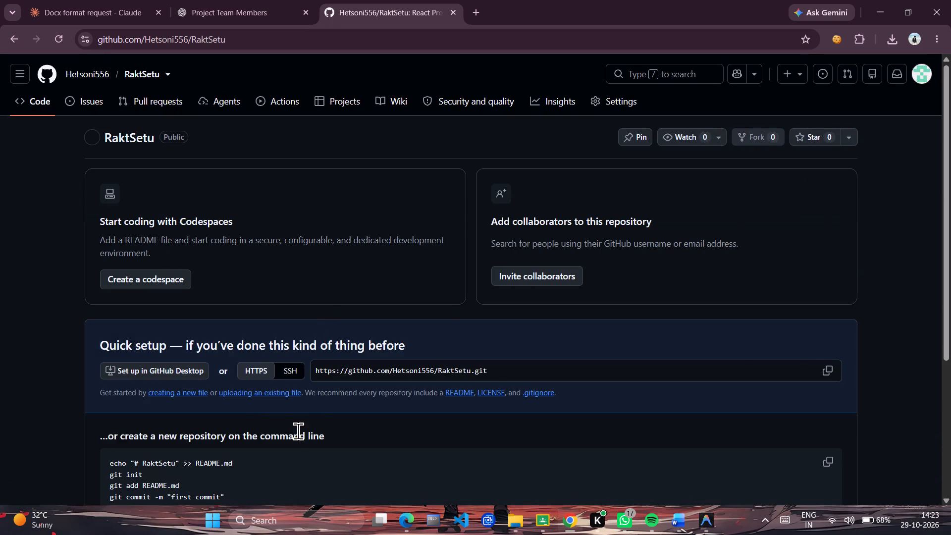
click(254, 392)
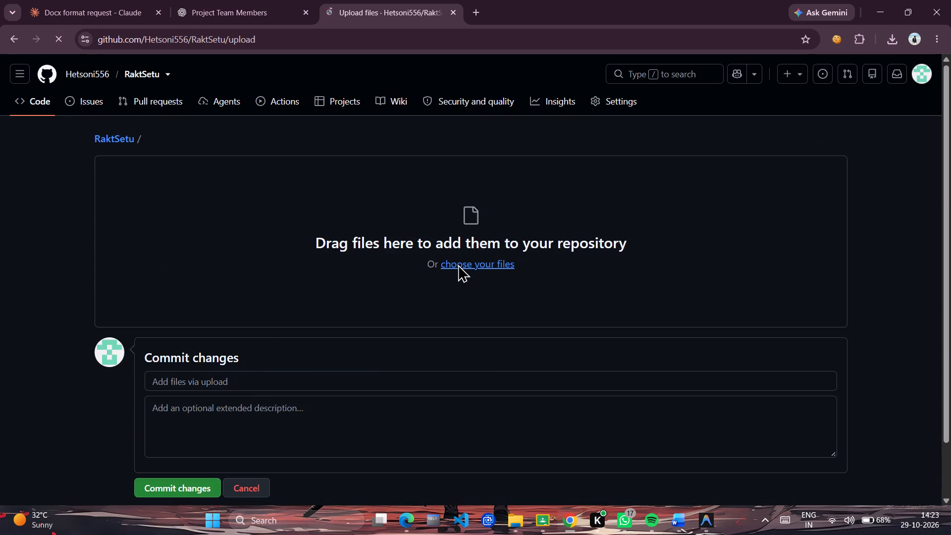
click(458, 264)
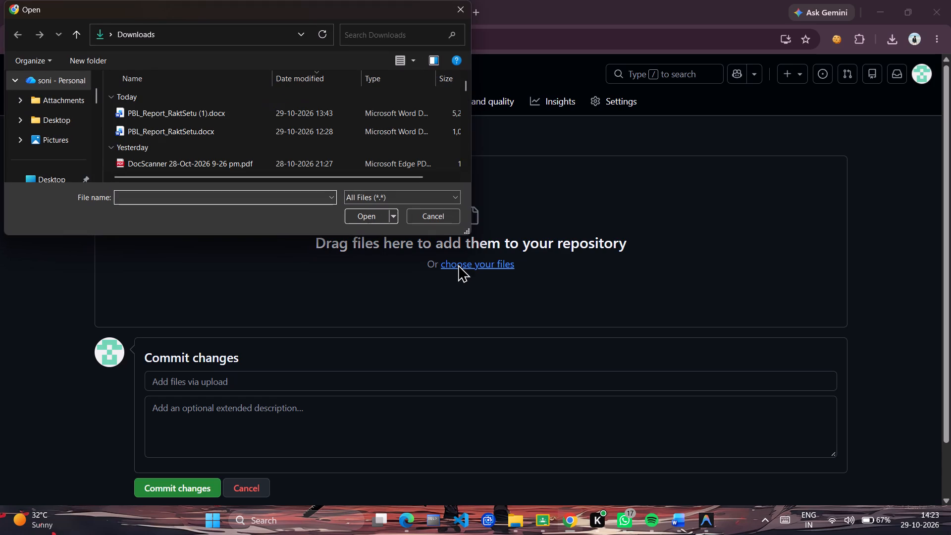
scroll(53, 136, down, 4)
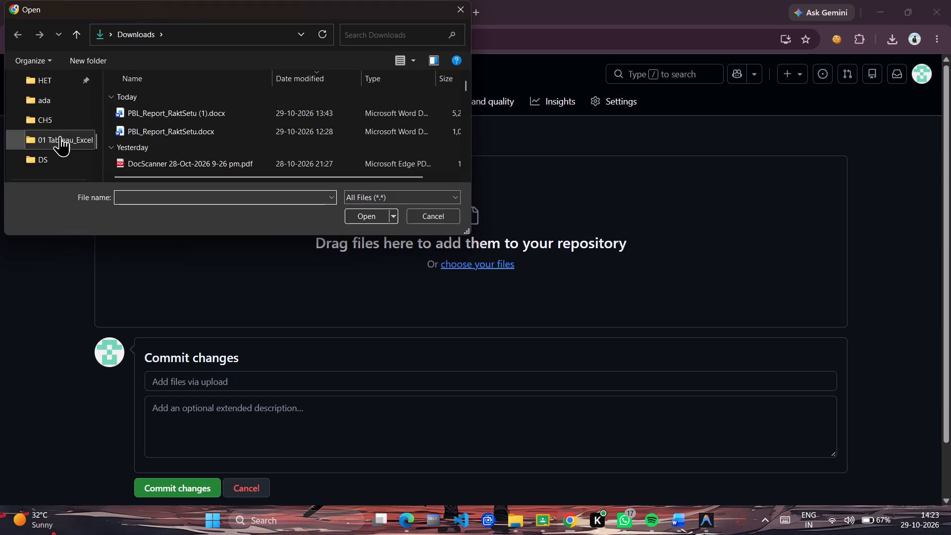
scroll(61, 131, up, 2)
scroll(63, 145, down, 4)
click(70, 104)
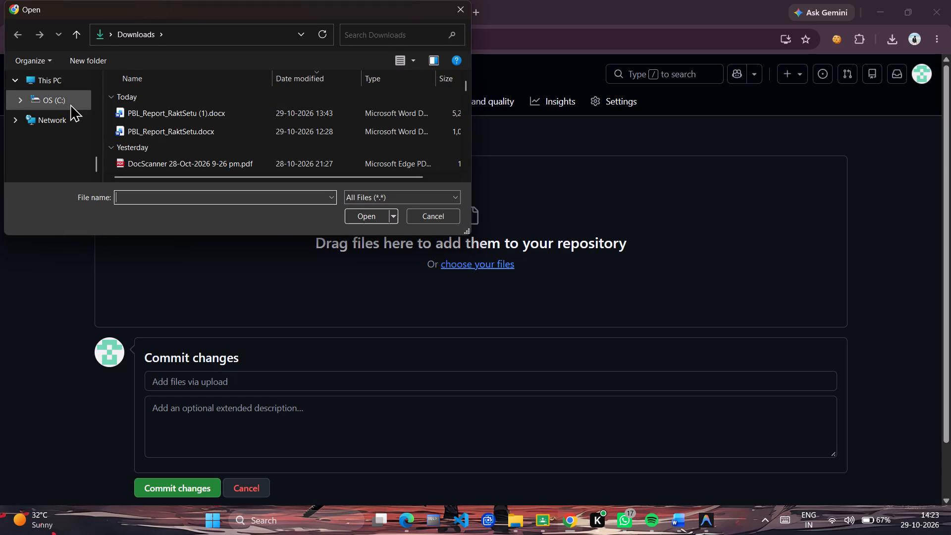
scroll(196, 144, down, 2)
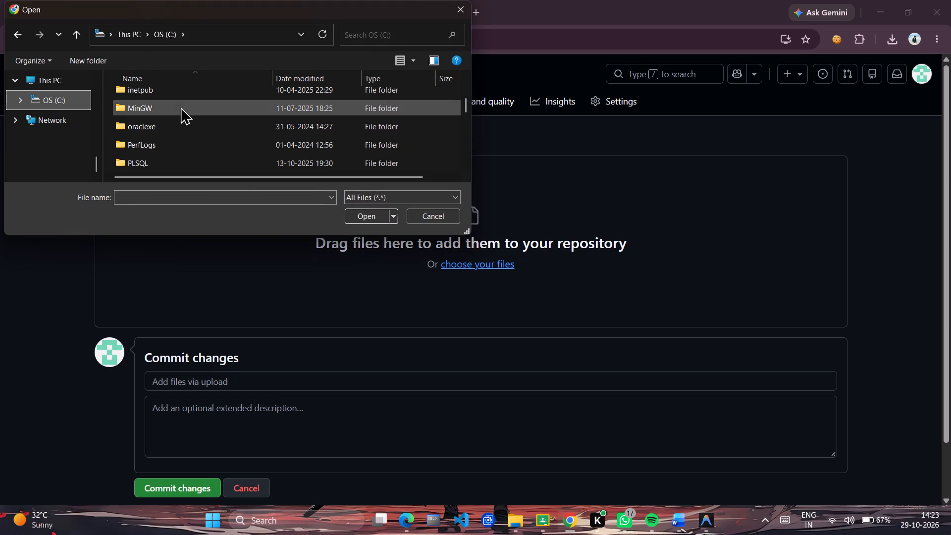
scroll(201, 165, down, 4)
scroll(202, 165, up, 1)
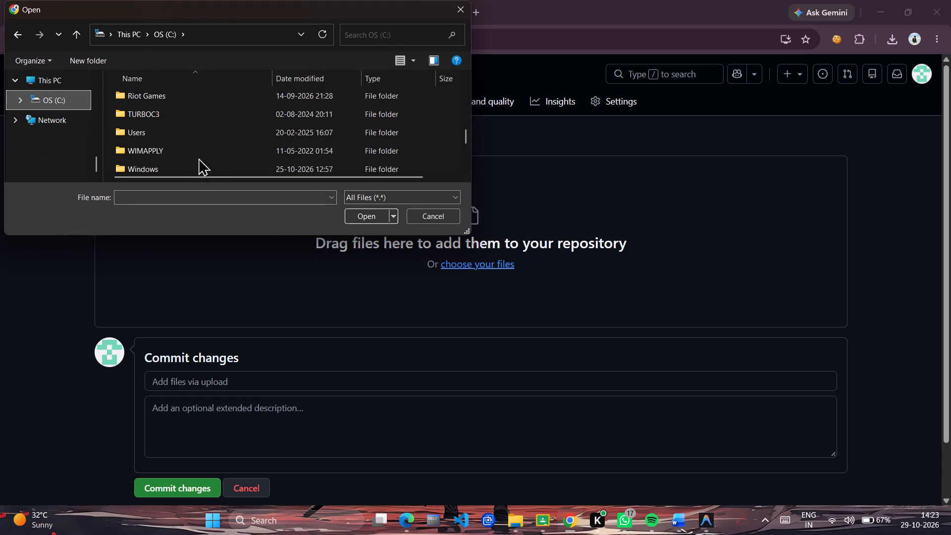
scroll(189, 130, up, 1)
double_click(188, 129)
double_click(173, 100)
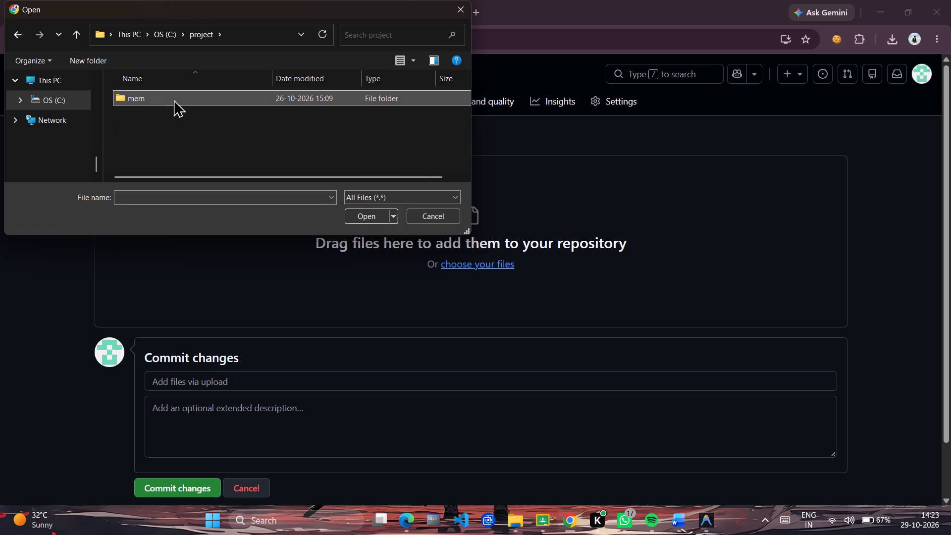
double_click(175, 136)
scroll(188, 164, down, 2)
scroll(161, 100, up, 1)
double_click(161, 100)
Select the folder's contents from node_modules through vite.config.js and add them to the upload.
scroll(192, 174, down, 6)
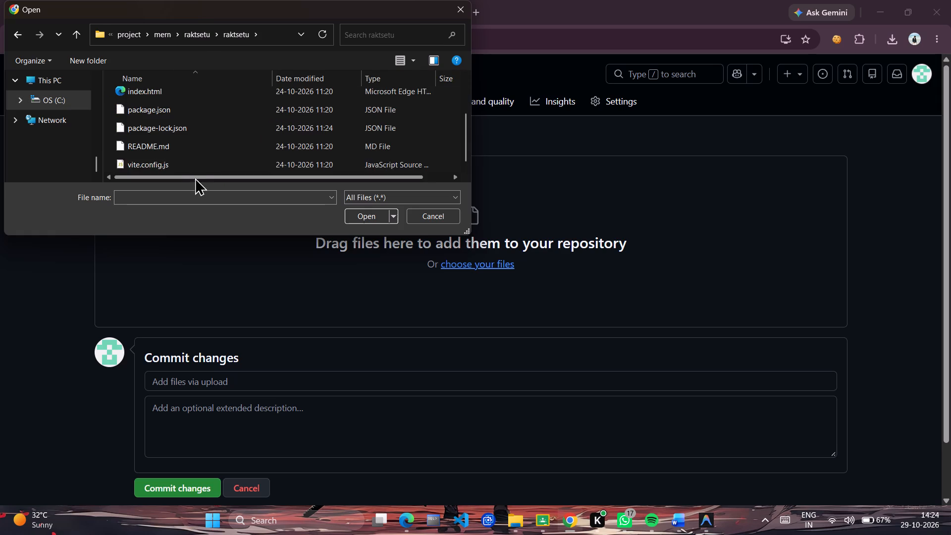
scroll(100, 101, up, 10)
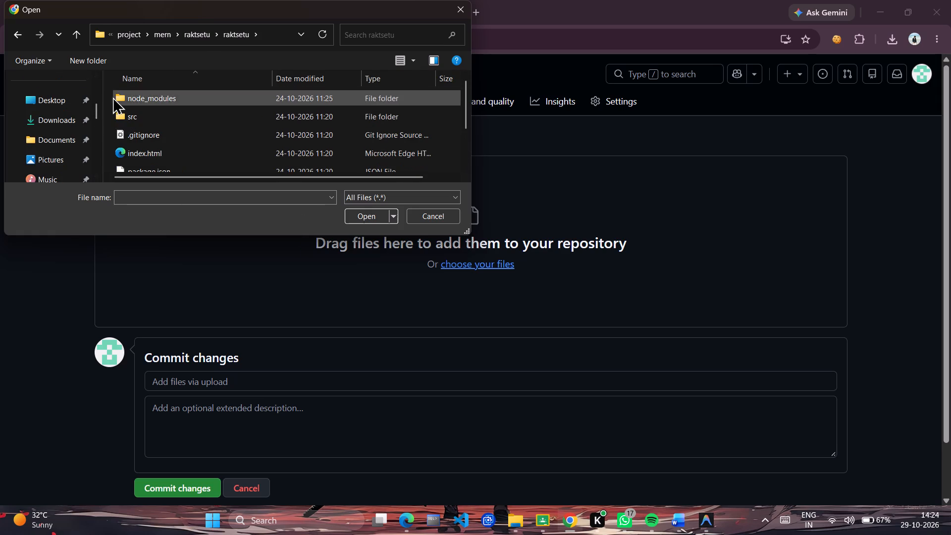
drag(112, 96, 213, 153)
scroll(211, 152, down, 4)
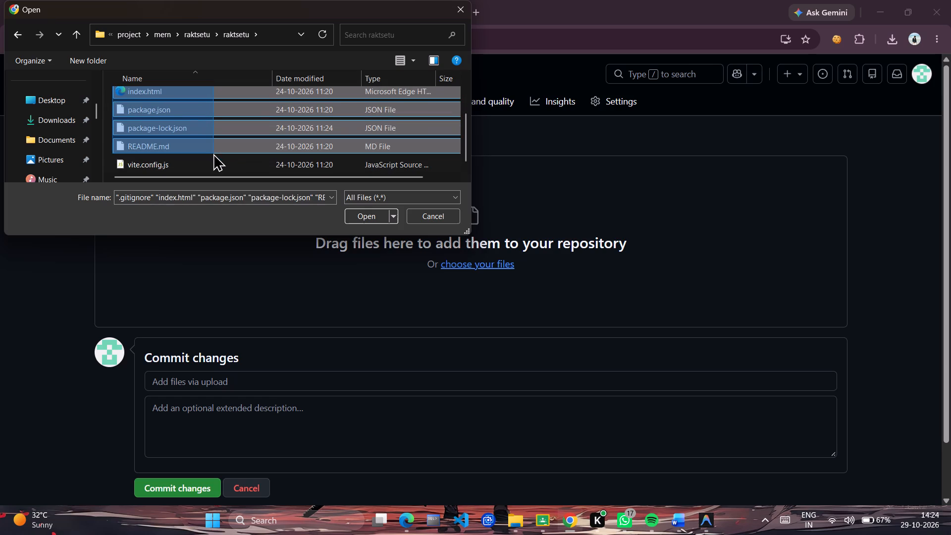
scroll(213, 153, down, 1)
drag(213, 153, 240, 212)
click(371, 219)
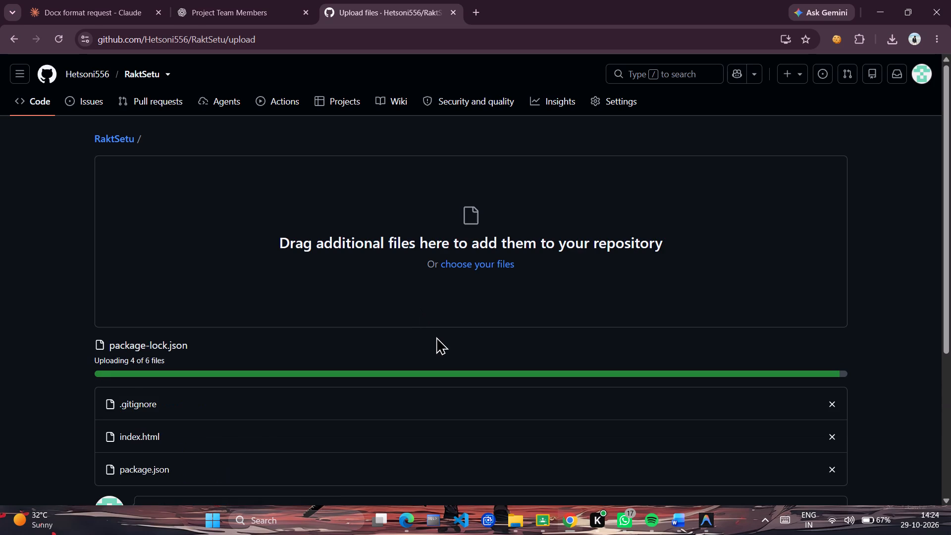
Commit the uploaded project files to the RaktSetu repository with the default commit message.
scroll(490, 323, down, 2)
scroll(503, 340, up, 2)
scroll(503, 354, down, 2)
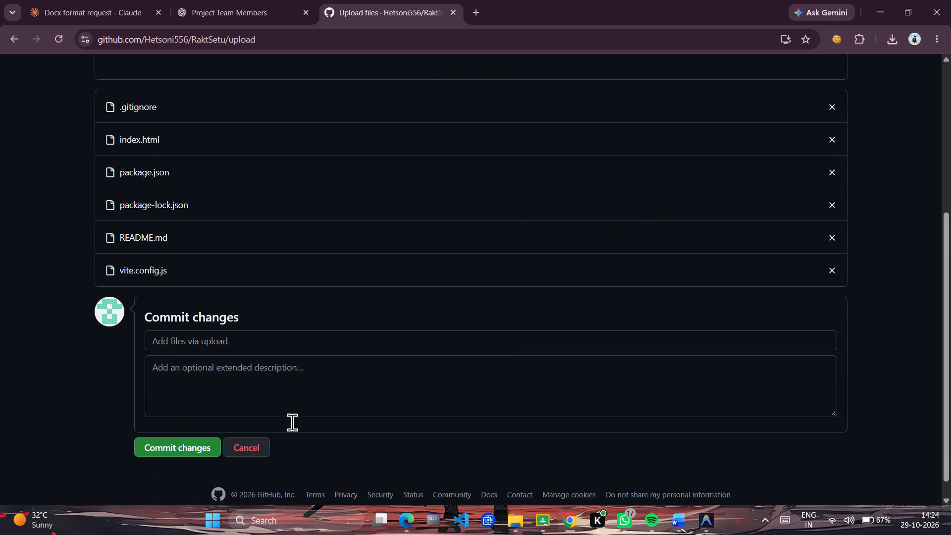
click(184, 447)
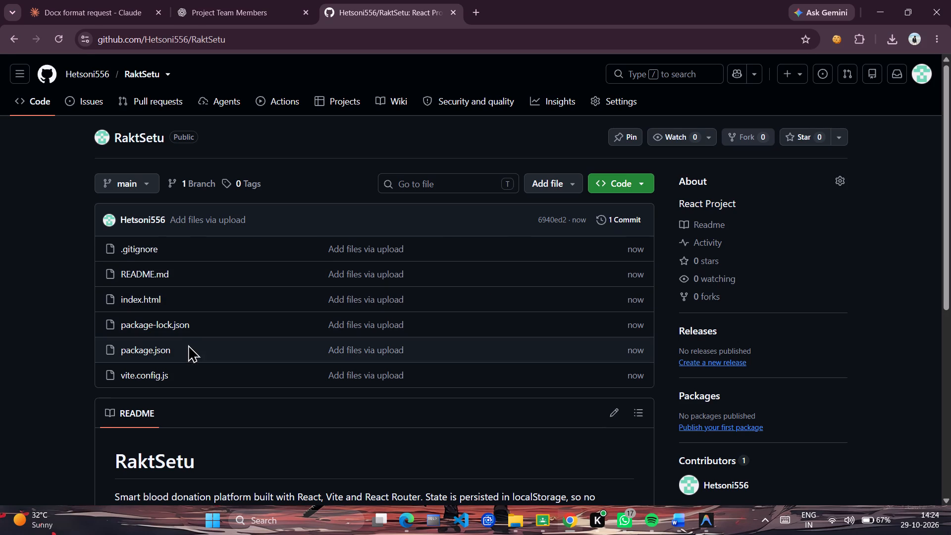
Copy the RaktSetu repository's HTTPS clone URL and paste it after "GitHub Repository:" in Annexure F in Microsoft Word.
scroll(227, 362, down, 2)
scroll(228, 362, up, 1)
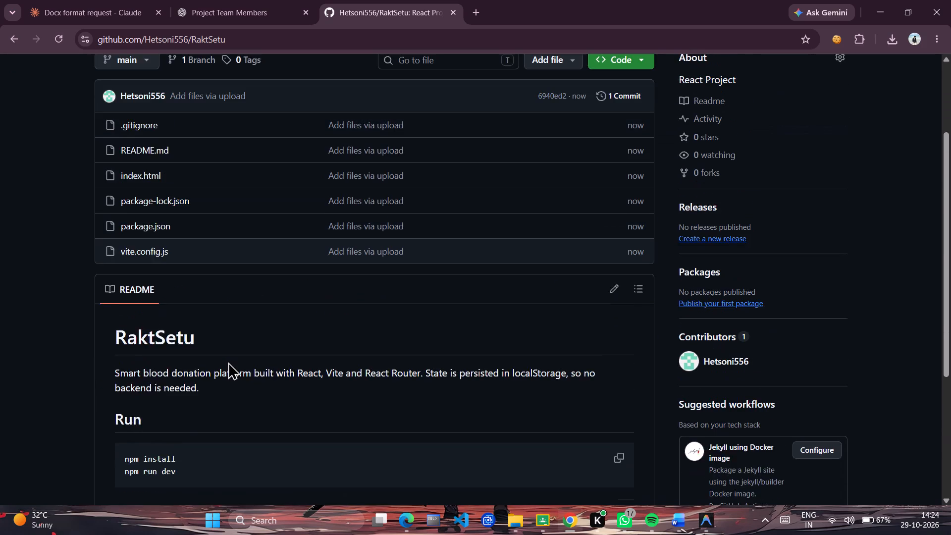
scroll(228, 362, up, 1)
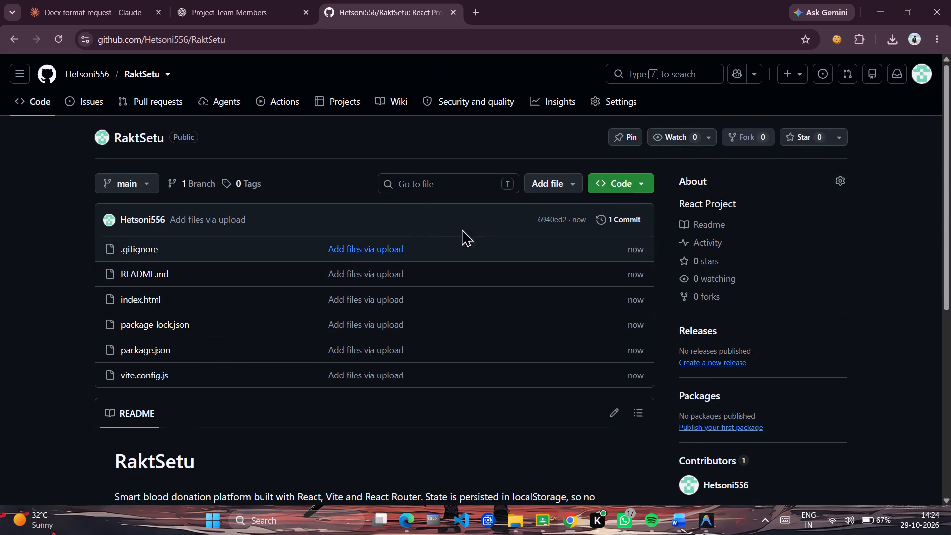
click(640, 184)
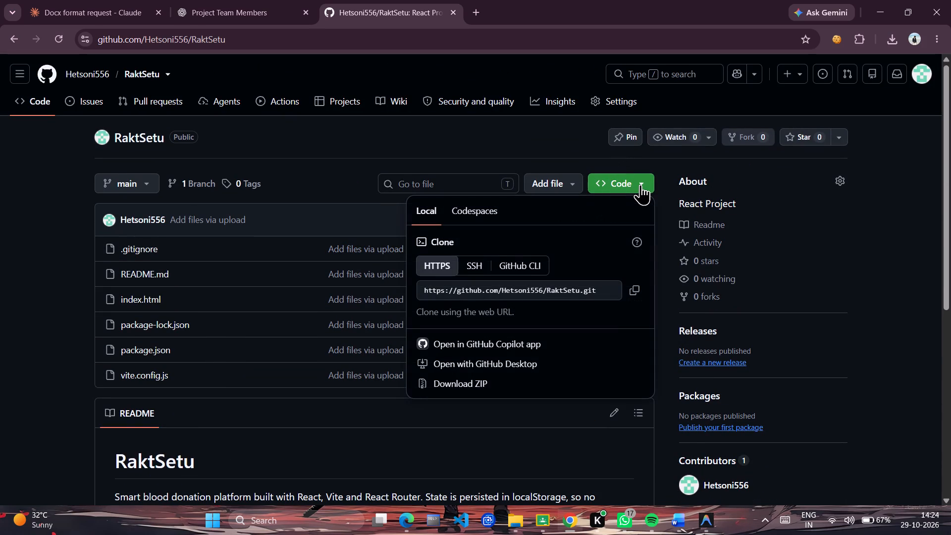
click(630, 292)
key(alt+Tab)
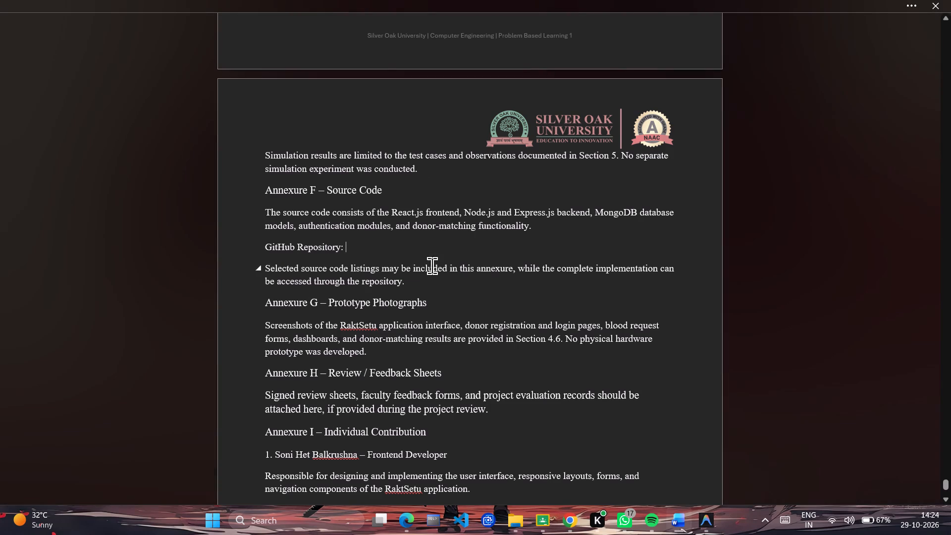
key(ctrl+v)
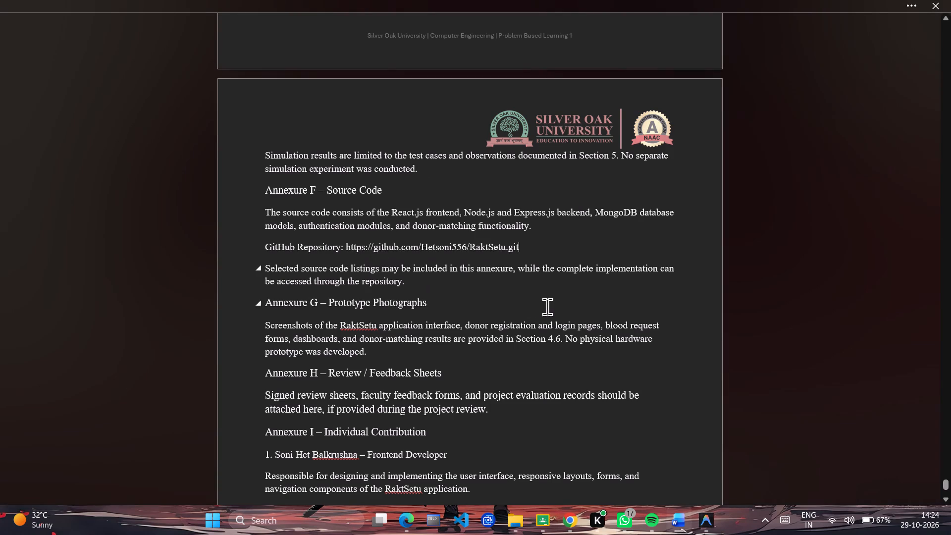
Review the report backwards from Annexure I through the references and Chapters 9 and 8 to the end of Chapter 7.
scroll(668, 319, down, 4)
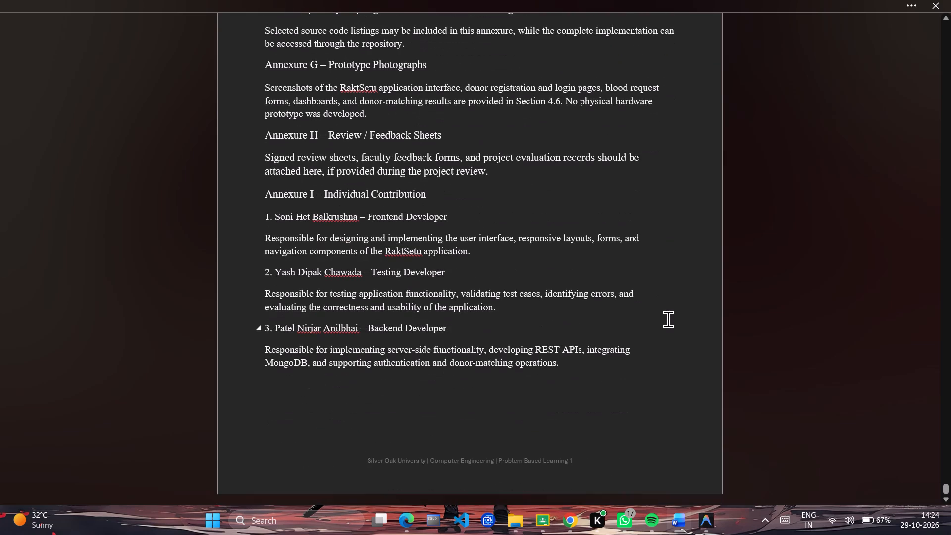
scroll(647, 362, down, 2)
scroll(646, 360, up, 10)
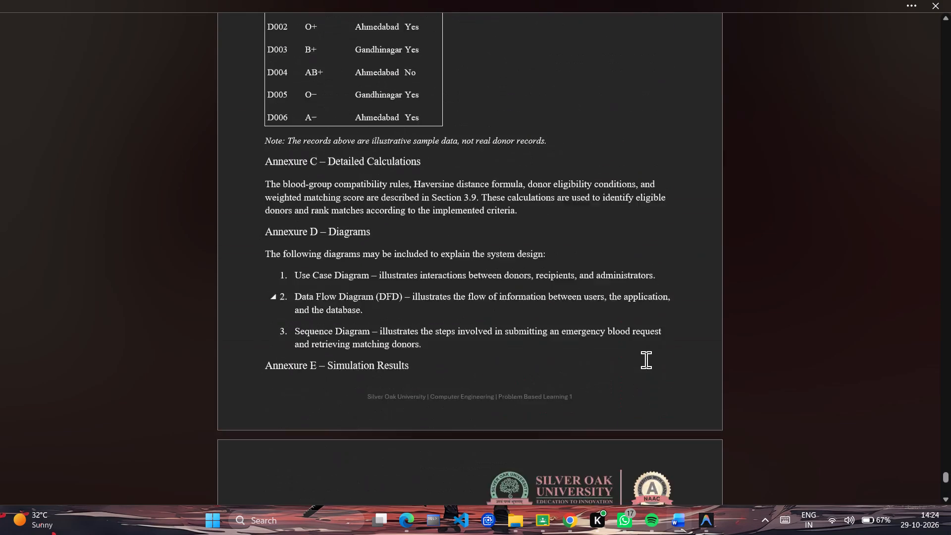
scroll(646, 360, up, 17)
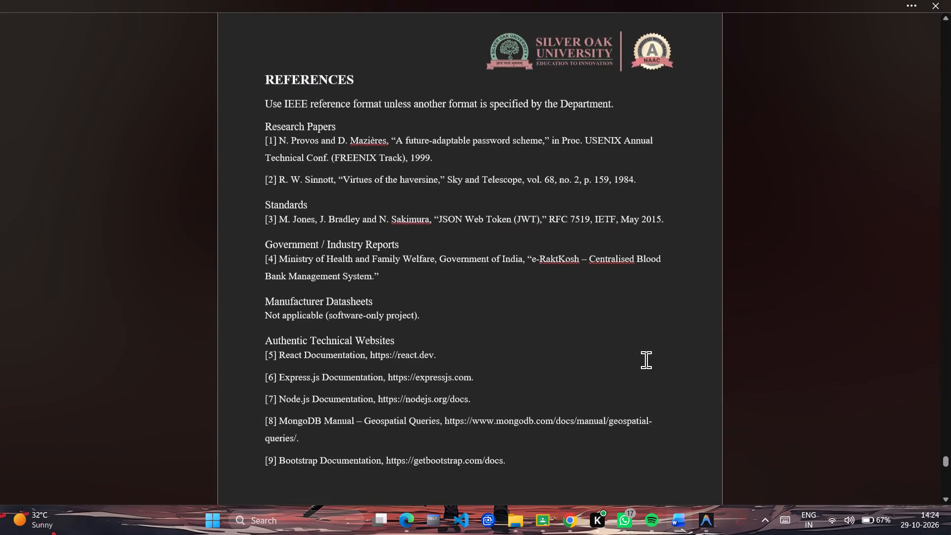
scroll(646, 360, up, 16)
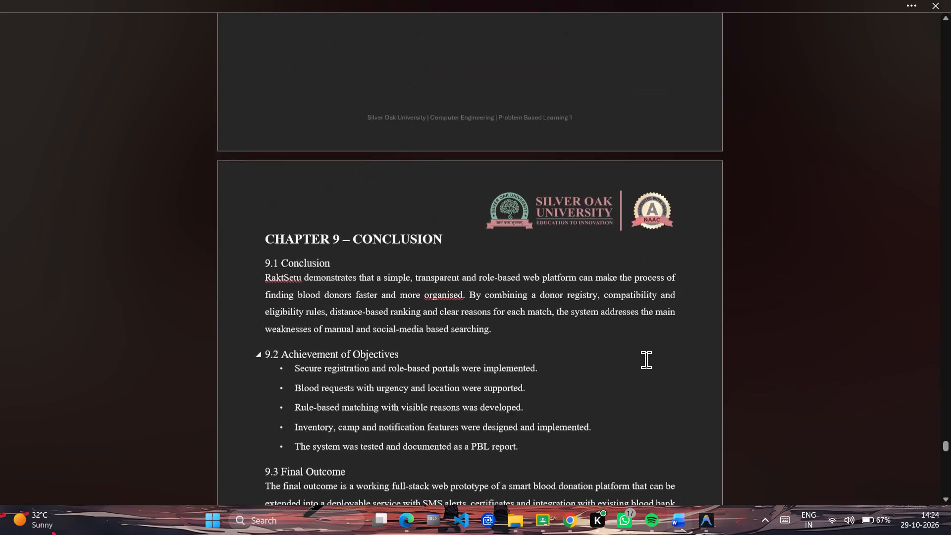
scroll(646, 360, up, 18)
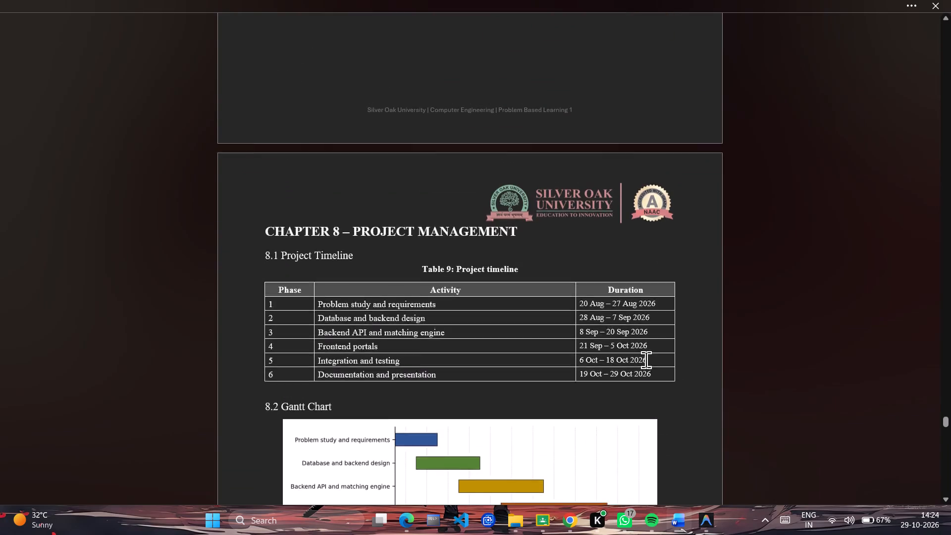
scroll(646, 360, up, 14)
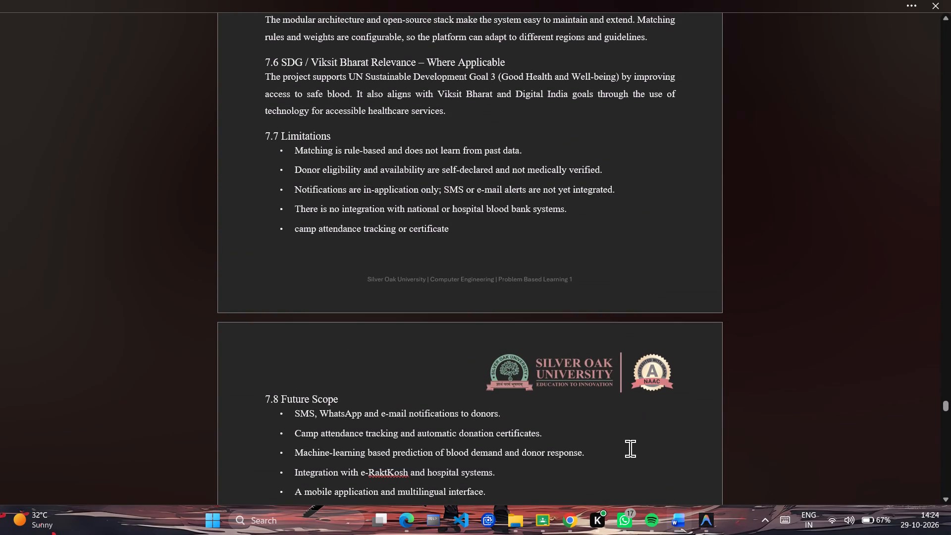
click(630, 448)
key(ctrl+a)
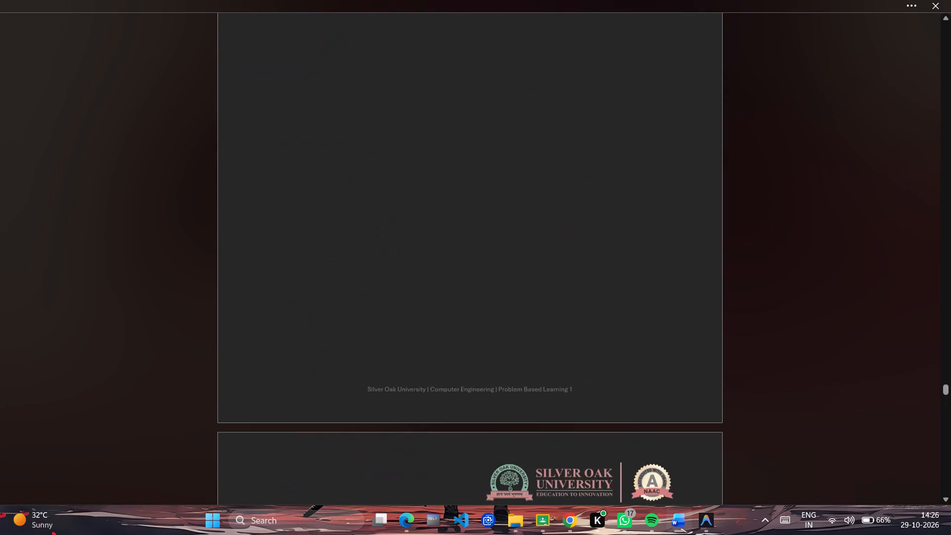
Look back through Chapters 6 and 5 of the report, including the performance graph and the existing-system comparison table.
scroll(661, 315, up, 3)
click(703, 0)
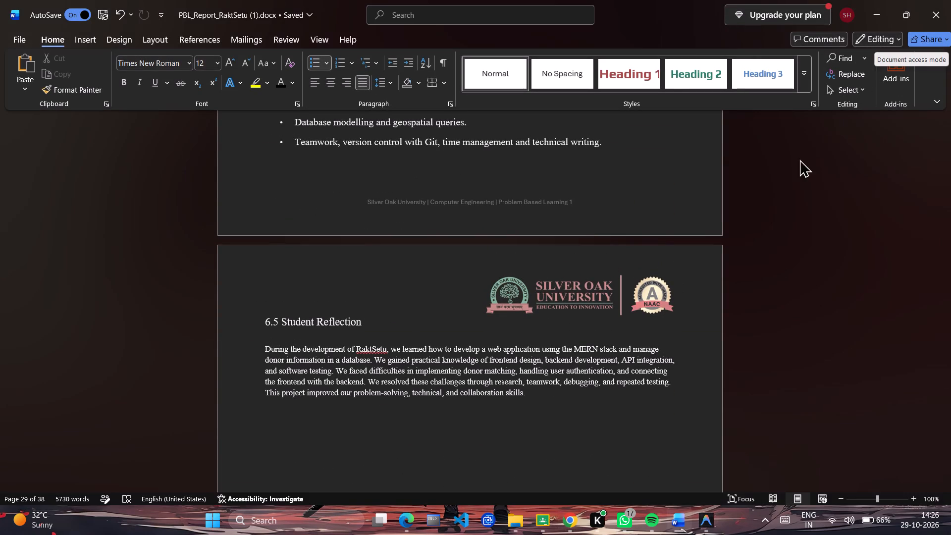
scroll(783, 334, up, 20)
scroll(783, 334, up, 7)
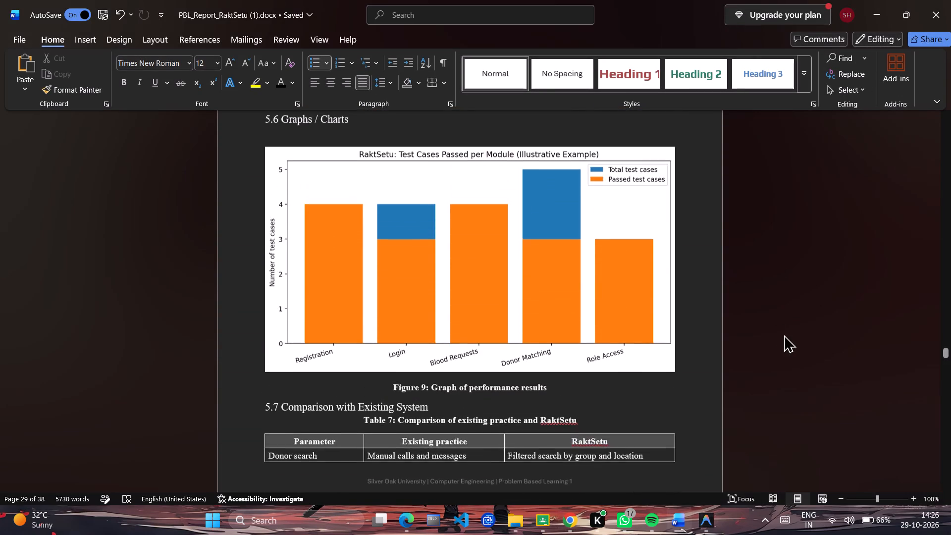
scroll(784, 334, up, 6)
scroll(790, 344, down, 8)
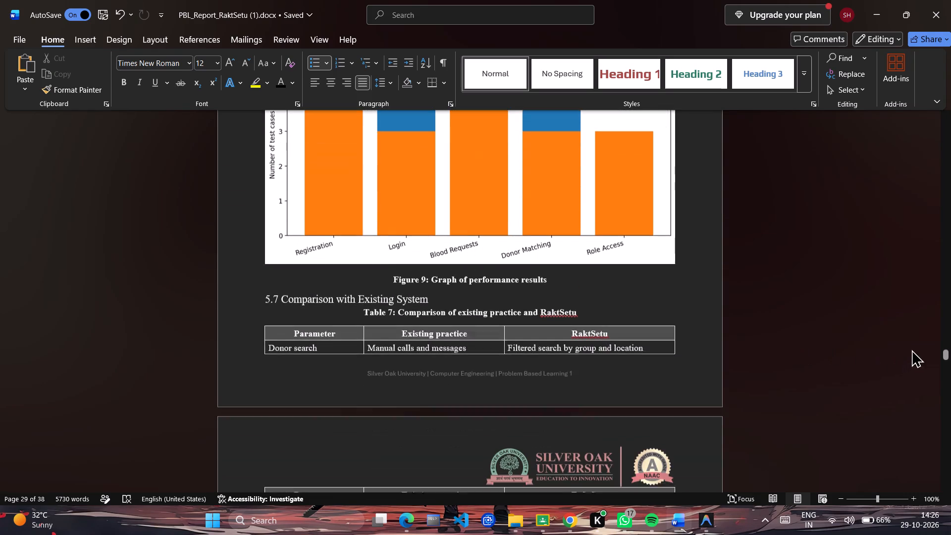
drag(945, 352, 950, 375)
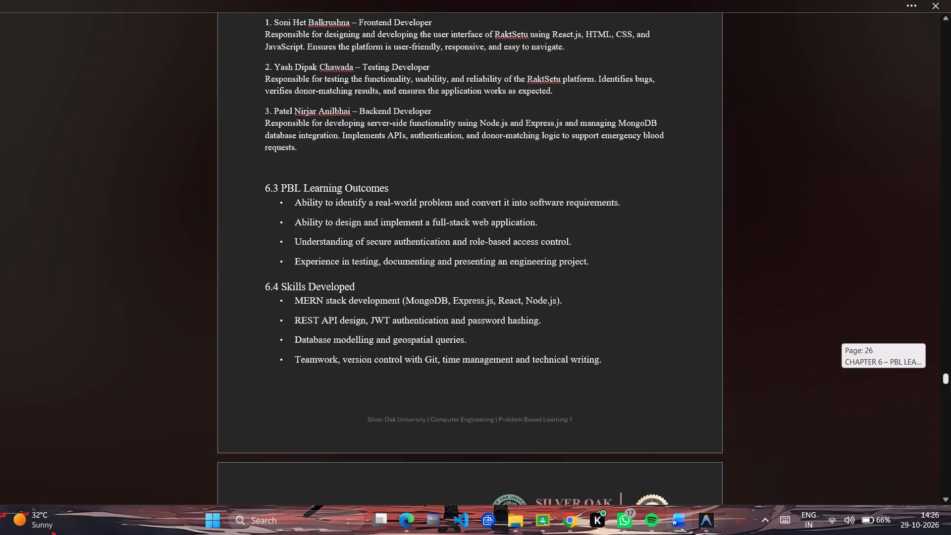
Replace the "[FACULTY GUIDE NAME]" placeholder in the Certificate page's signature block with the project guide's title and name.
drag(950, 375, 911, 0)
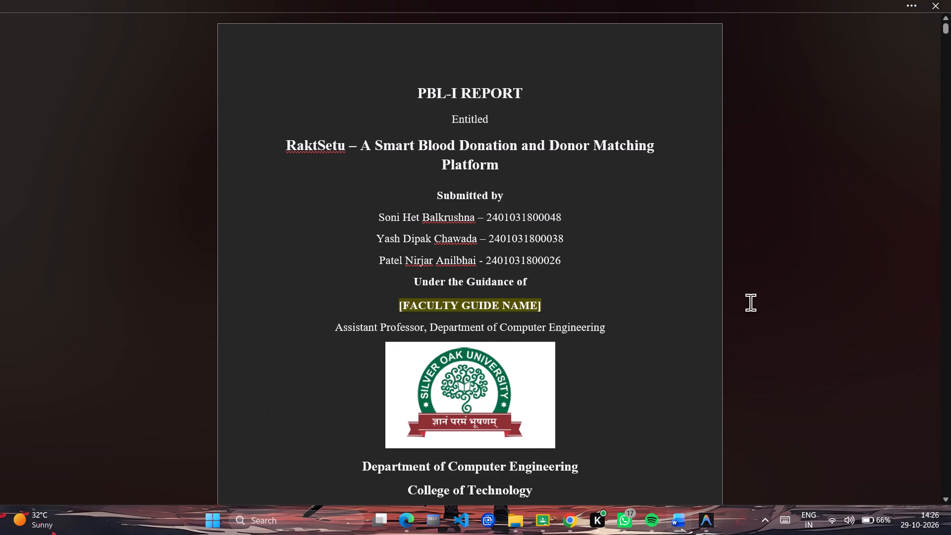
scroll(750, 335, down, 10)
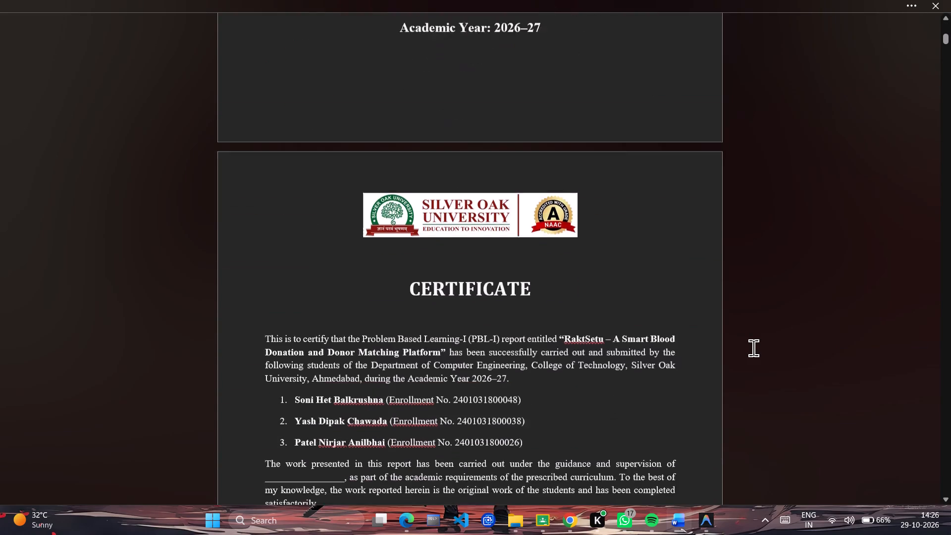
scroll(753, 349, down, 4)
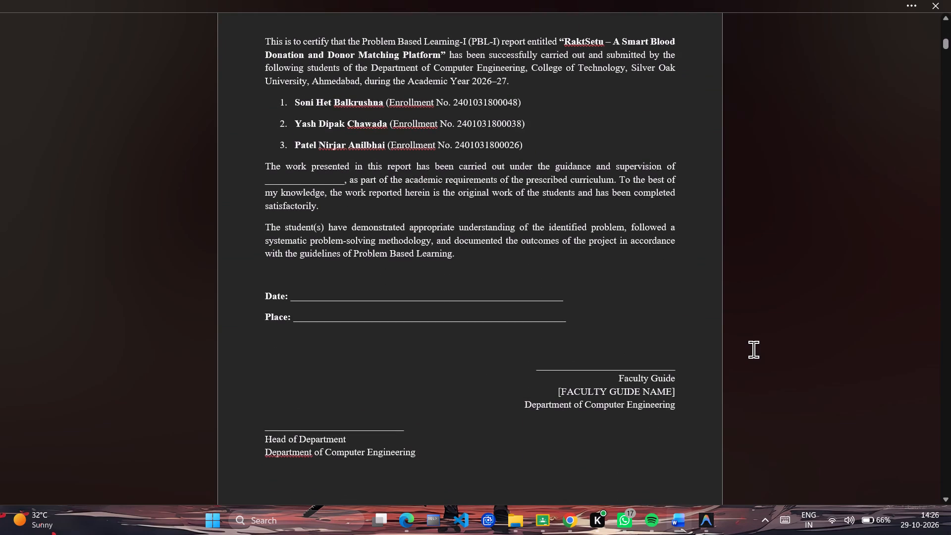
scroll(753, 354, down, 2)
drag(679, 275, 640, 269)
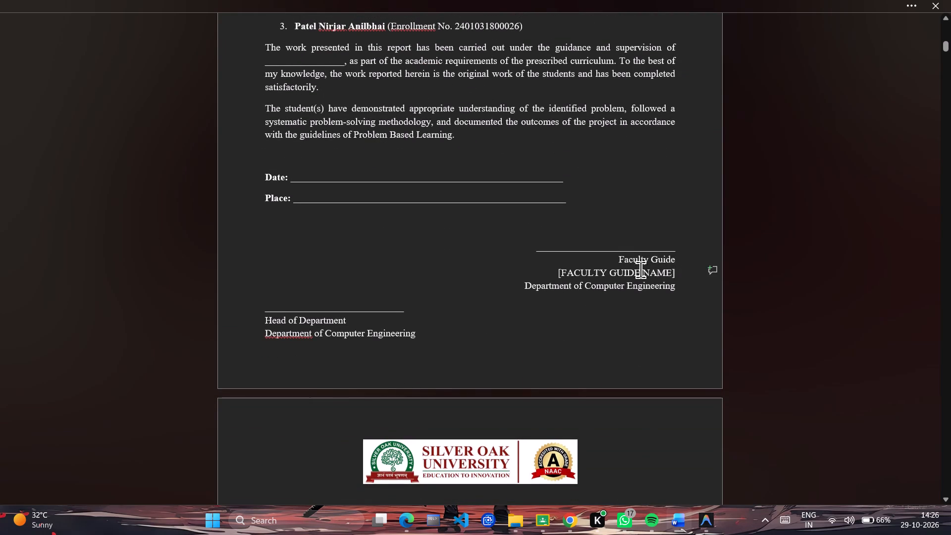
drag(640, 269, 557, 269)
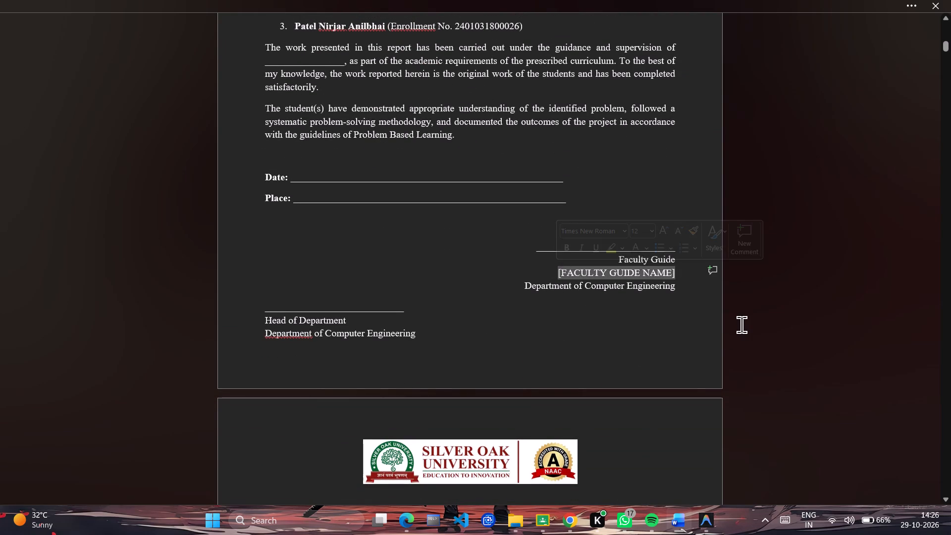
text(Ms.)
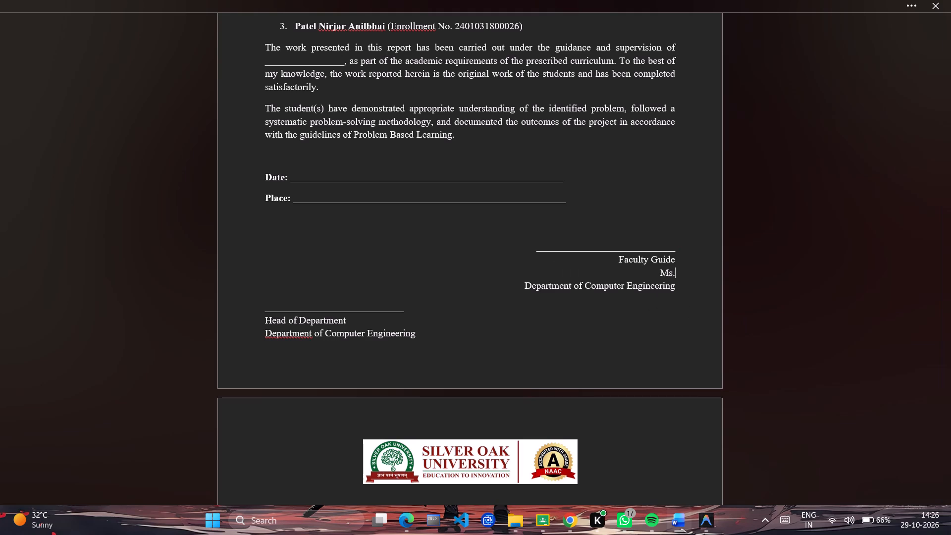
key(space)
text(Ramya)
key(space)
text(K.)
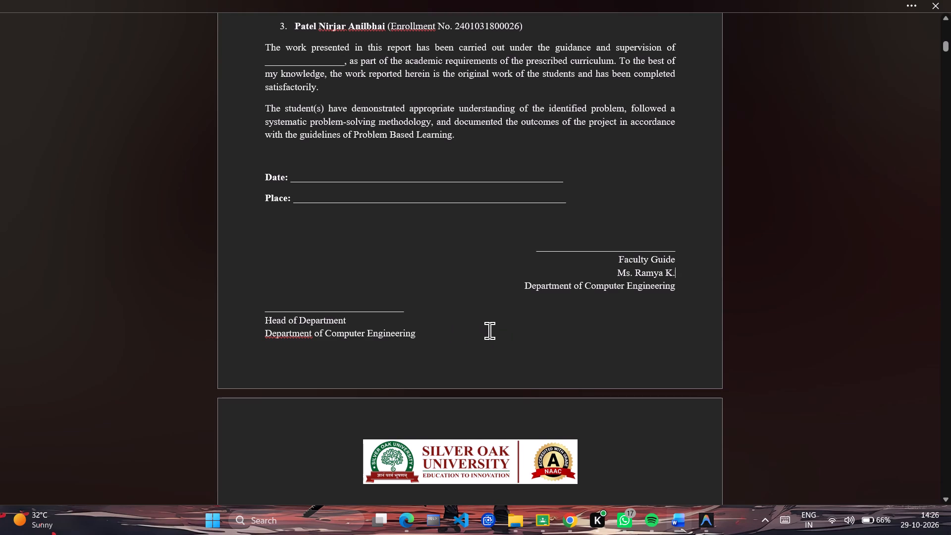
Delete the highlighted duplicate phrase "explainable donor matching, and all 7 functional test cases passed" from the abstract's methodology paragraph.
scroll(489, 330, down, 7)
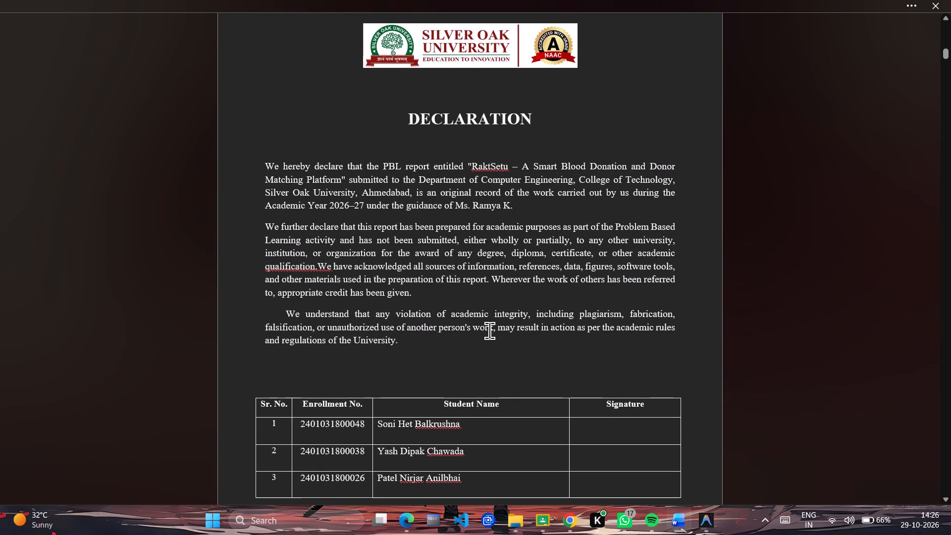
scroll(489, 330, down, 13)
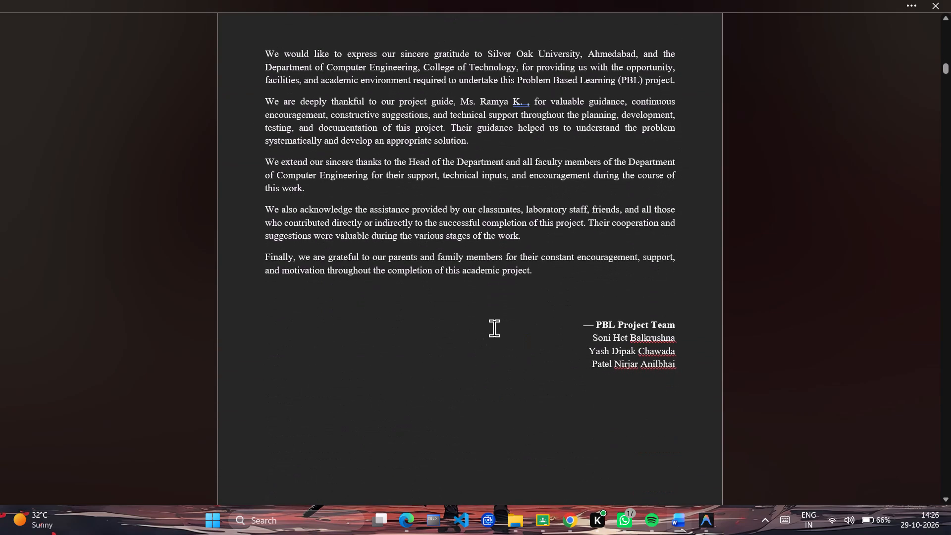
scroll(494, 328, down, 12)
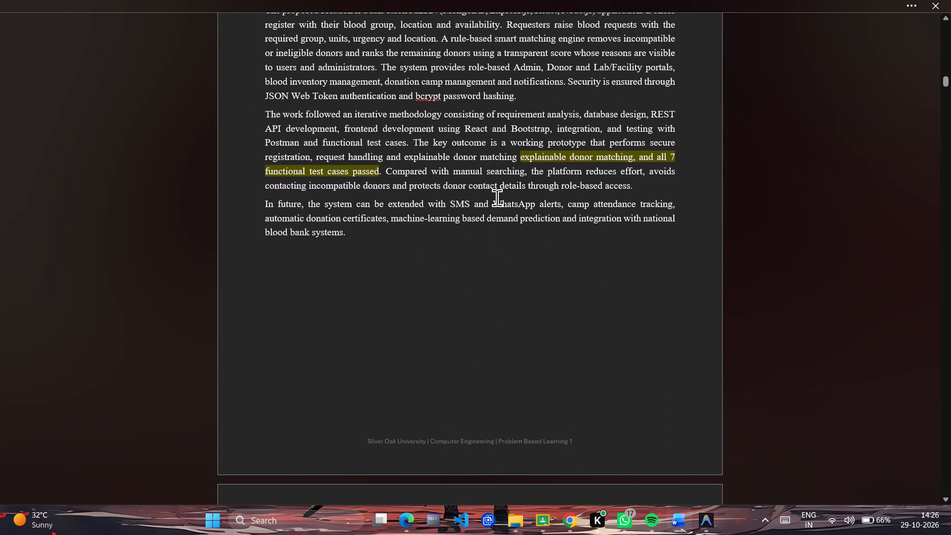
drag(522, 158, 677, 153)
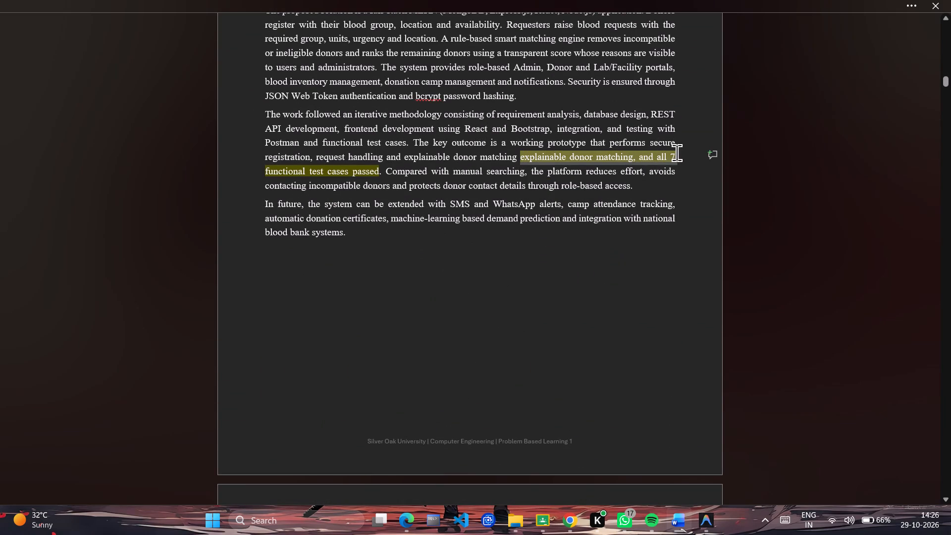
drag(677, 153, 385, 172)
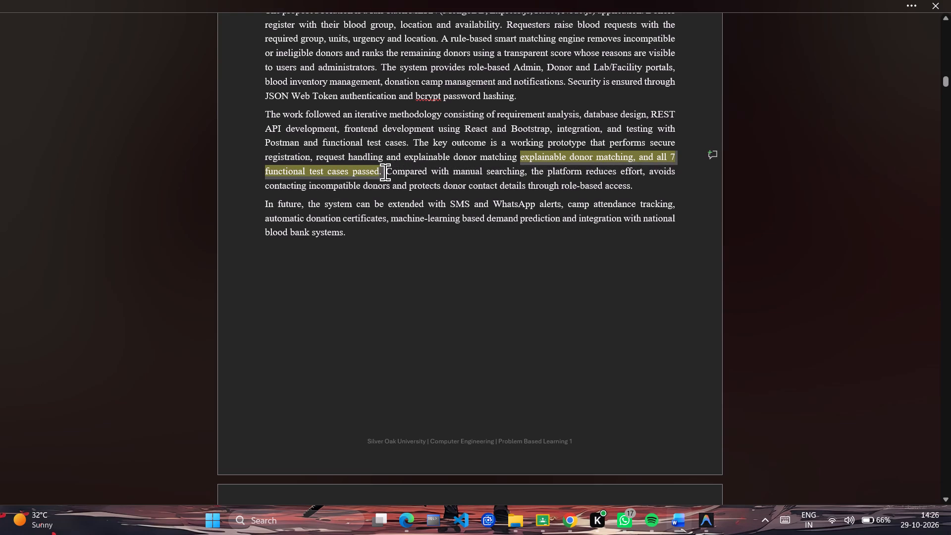
drag(385, 172, 377, 172)
key(BackSpace)
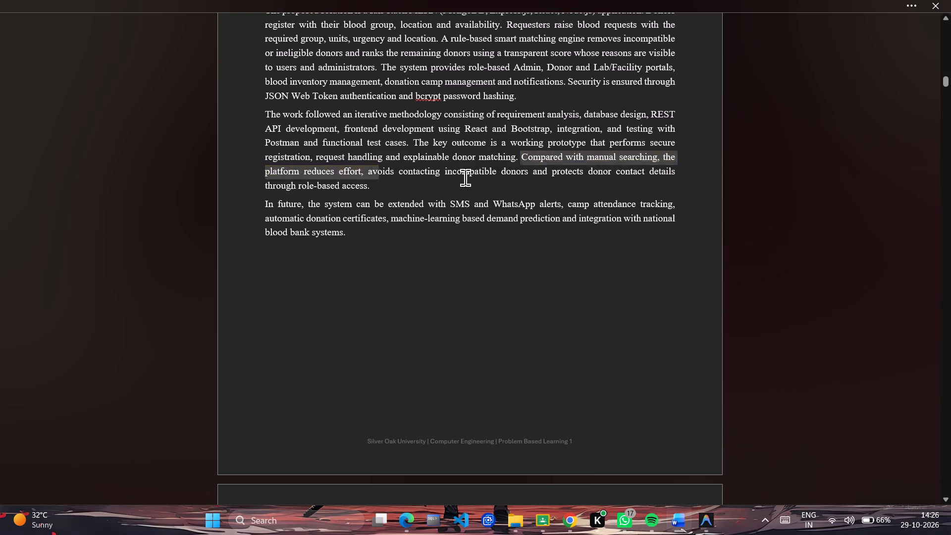
Review the report forward from the abstract through the front-matter lists and Chapters 1 to 7 to Chapter 8's risk table.
scroll(490, 307, down, 5)
scroll(446, 297, down, 13)
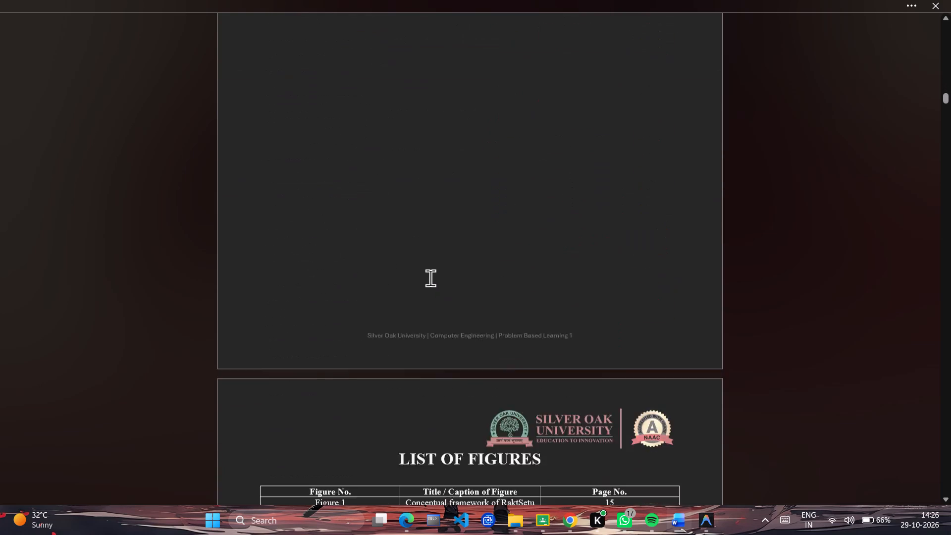
scroll(430, 277, down, 2)
click(450, 299)
scroll(450, 299, down, 6)
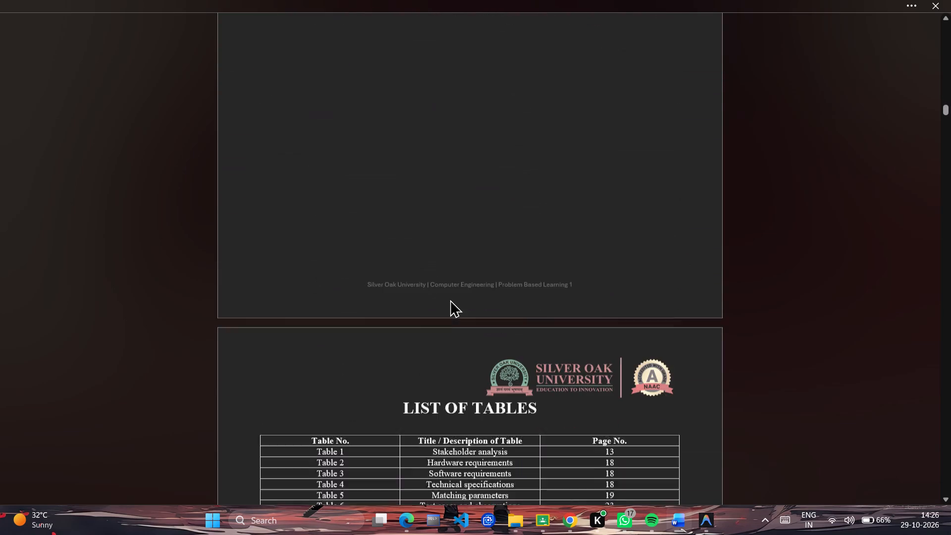
scroll(450, 297, down, 15)
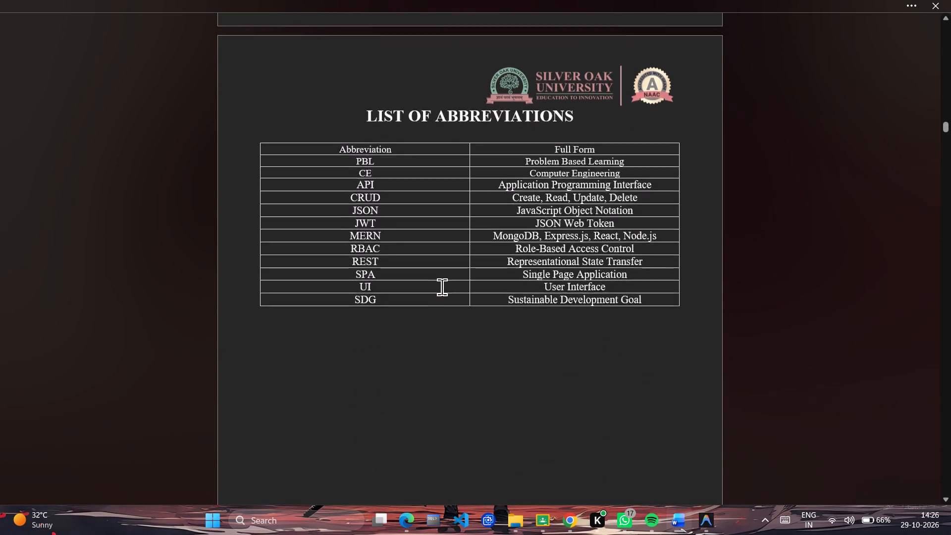
scroll(442, 287, down, 18)
scroll(441, 285, down, 6)
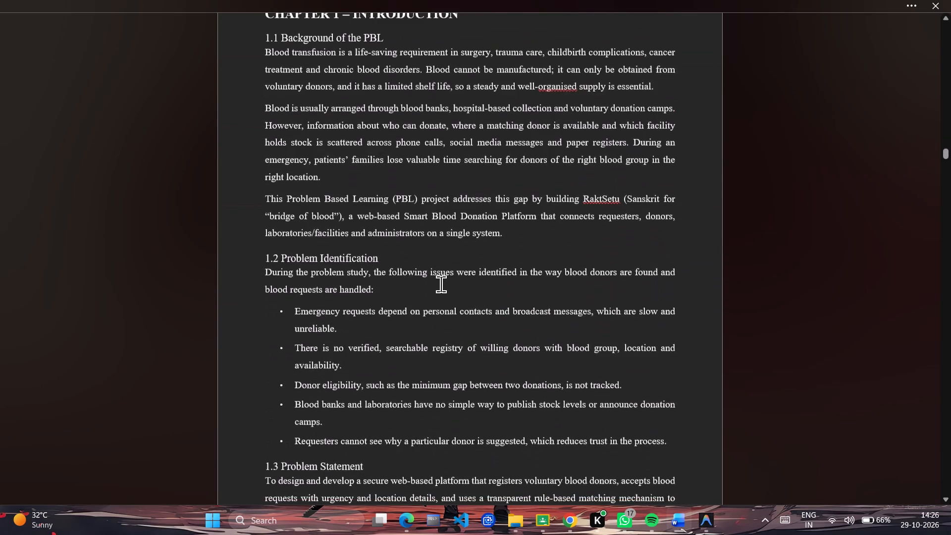
scroll(441, 284, down, 20)
scroll(440, 280, down, 13)
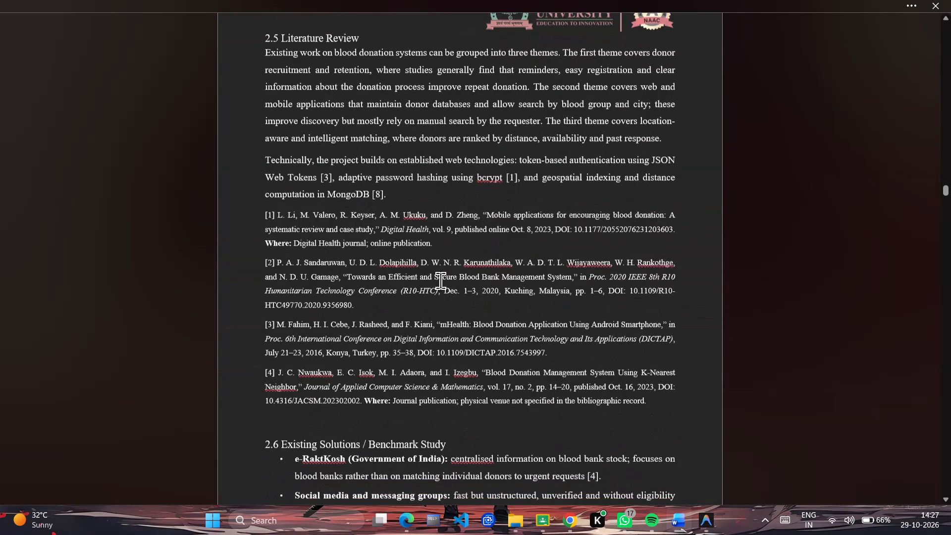
scroll(440, 280, down, 9)
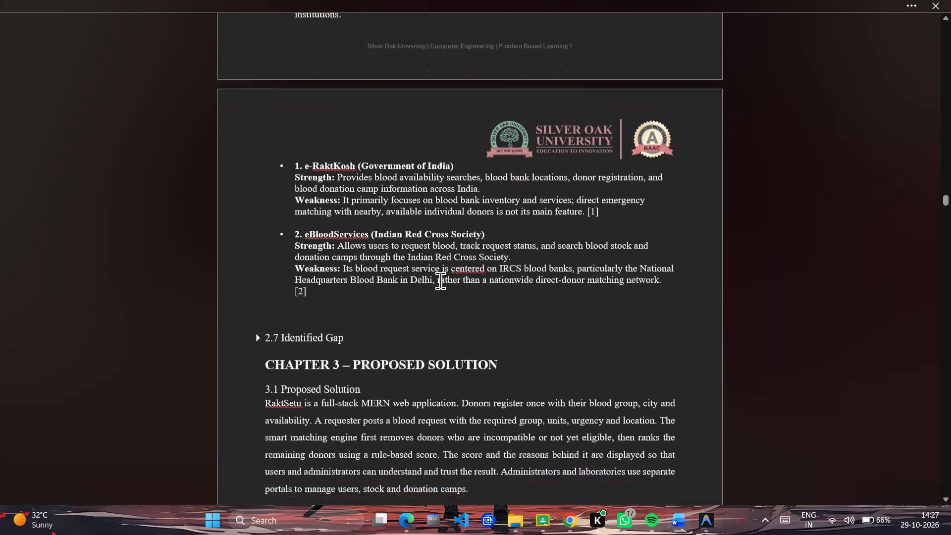
scroll(440, 280, down, 14)
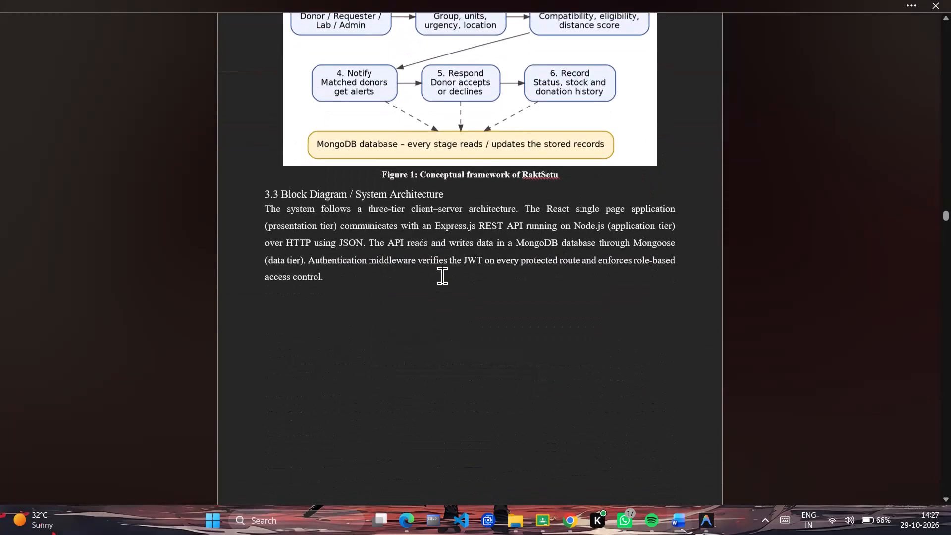
scroll(442, 275, down, 16)
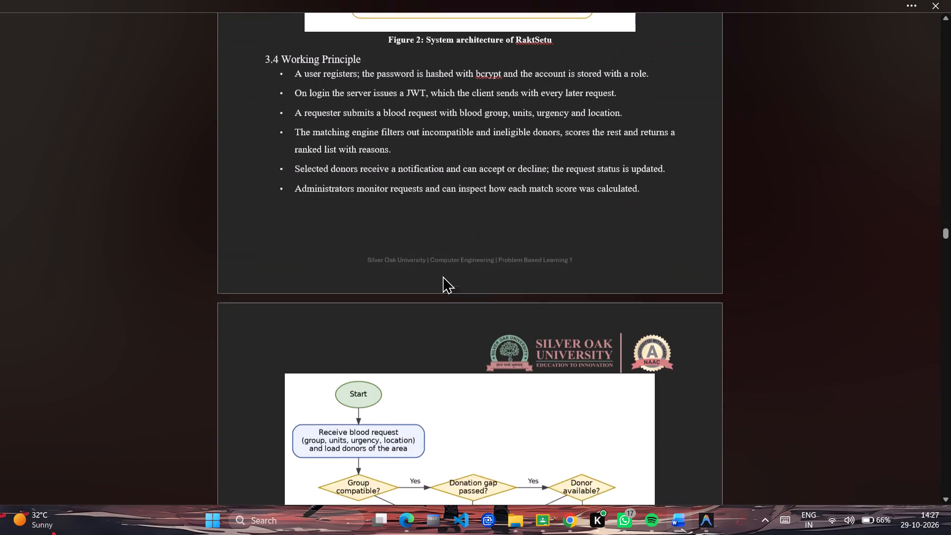
scroll(442, 275, down, 20)
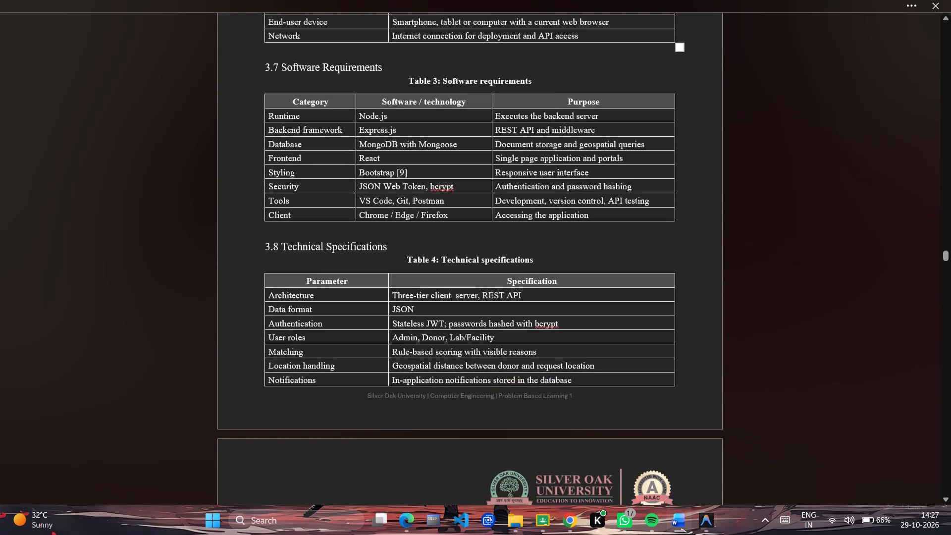
scroll(444, 280, down, 14)
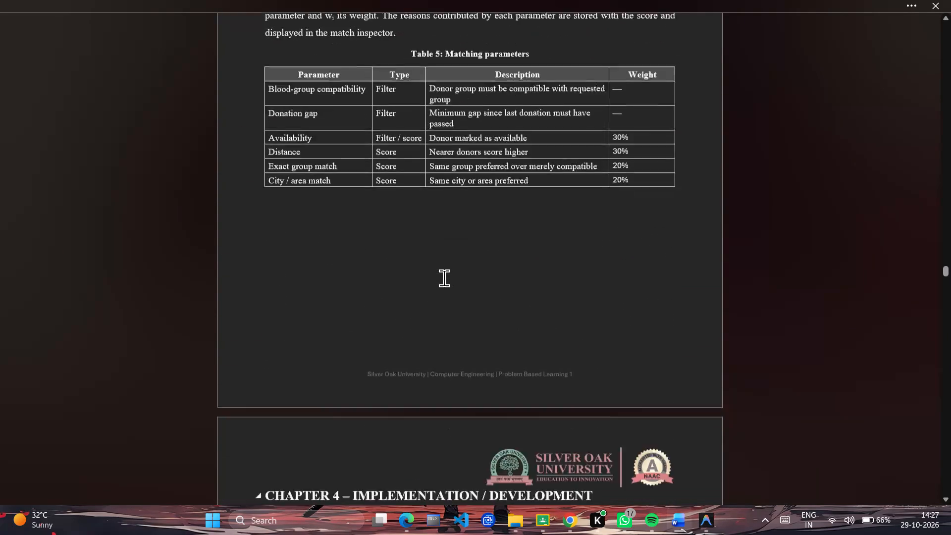
scroll(444, 278, down, 16)
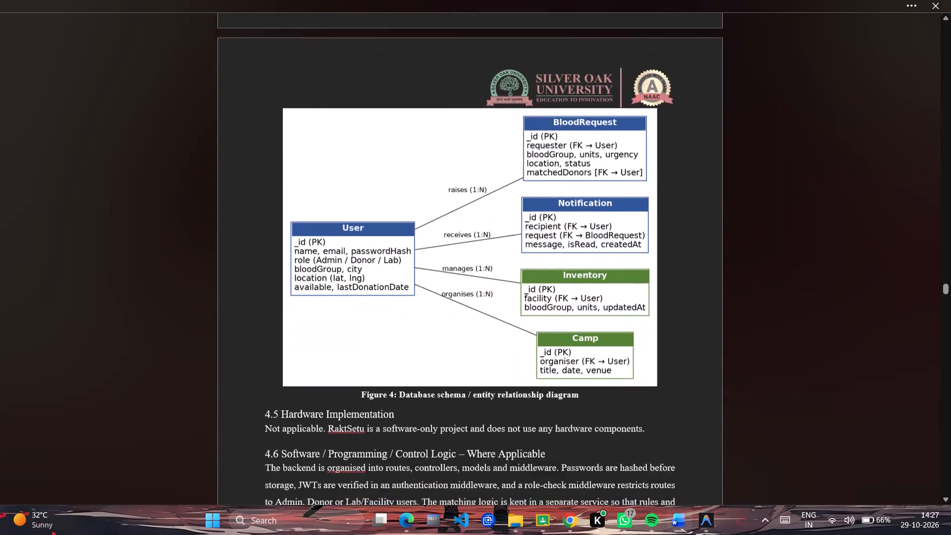
scroll(444, 278, down, 20)
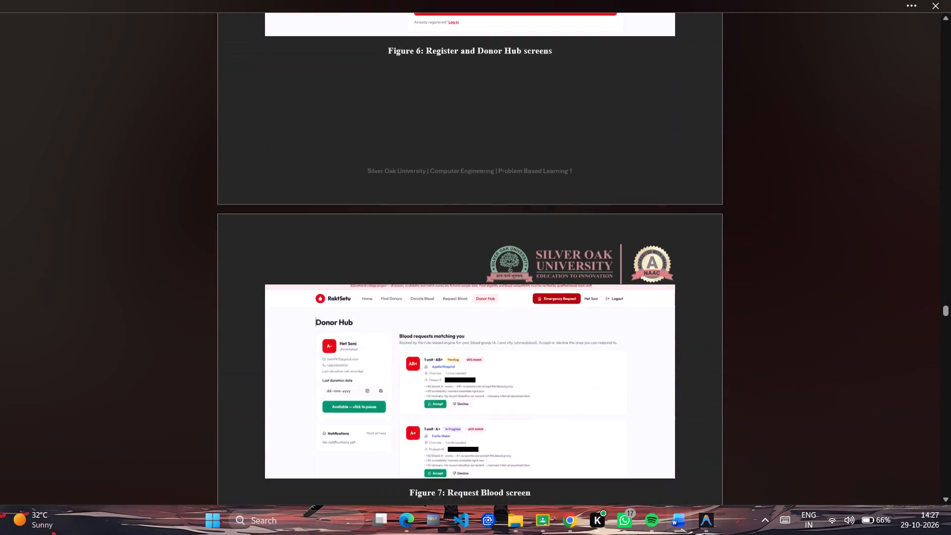
scroll(445, 279, down, 16)
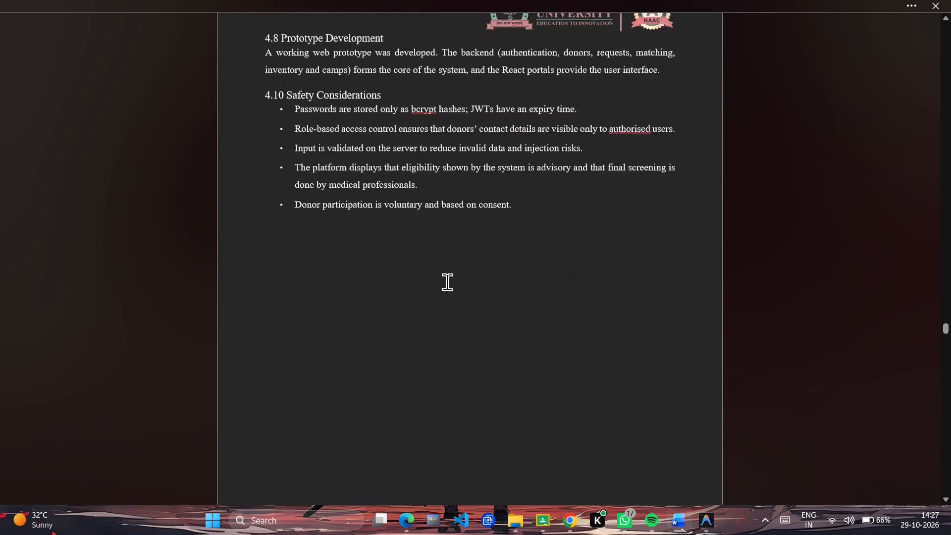
scroll(447, 282, down, 16)
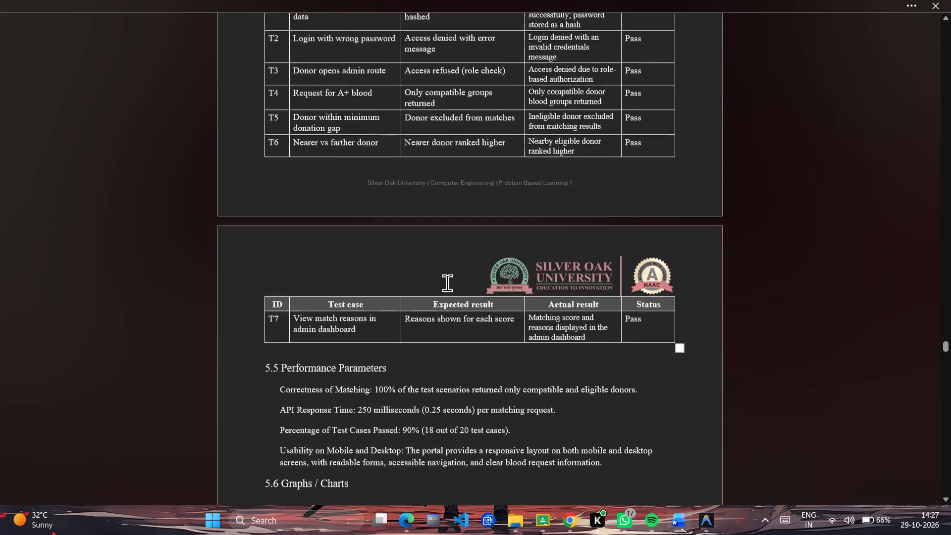
scroll(447, 283, down, 20)
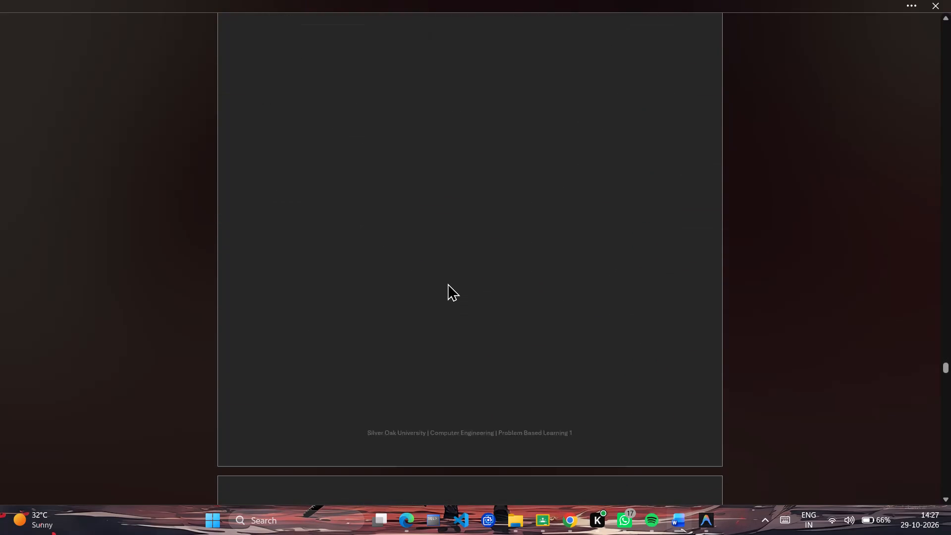
scroll(447, 283, down, 13)
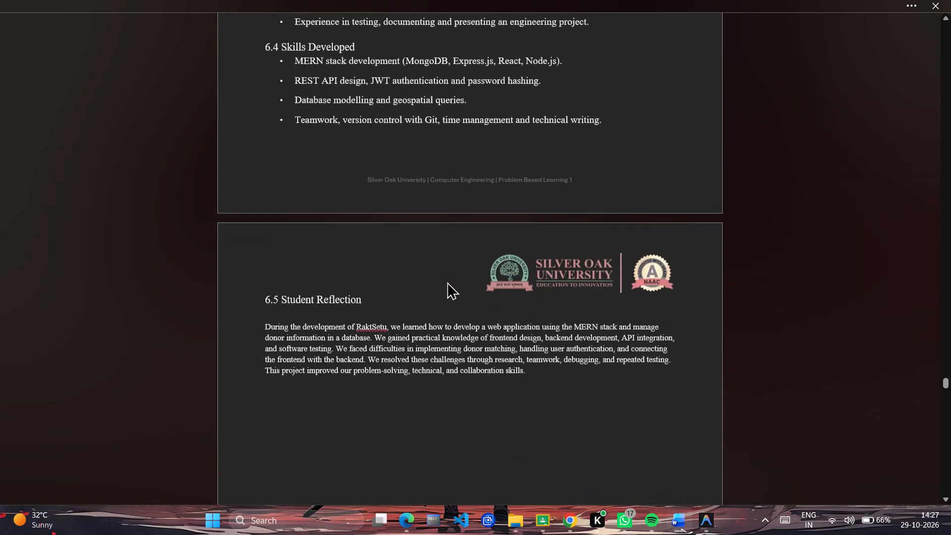
scroll(447, 281, down, 14)
scroll(450, 290, down, 8)
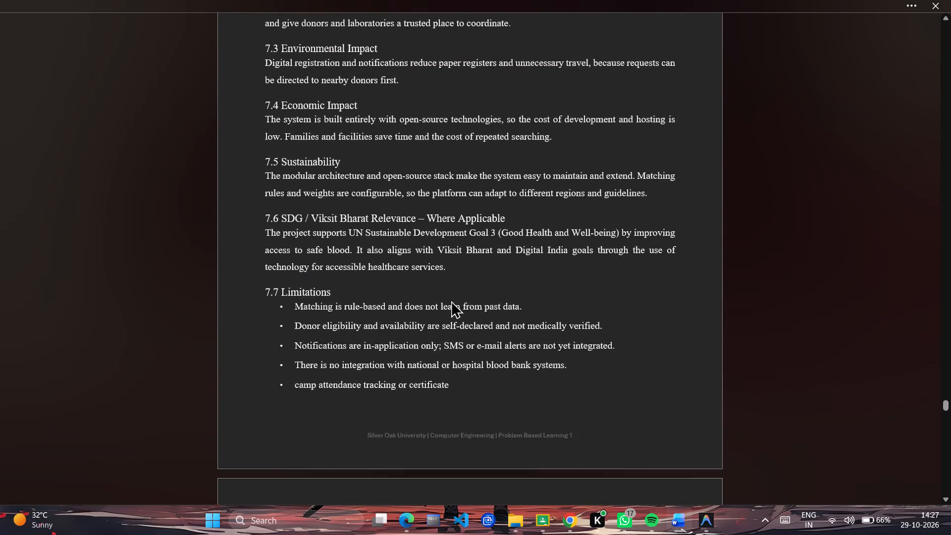
scroll(451, 300, down, 19)
scroll(469, 165, down, 4)
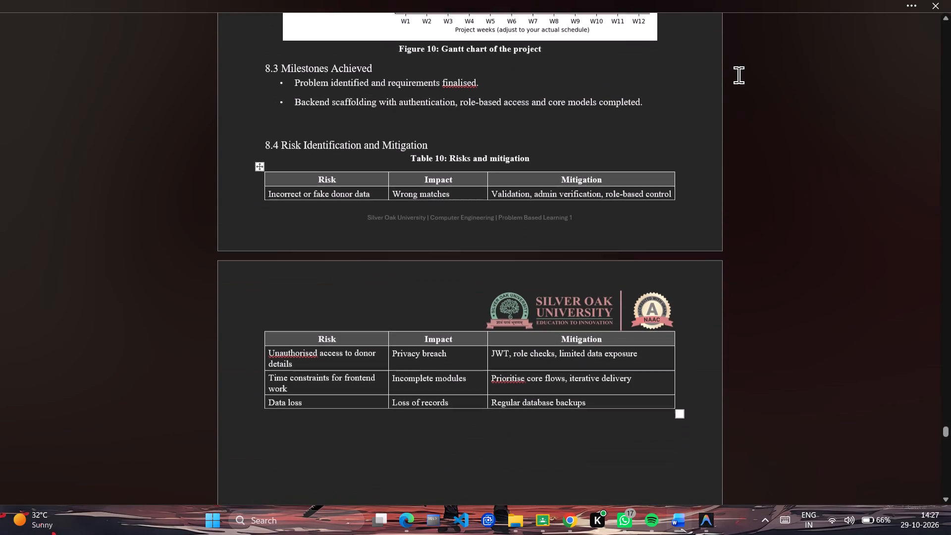
Open the sharing dialog for the RaktSetu report document and activate the recipient entry.
click(834, 96)
click(853, 0)
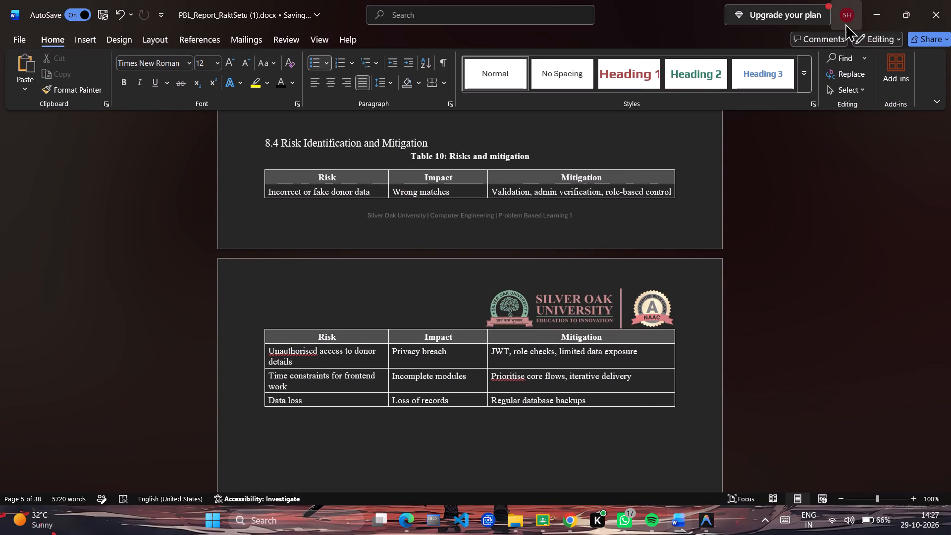
click(939, 36)
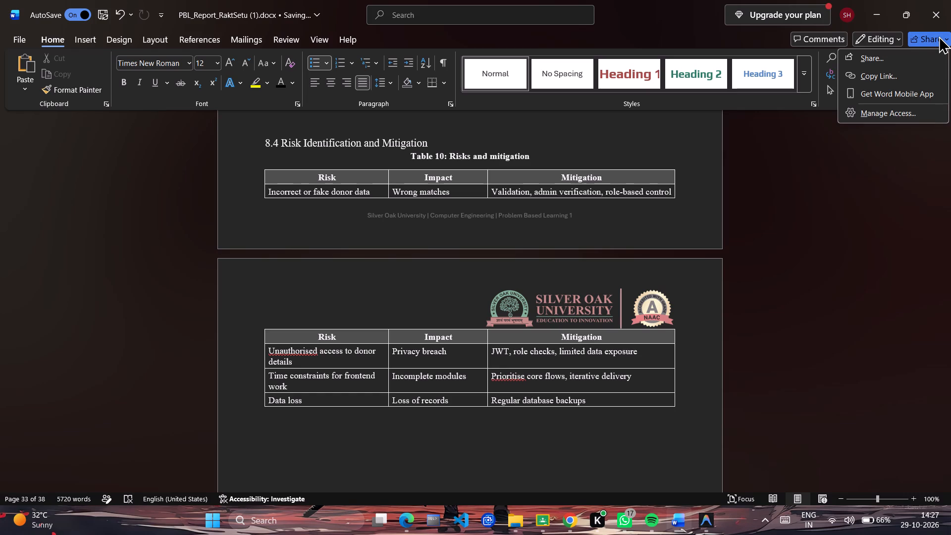
click(903, 52)
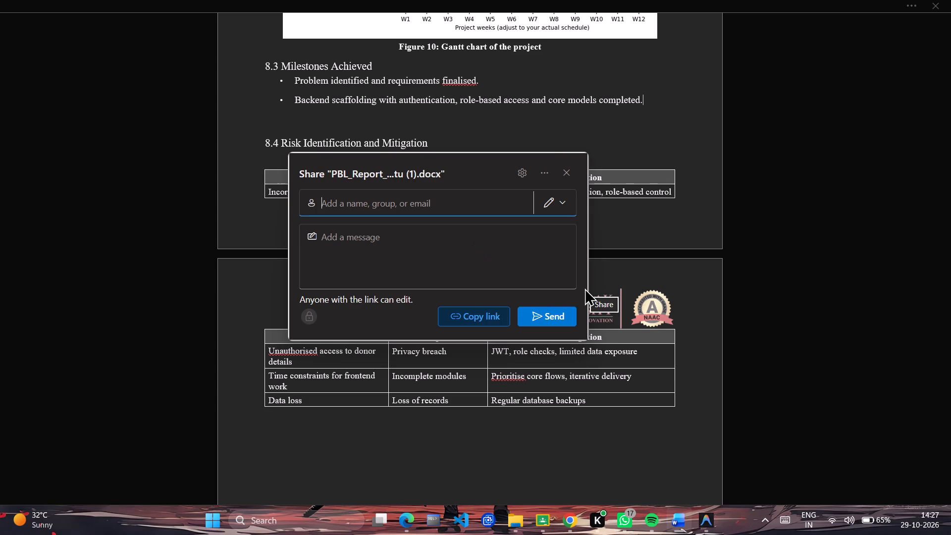
click(467, 203)
Switch from Word to another open window.
key(alt+Tab)
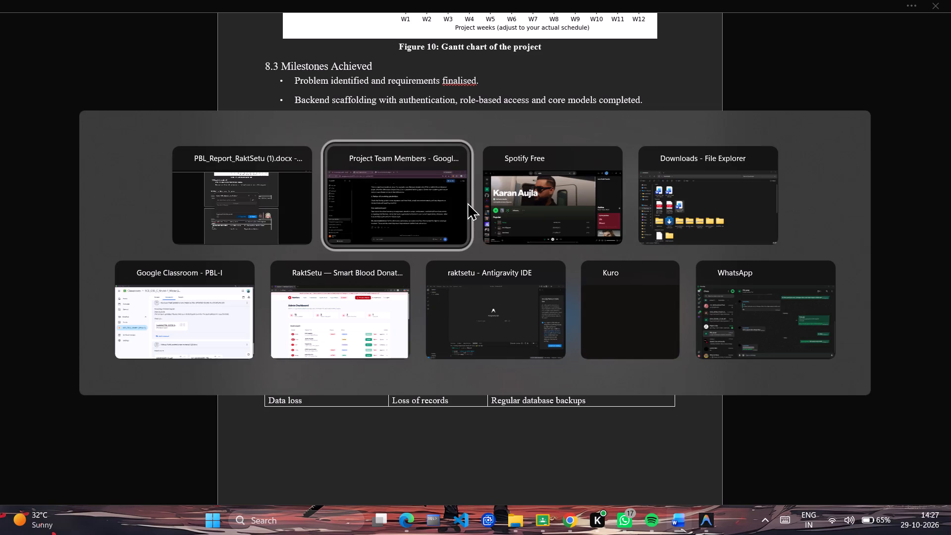
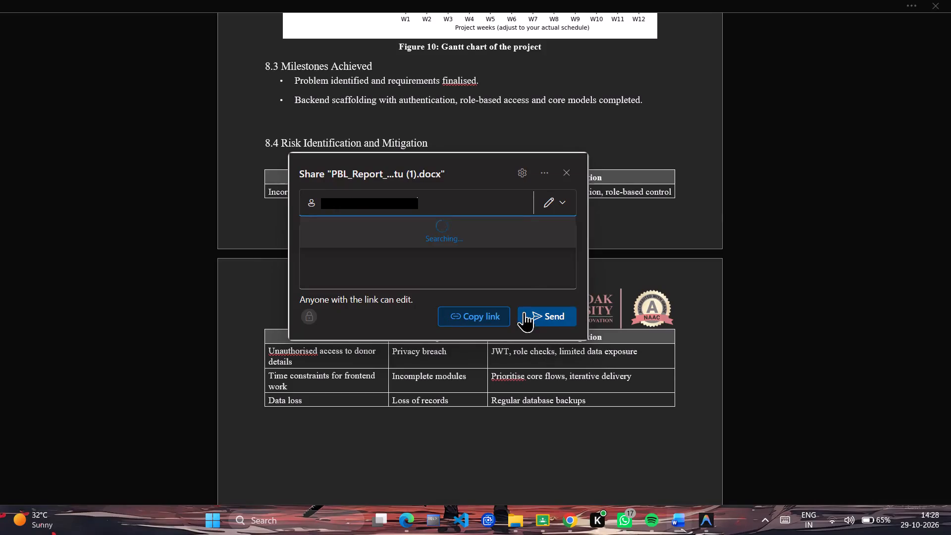
Add the entered recipient and send them the editing link to the RaktSetu report.
alt+click(471, 244)
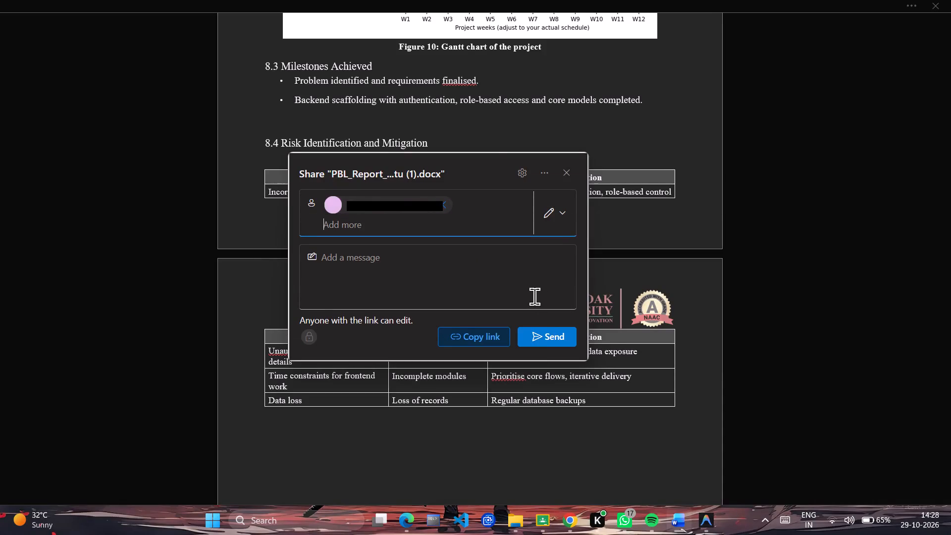
alt+click(542, 338)
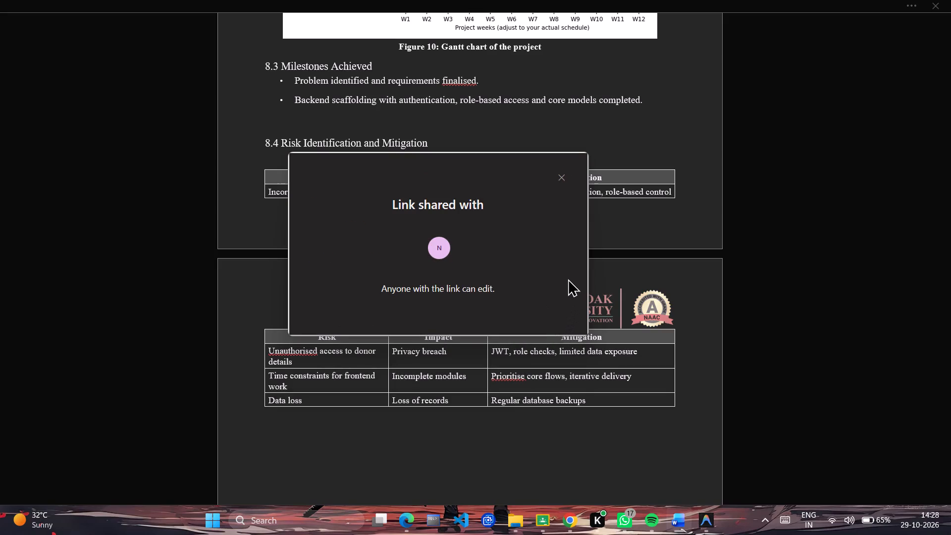
alt+click(569, 178)
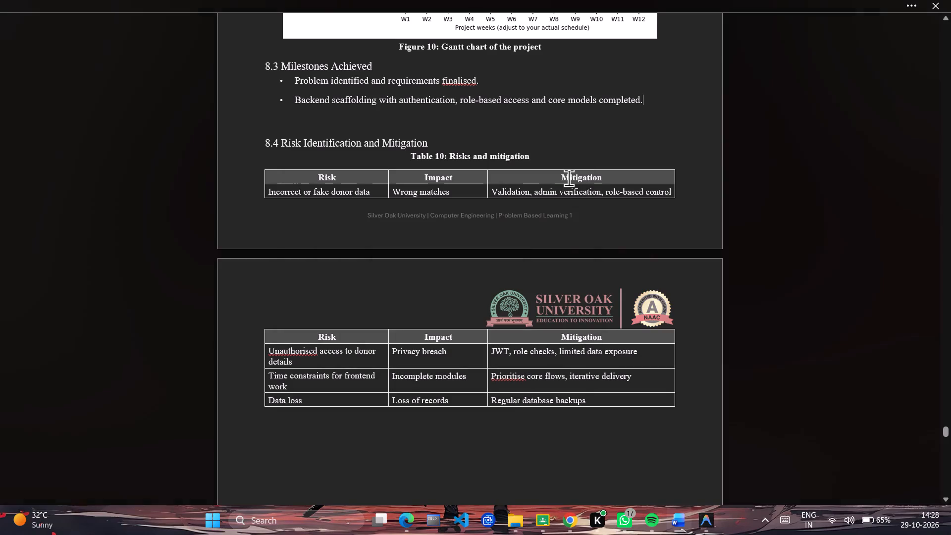
Check which people have access to the shared RaktSetu report and their permissions.
alt+click(799, 189)
alt+scroll(817, 181, up, 5)
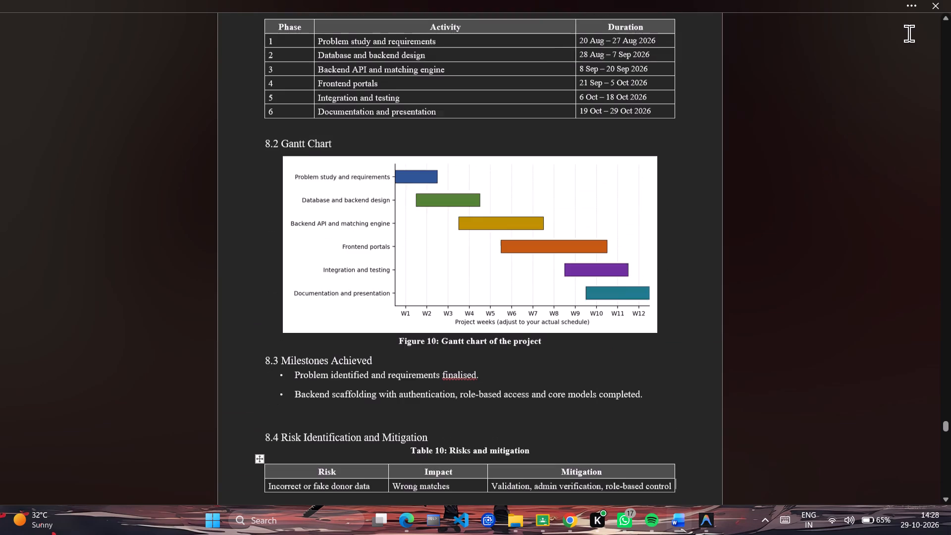
alt+click(825, 0)
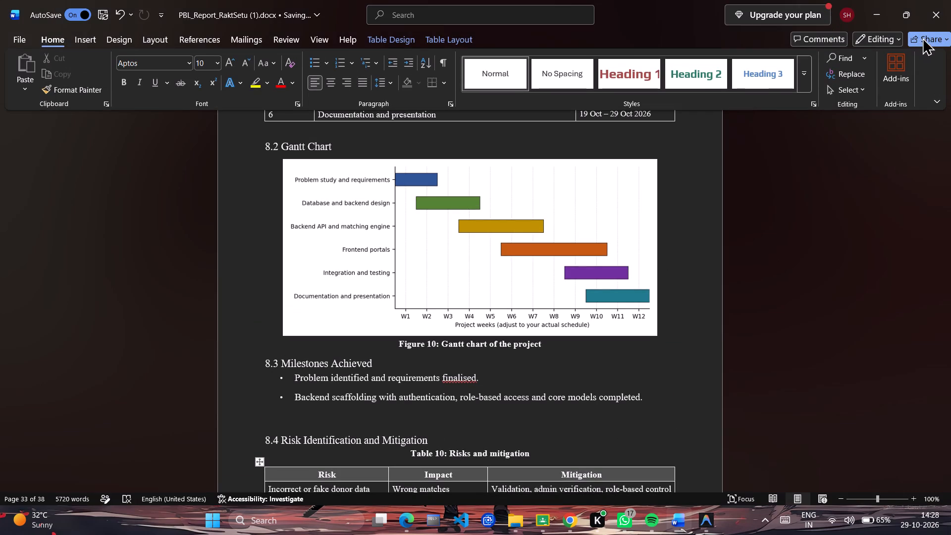
alt+click(936, 35)
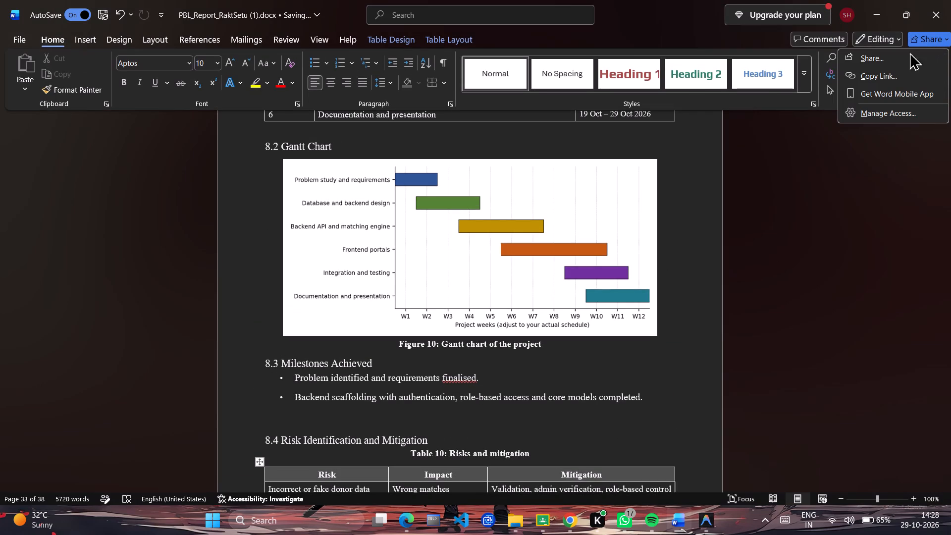
alt+click(891, 115)
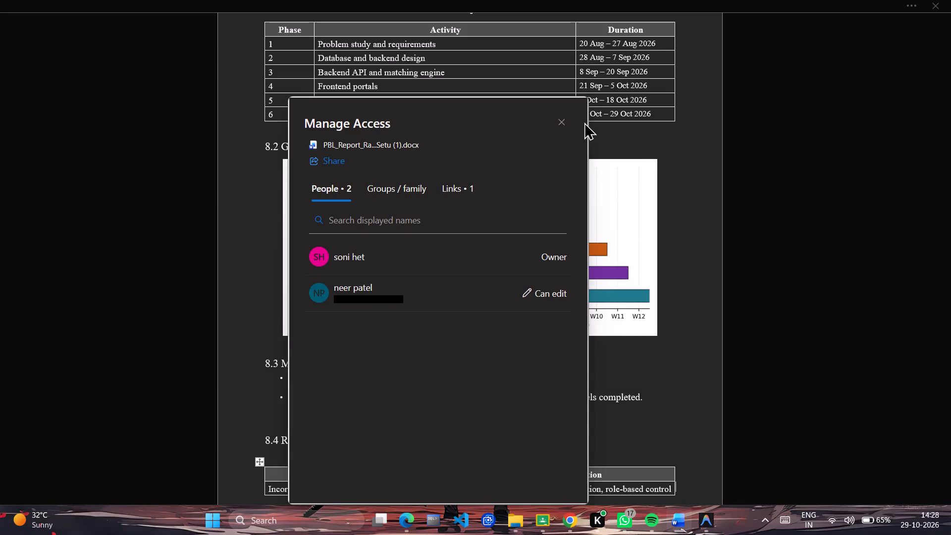
alt+click(556, 117)
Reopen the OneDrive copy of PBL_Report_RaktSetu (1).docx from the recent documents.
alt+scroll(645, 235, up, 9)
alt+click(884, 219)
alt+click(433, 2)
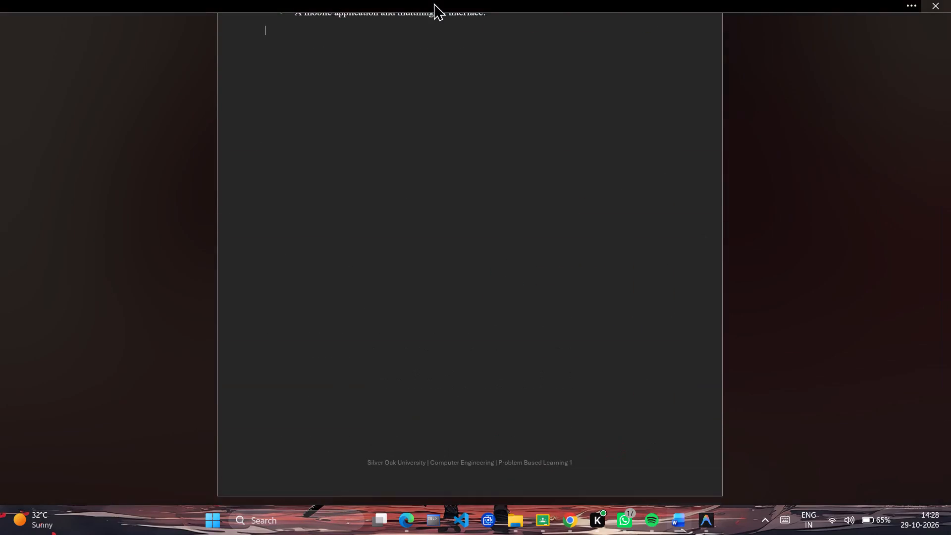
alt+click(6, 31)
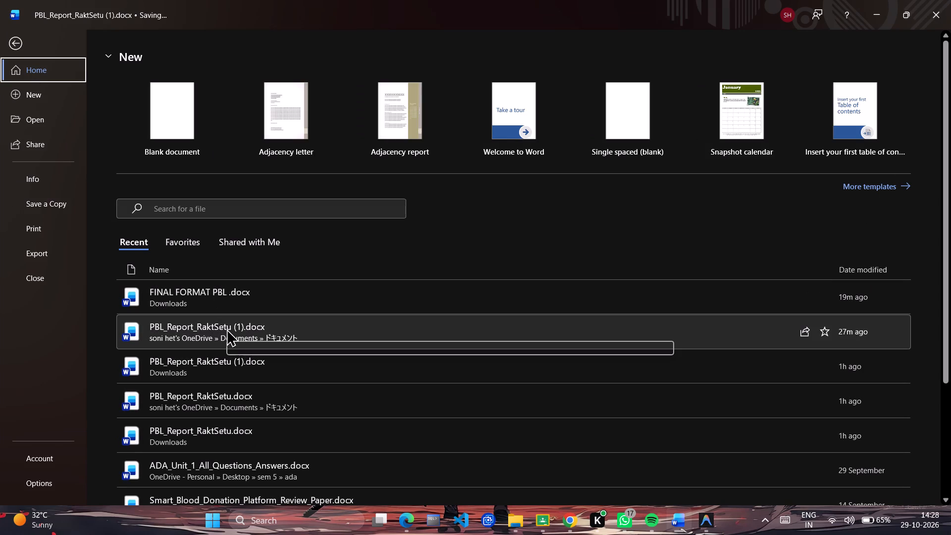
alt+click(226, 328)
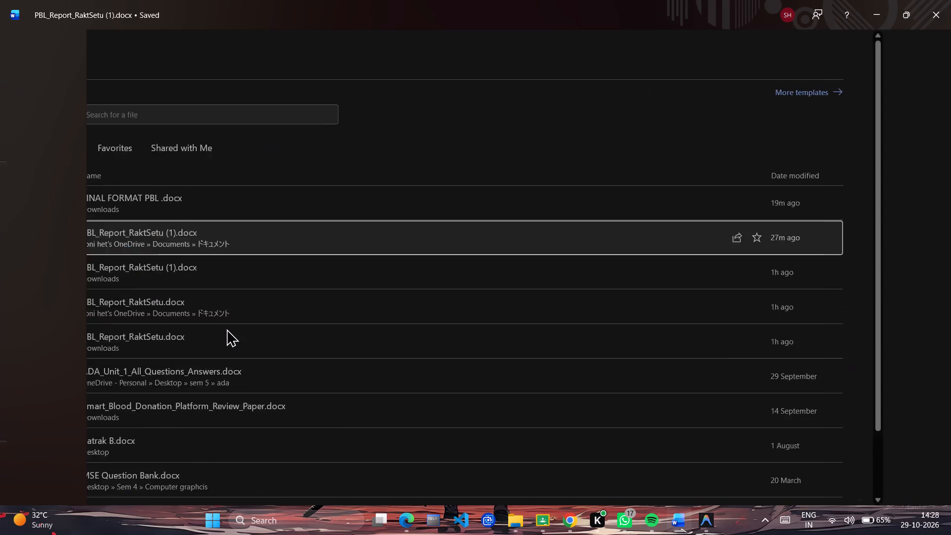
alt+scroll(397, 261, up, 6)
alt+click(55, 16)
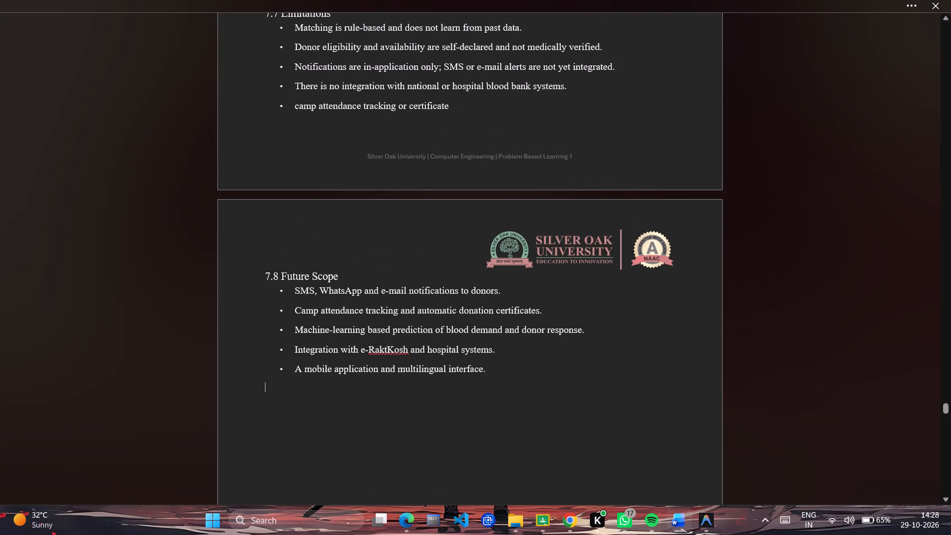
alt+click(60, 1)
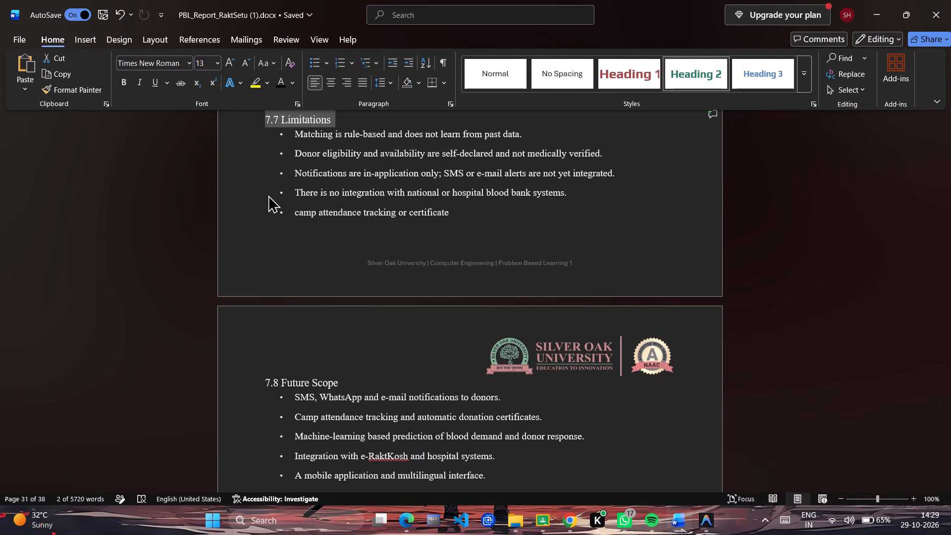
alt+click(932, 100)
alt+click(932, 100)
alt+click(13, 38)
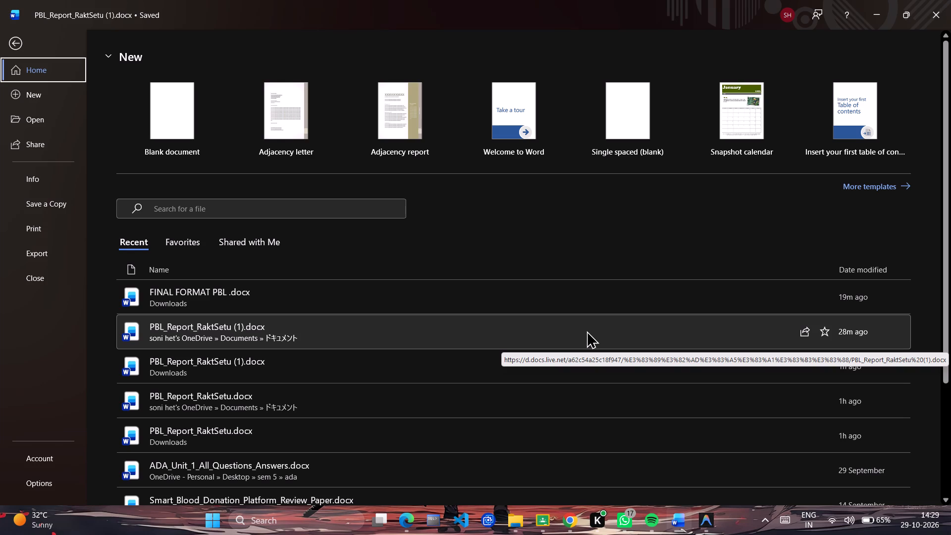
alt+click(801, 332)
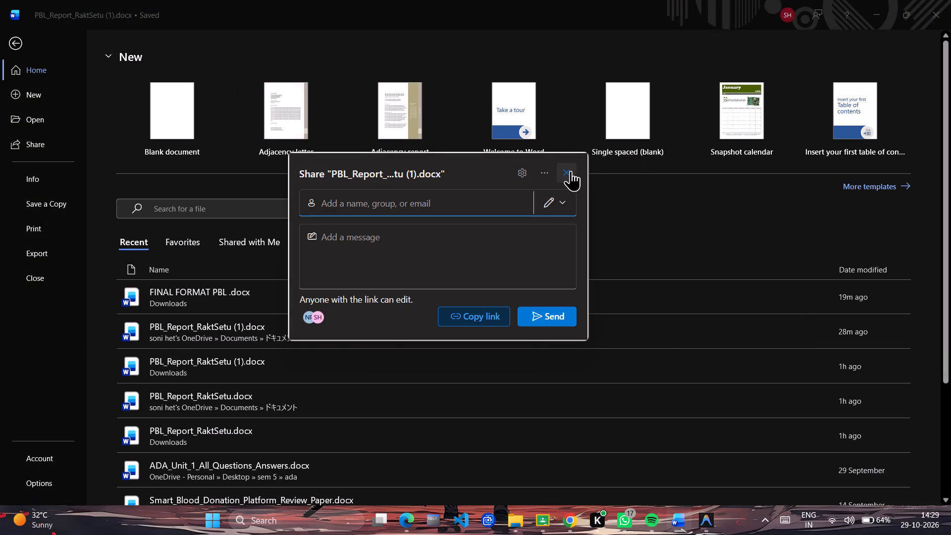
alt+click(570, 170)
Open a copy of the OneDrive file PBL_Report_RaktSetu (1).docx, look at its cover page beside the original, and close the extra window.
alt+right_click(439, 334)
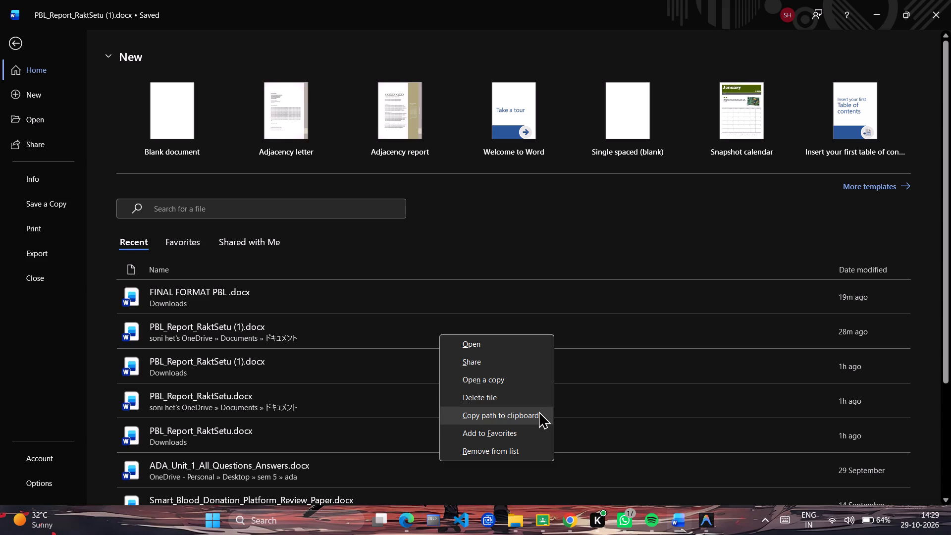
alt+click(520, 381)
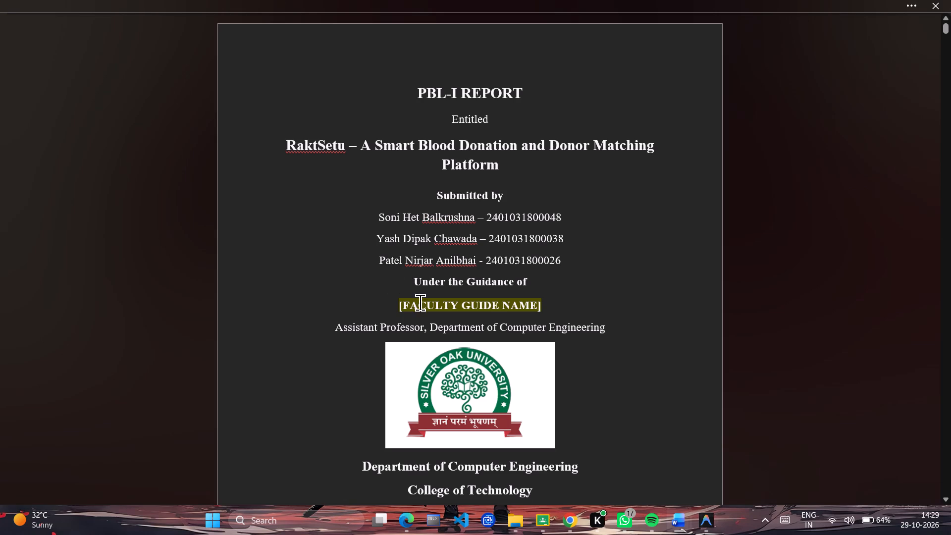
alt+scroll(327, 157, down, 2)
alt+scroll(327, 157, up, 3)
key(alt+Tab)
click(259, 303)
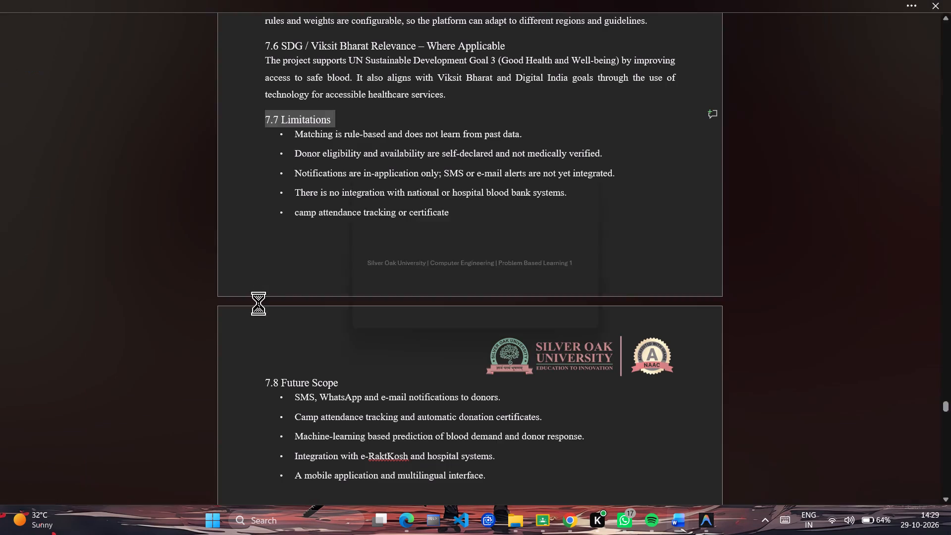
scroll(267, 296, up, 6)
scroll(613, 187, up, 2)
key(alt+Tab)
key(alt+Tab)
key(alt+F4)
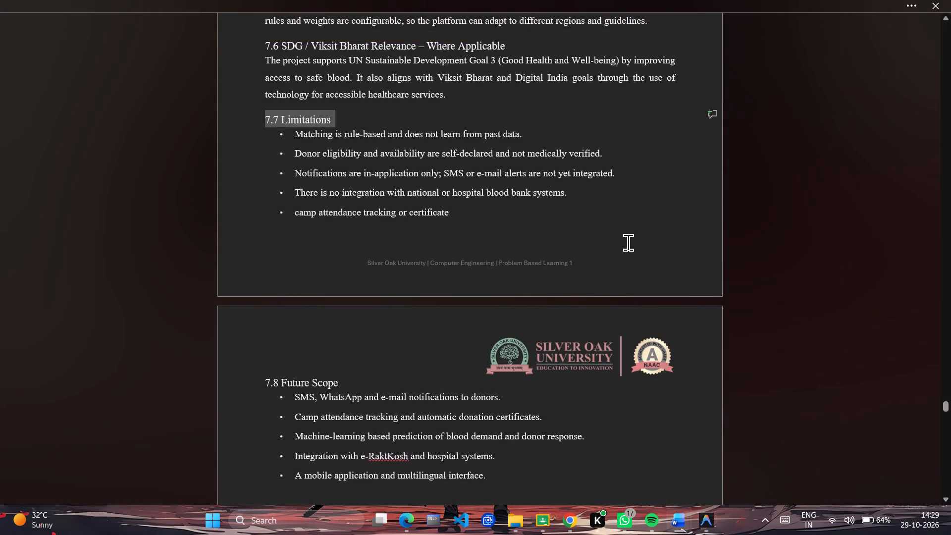
Add the OneDrive copy of PBL_Report_RaktSetu (1).docx to the favorites and reopen it from there.
click(141, 0)
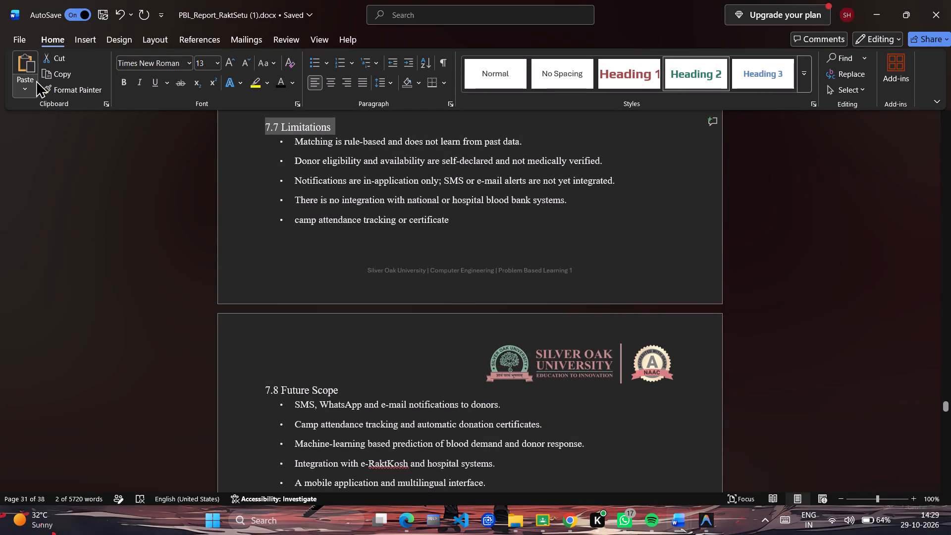
click(13, 44)
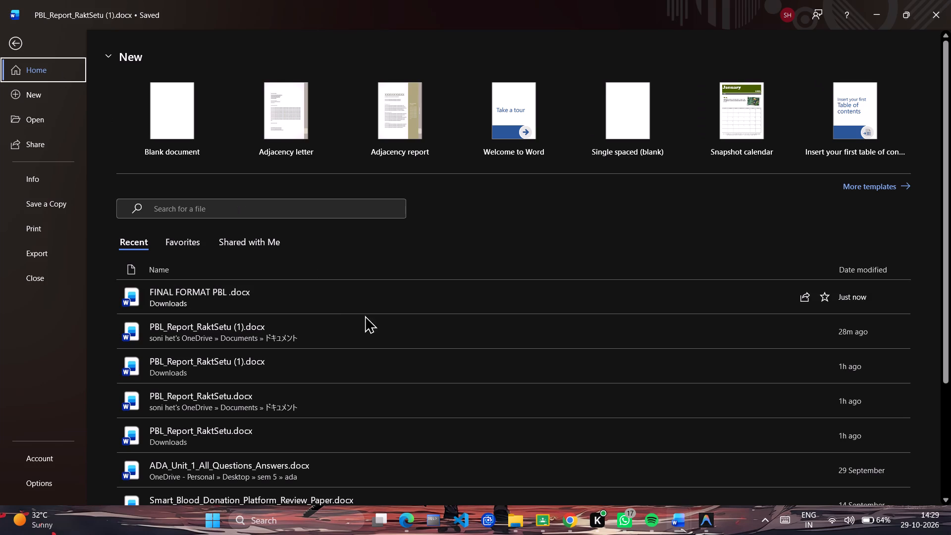
click(174, 241)
click(135, 237)
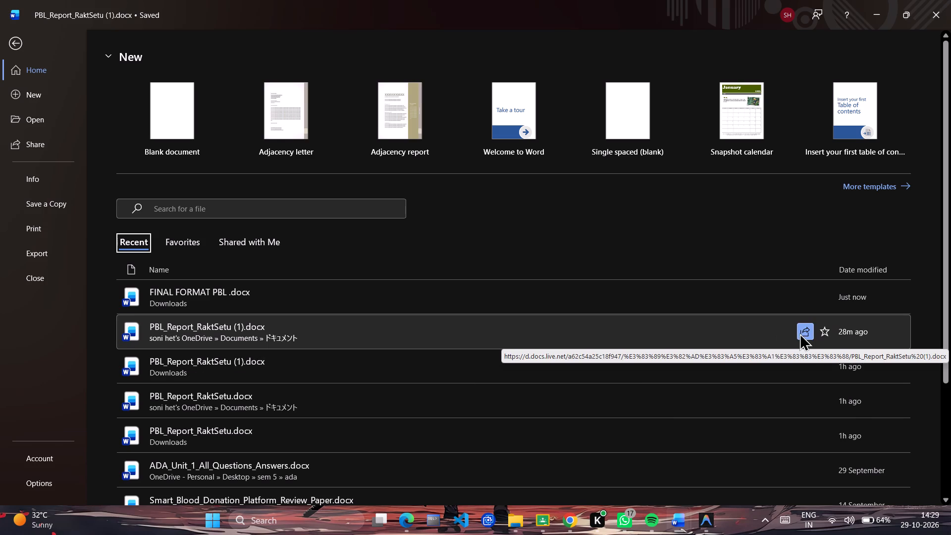
click(819, 332)
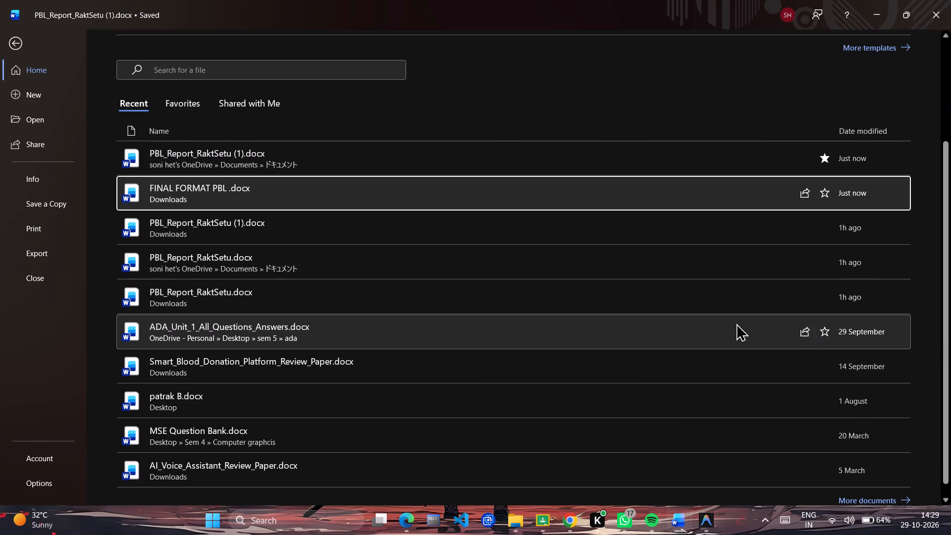
click(180, 102)
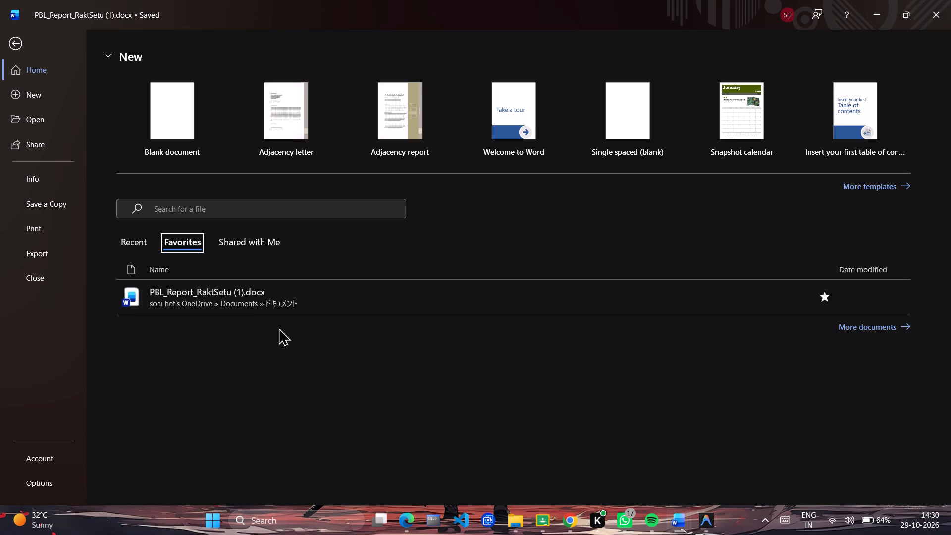
click(674, 299)
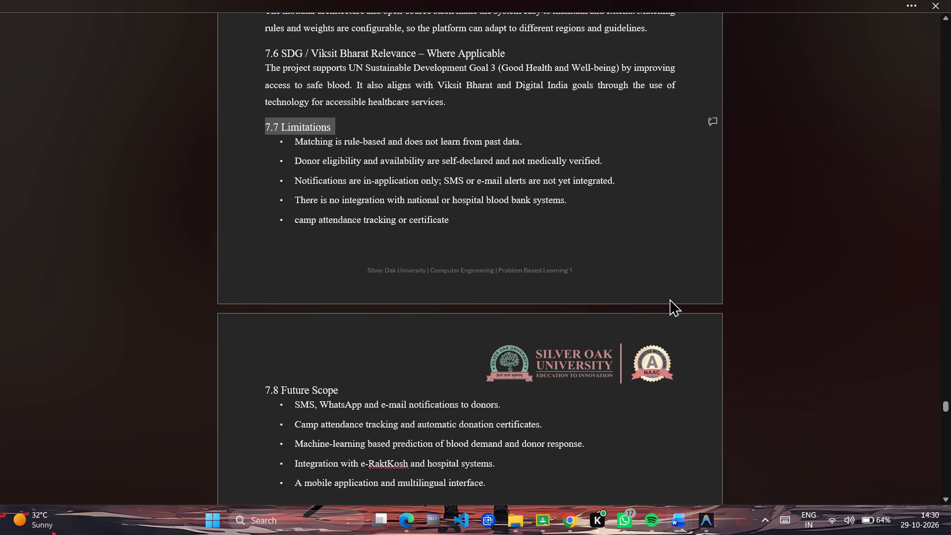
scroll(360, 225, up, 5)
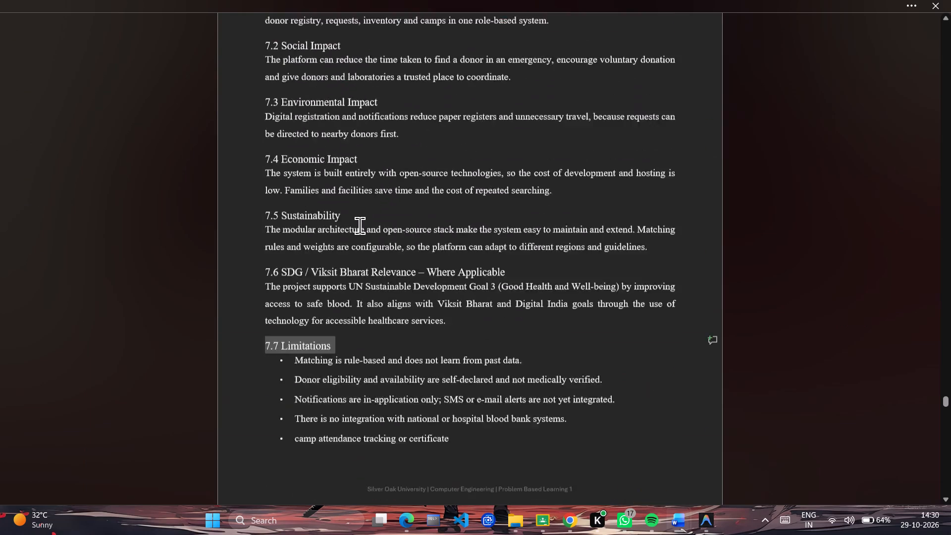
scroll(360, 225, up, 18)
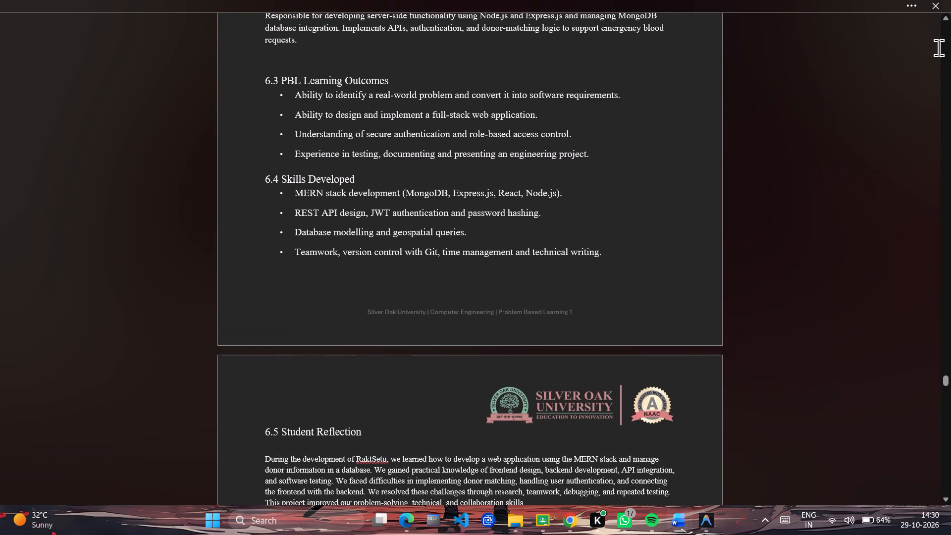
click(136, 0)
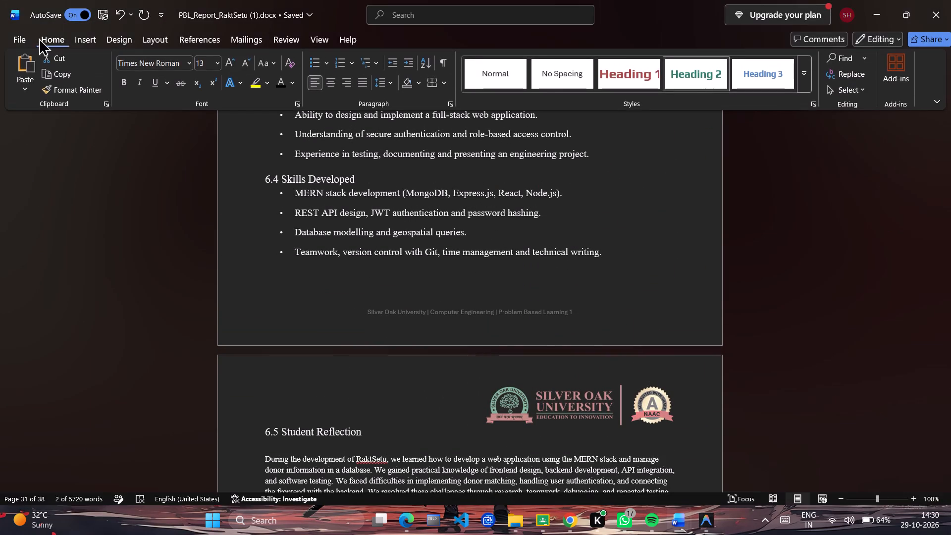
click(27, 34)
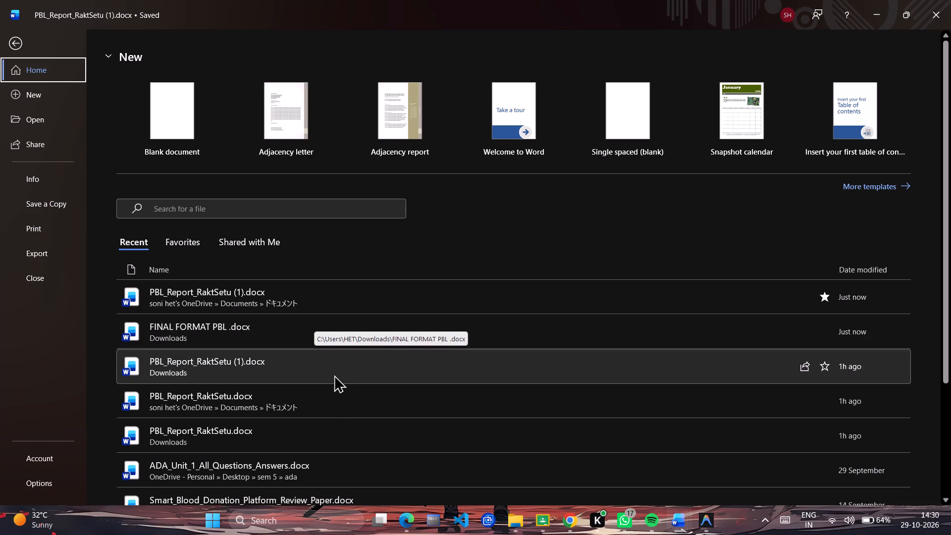
Switch to File Explorer and try to open the pinned Documents folder to find the saved RaktSetu report.
click(504, 521)
click(55, 278)
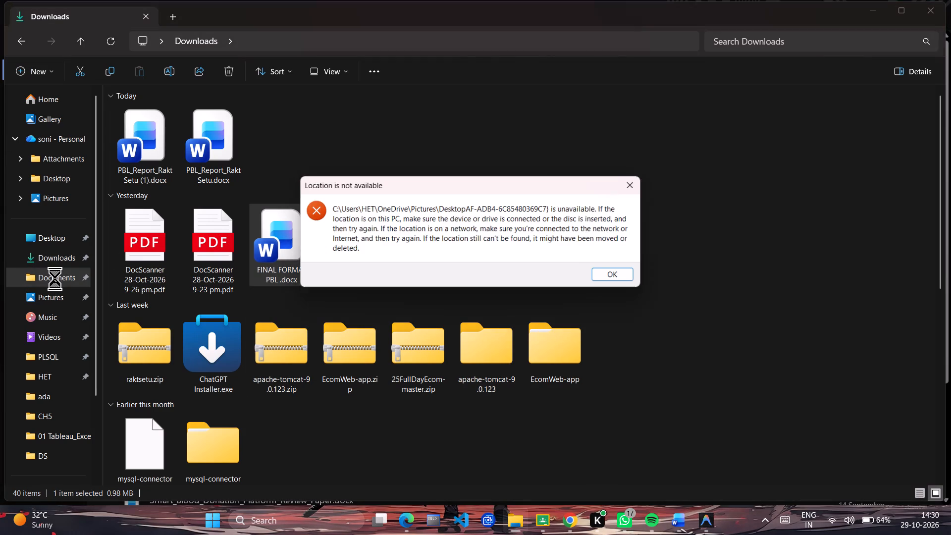
click(634, 186)
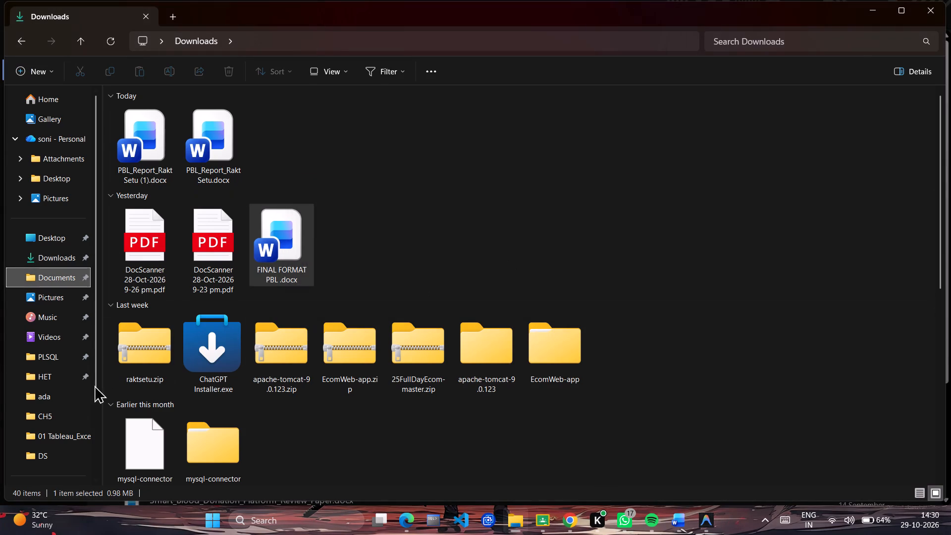
scroll(56, 405, down, 4)
scroll(71, 174, up, 7)
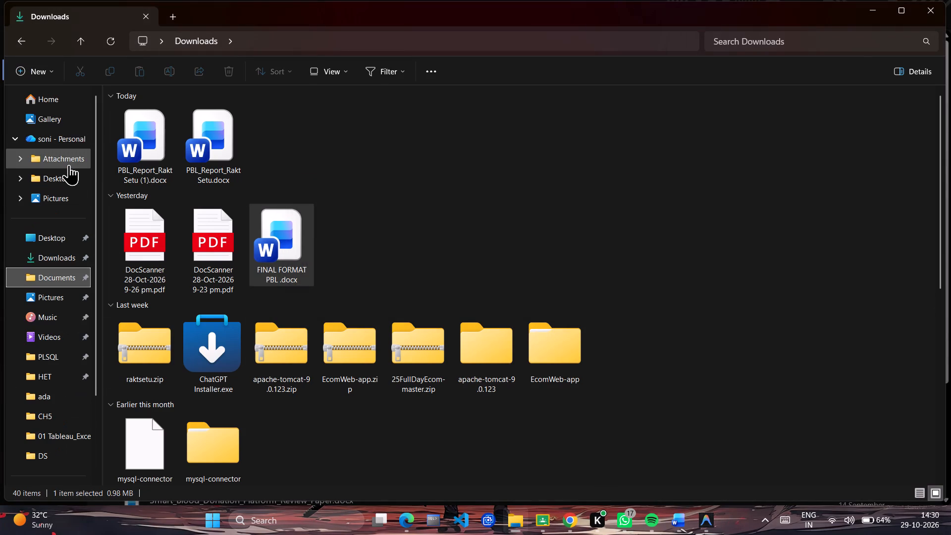
Look for the report in the personal OneDrive's Desktop and Attachments folders, and try the pinned Documents folder again.
click(63, 132)
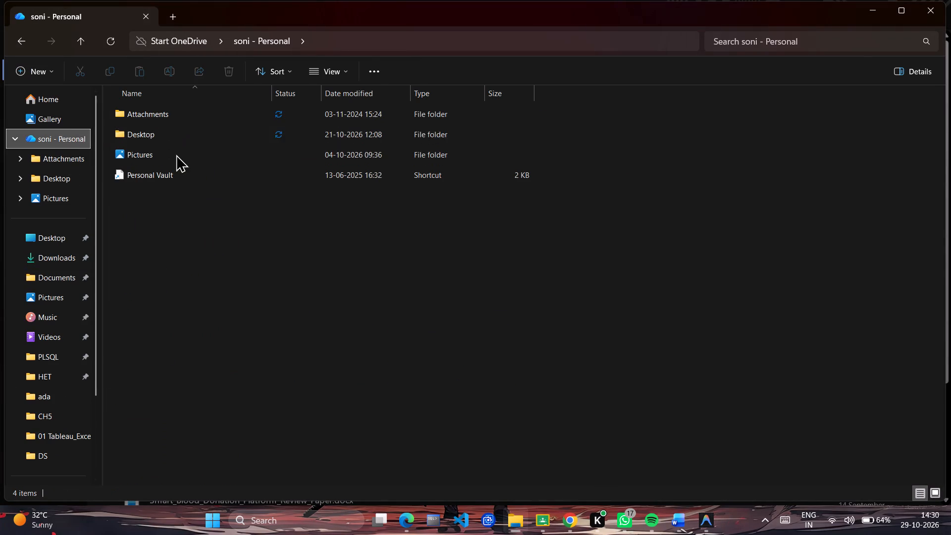
double_click(176, 131)
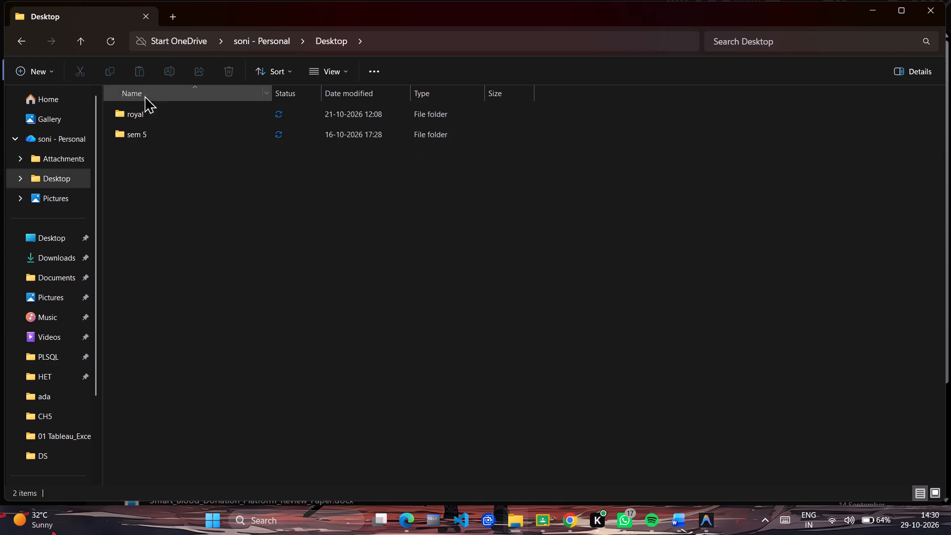
click(253, 39)
double_click(170, 115)
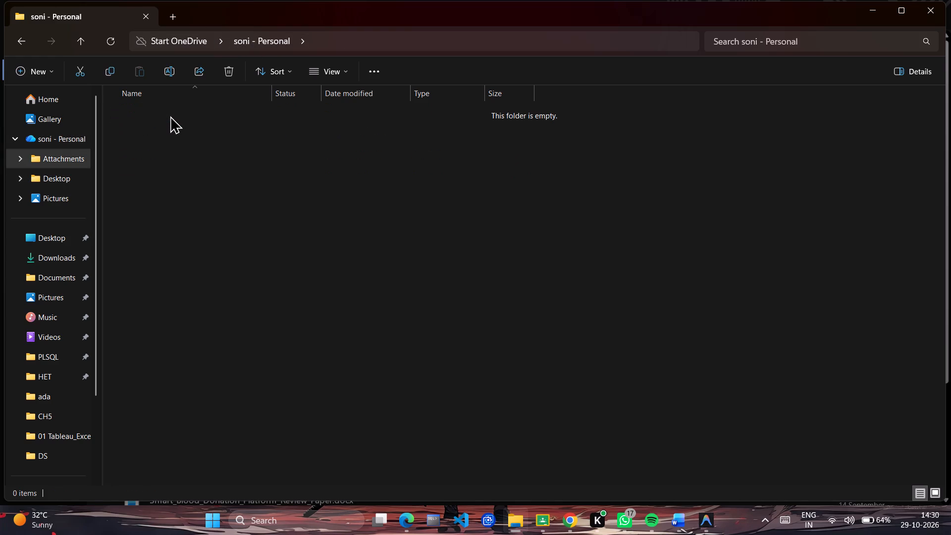
click(242, 40)
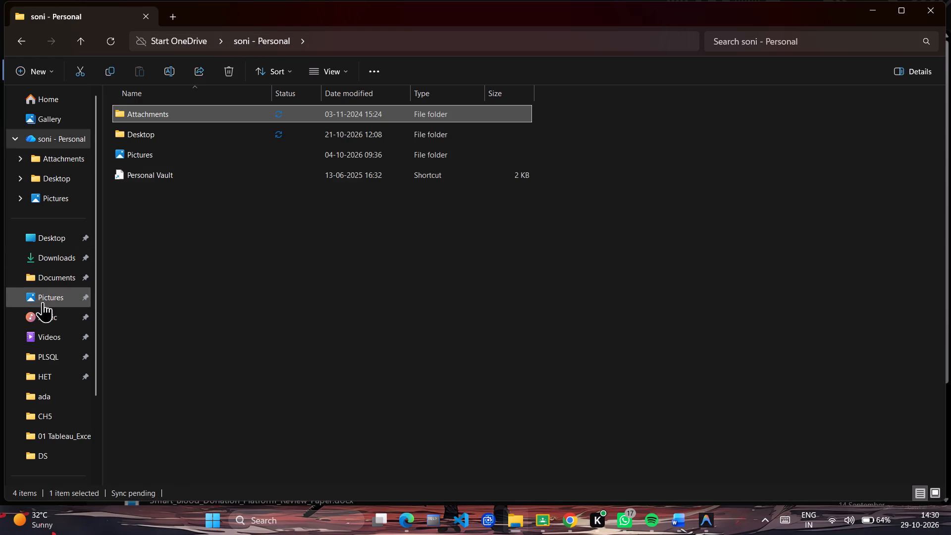
triple_click(51, 287)
click(51, 286)
click(626, 273)
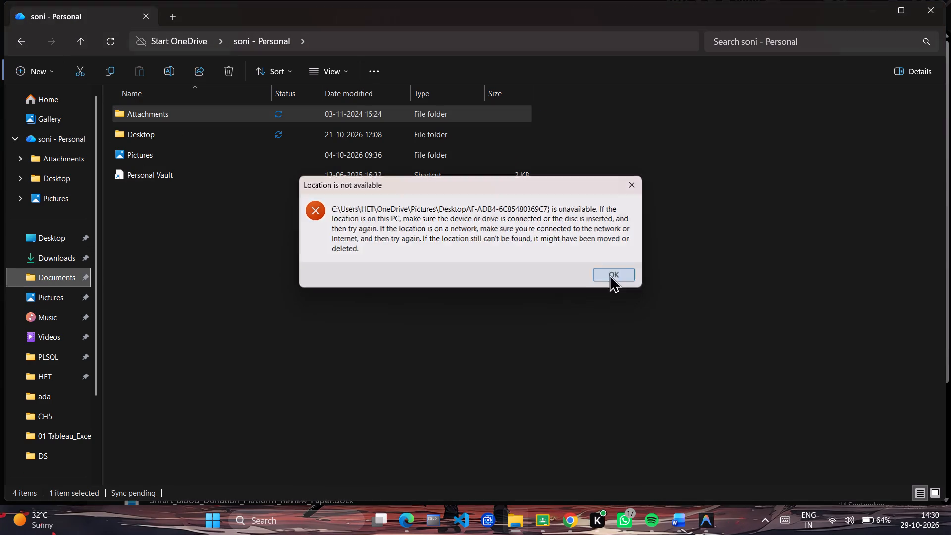
Recheck the report's saved location in Word, look for it among the folders on the OS (C:) drive, and return to Word.
key(alt+Tab)
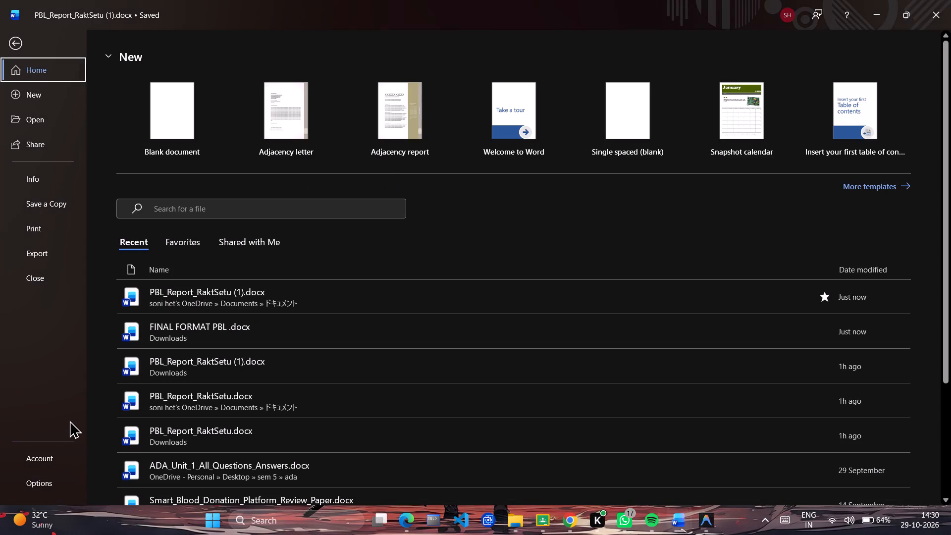
key(alt+Tab)
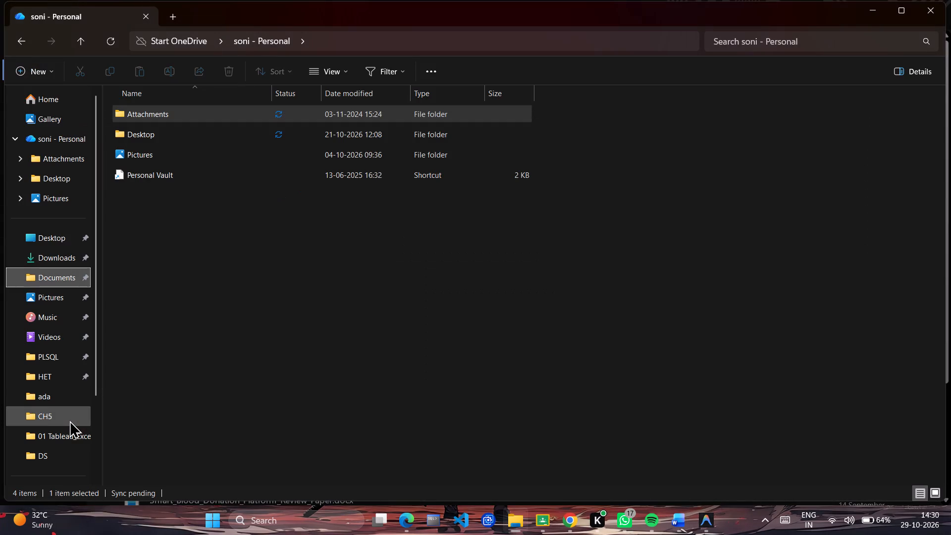
scroll(49, 448, down, 3)
click(48, 436)
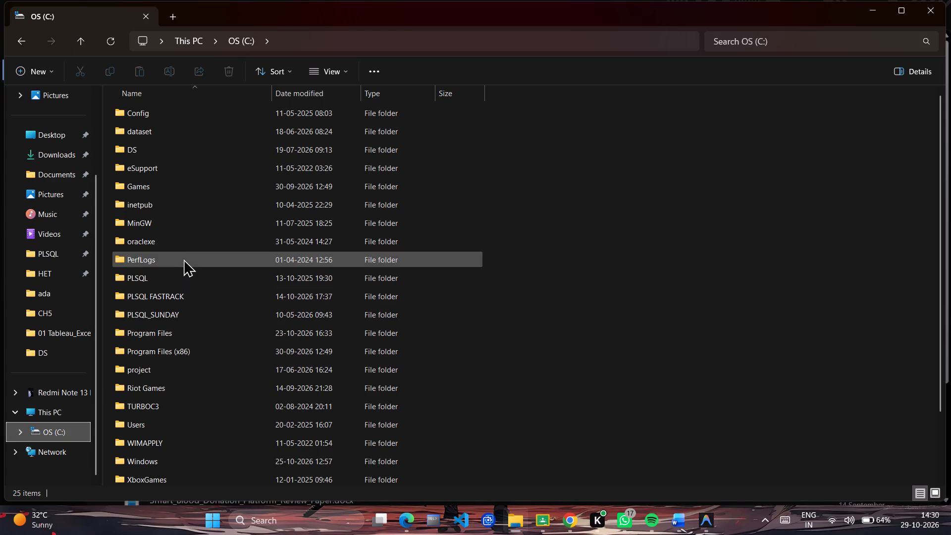
scroll(191, 272, down, 2)
key(alt+Tab)
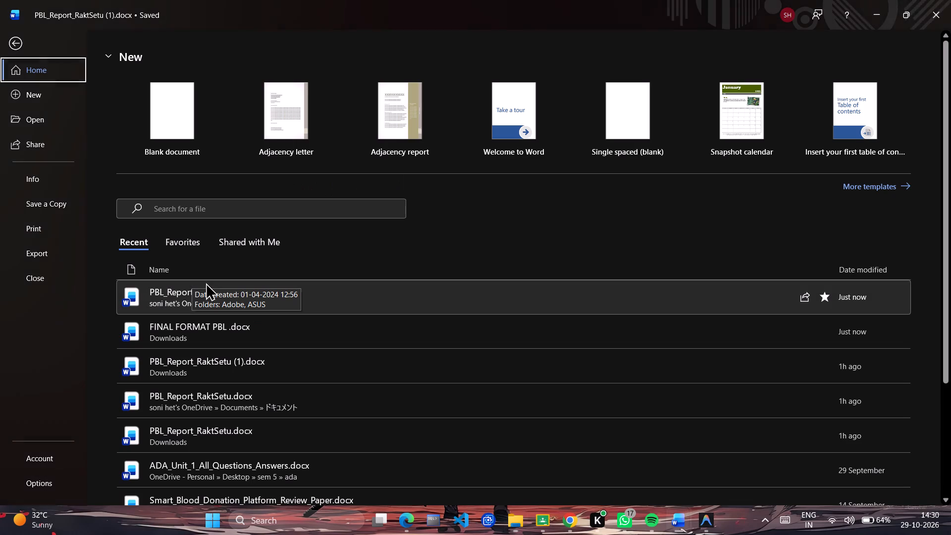
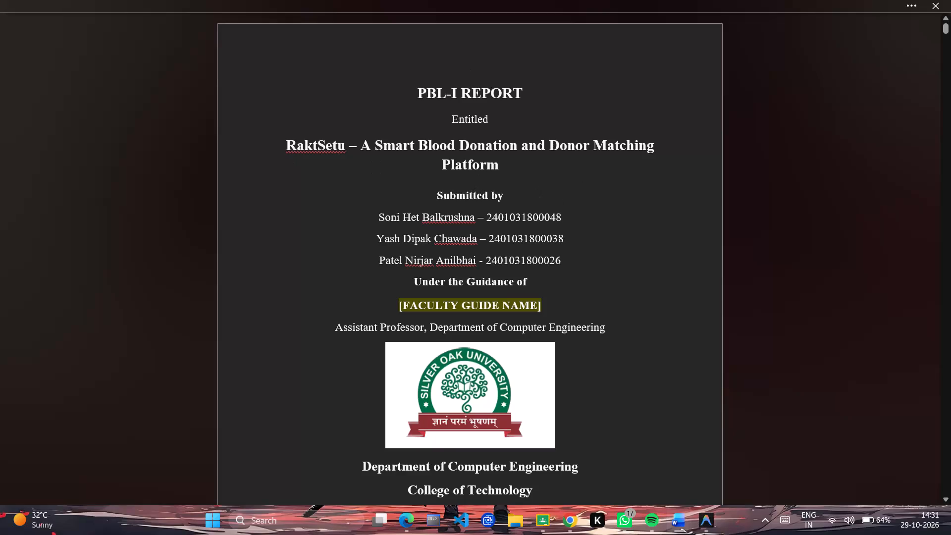
Save the open report document as PBL_raktsetu.docx in the local Downloads folder.
click(137, 118)
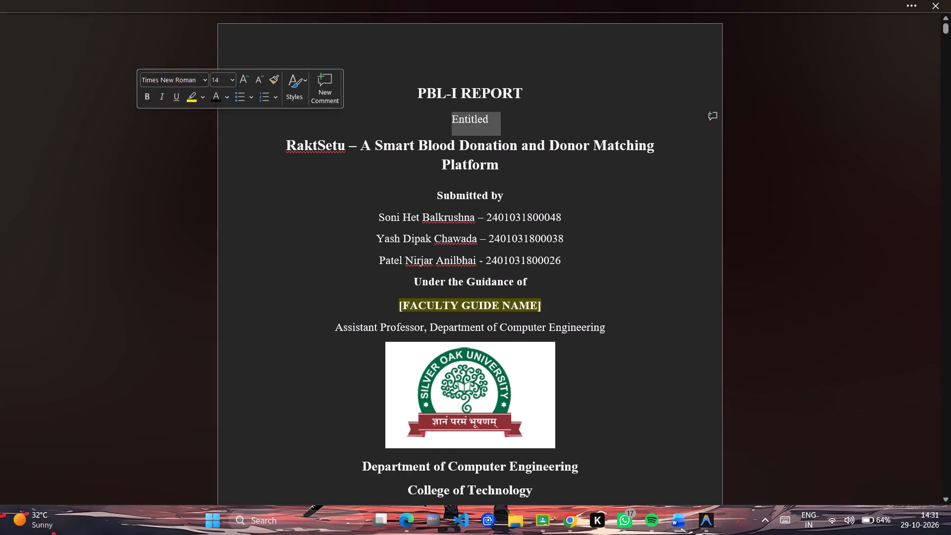
click(232, 174)
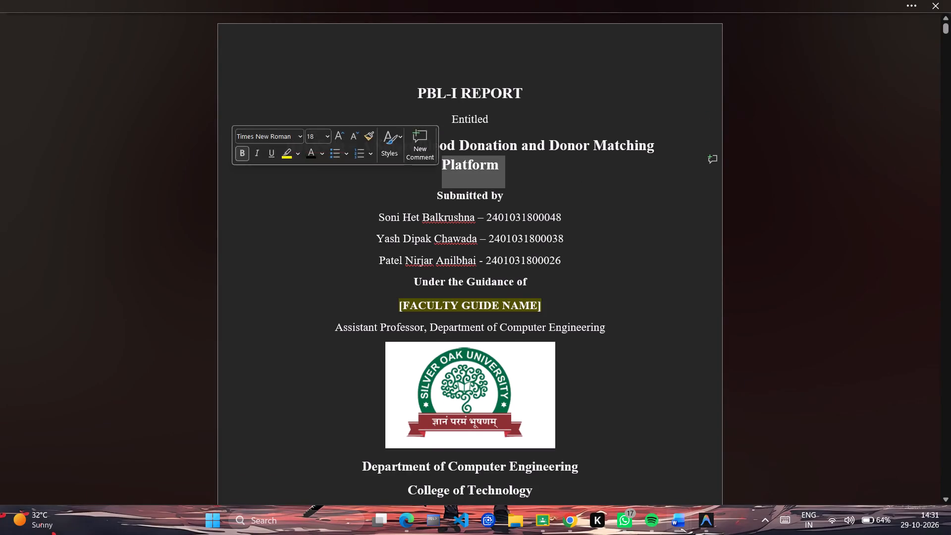
click(108, 36)
click(96, 9)
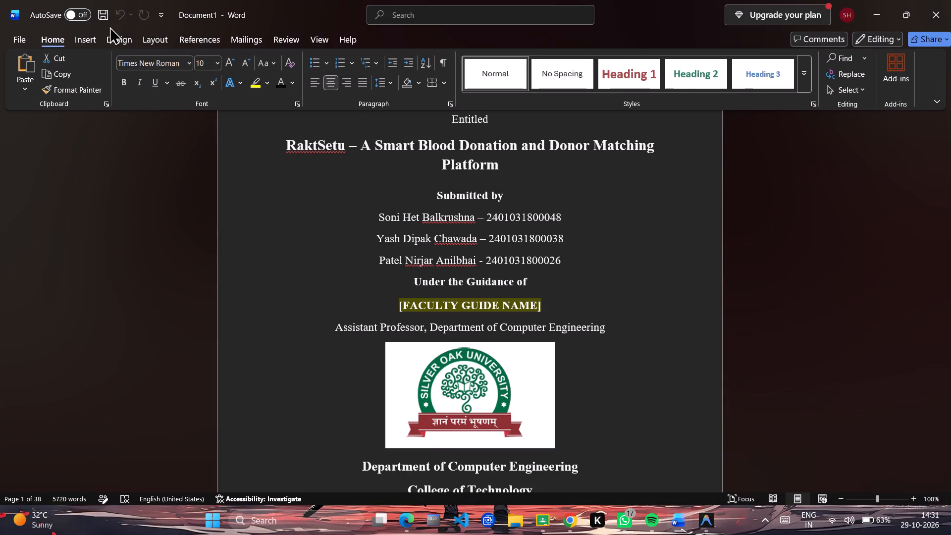
click(105, 18)
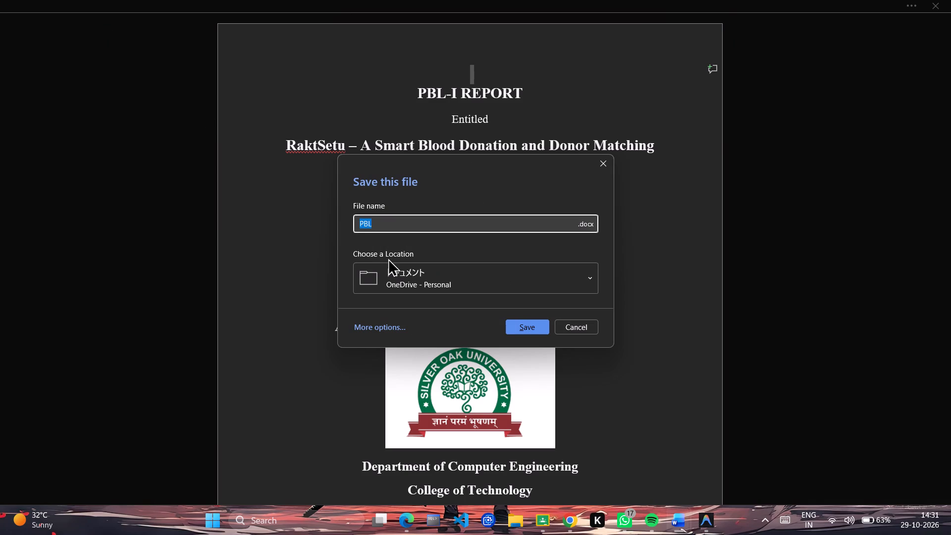
click(537, 277)
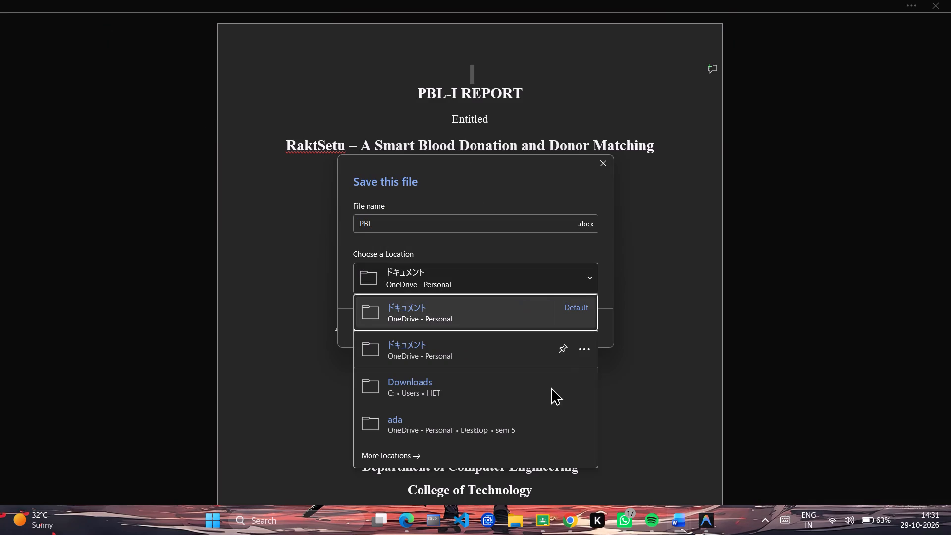
scroll(551, 387, down, 1)
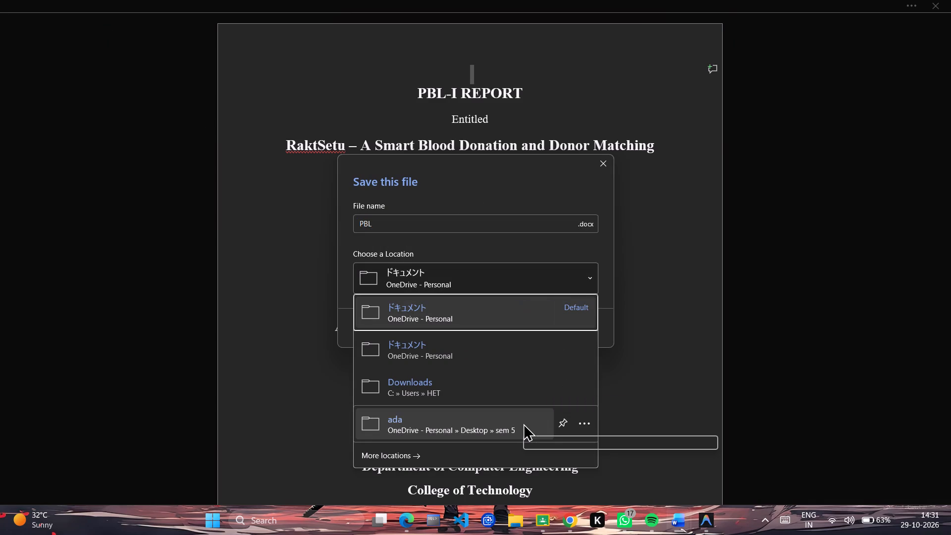
scroll(523, 423, down, 4)
click(500, 388)
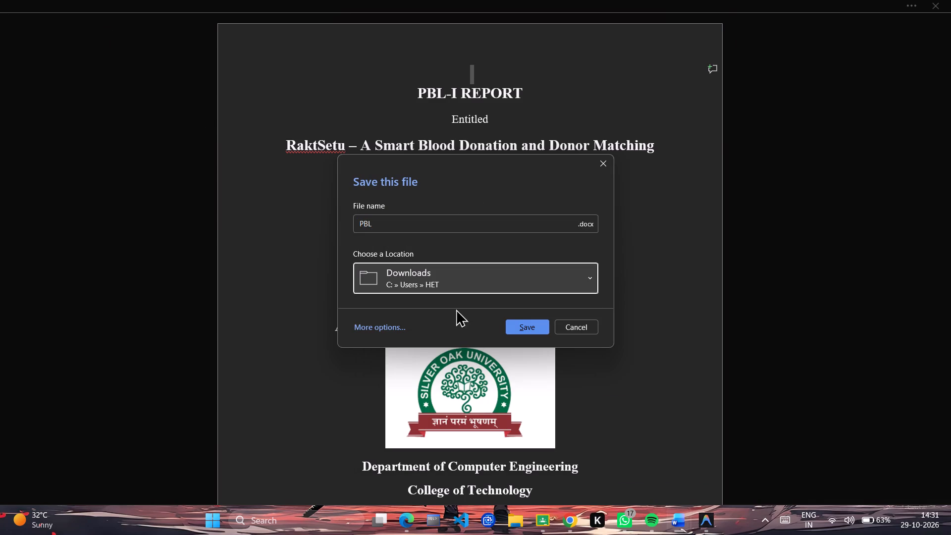
click(536, 220)
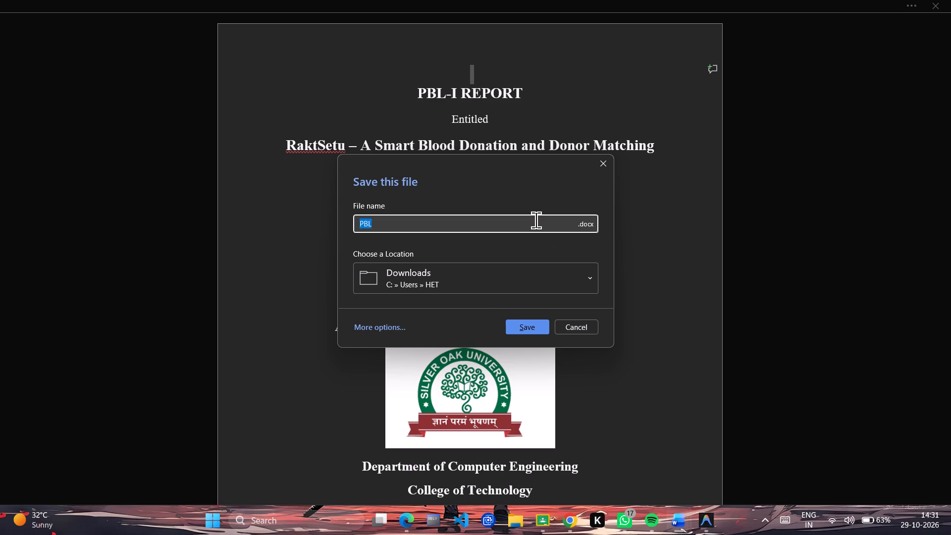
click(536, 220)
key(shift+underscore)
text(bl)
key(BackSpace)
key(BackSpace)
text(rakt)
text(seti)
key(BackSpace)
key(u)
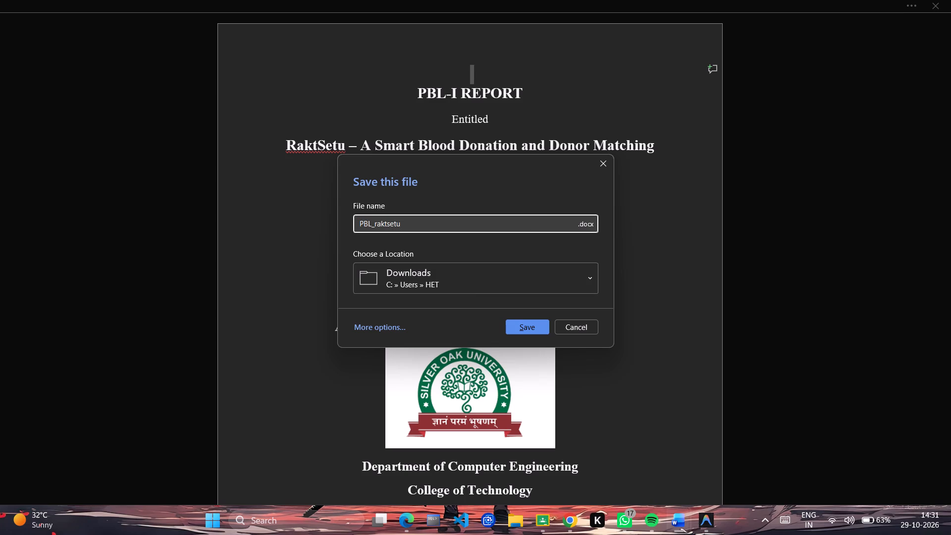
click(539, 325)
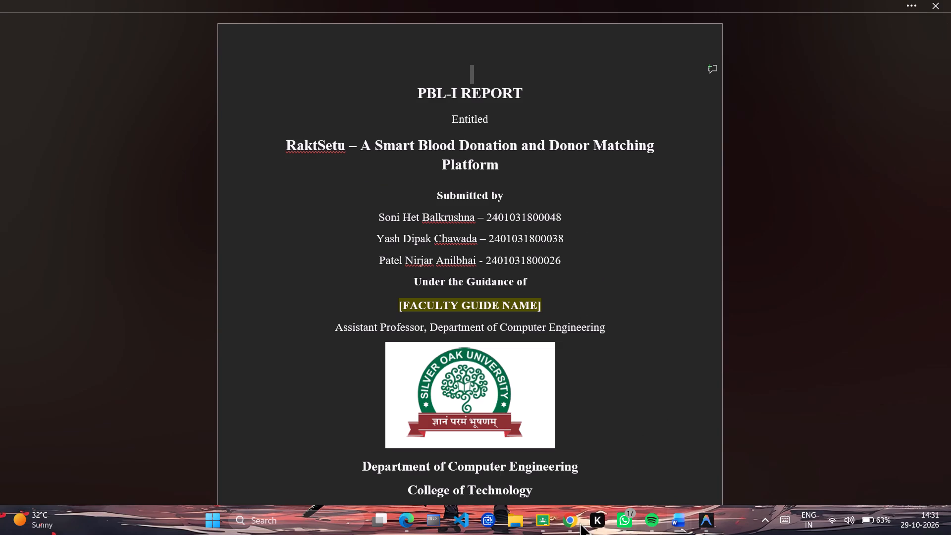
Switch to File Explorer and open the Downloads folder to locate the saved PBL_raktsetu.docx.
click(511, 524)
click(36, 278)
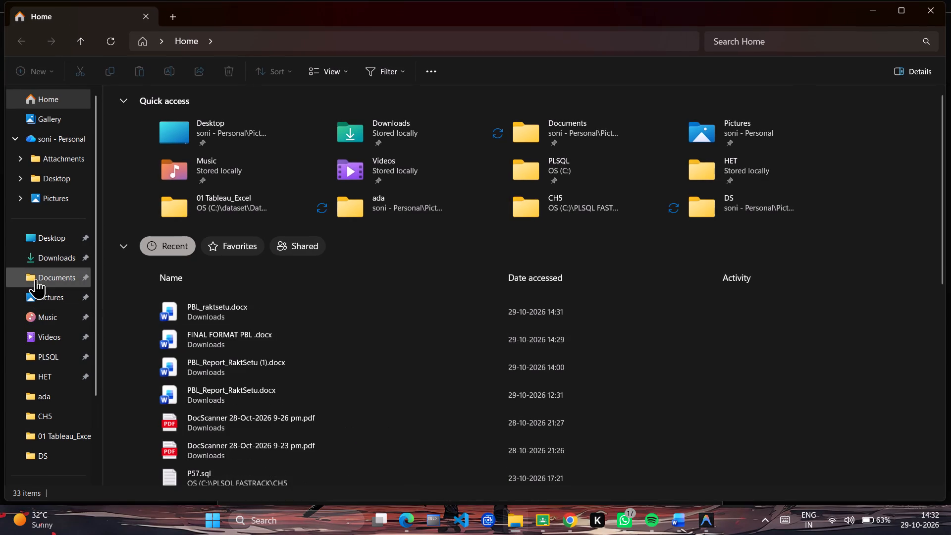
click(609, 277)
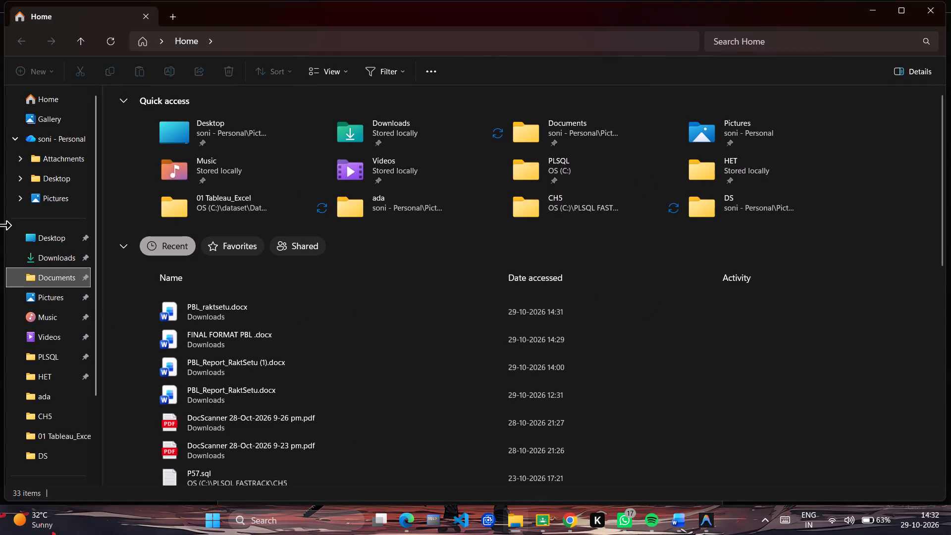
click(32, 252)
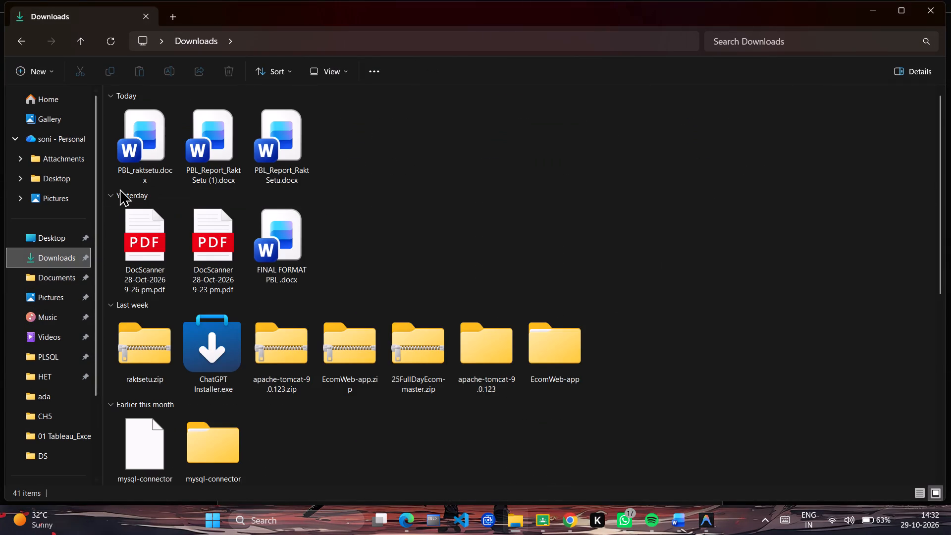
Open PBL_raktsetu.docx from the Downloads folder, check its cover and certificate pages, and close the document.
double_click(149, 141)
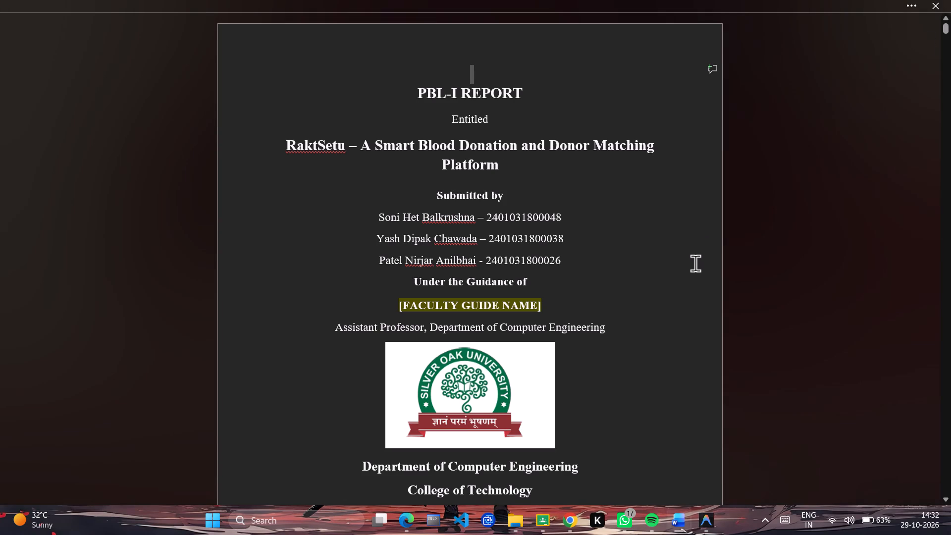
scroll(683, 288, down, 2)
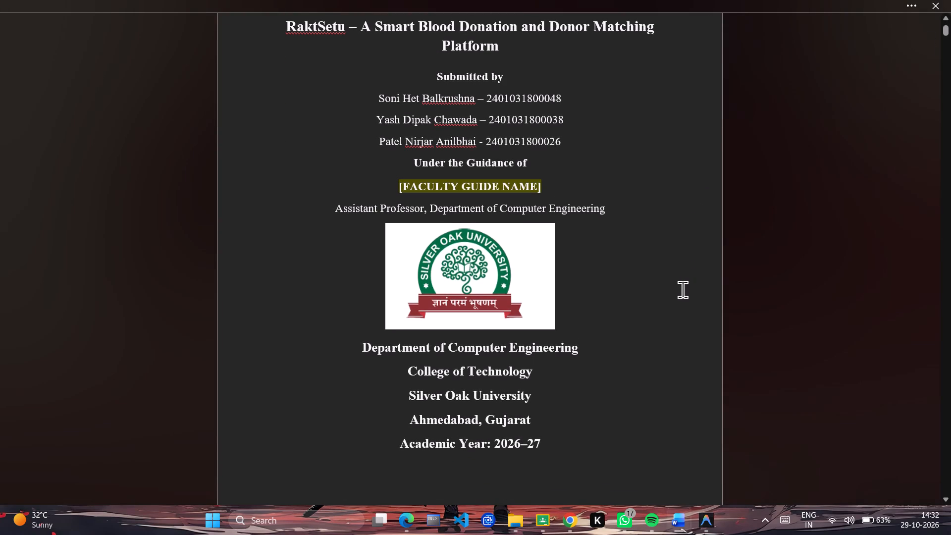
scroll(683, 289, down, 8)
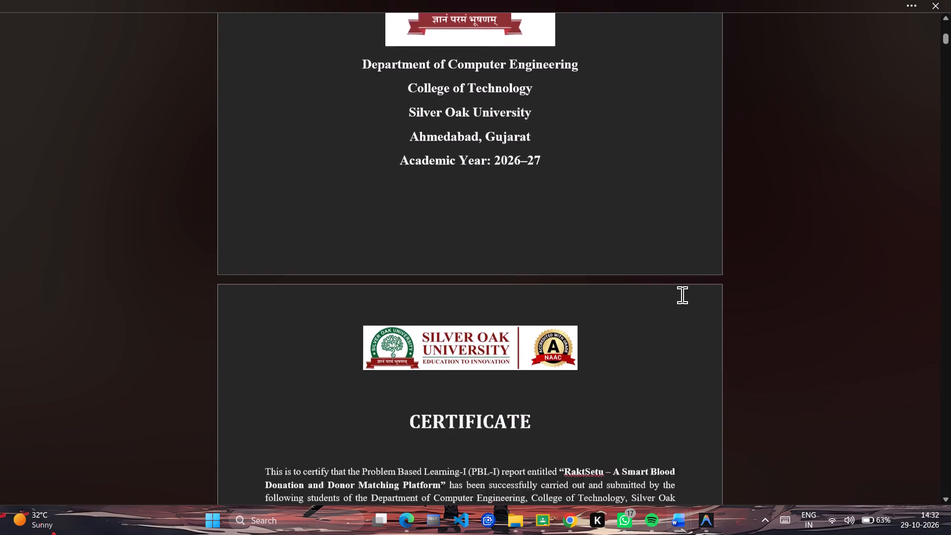
scroll(682, 294, down, 6)
click(933, 10)
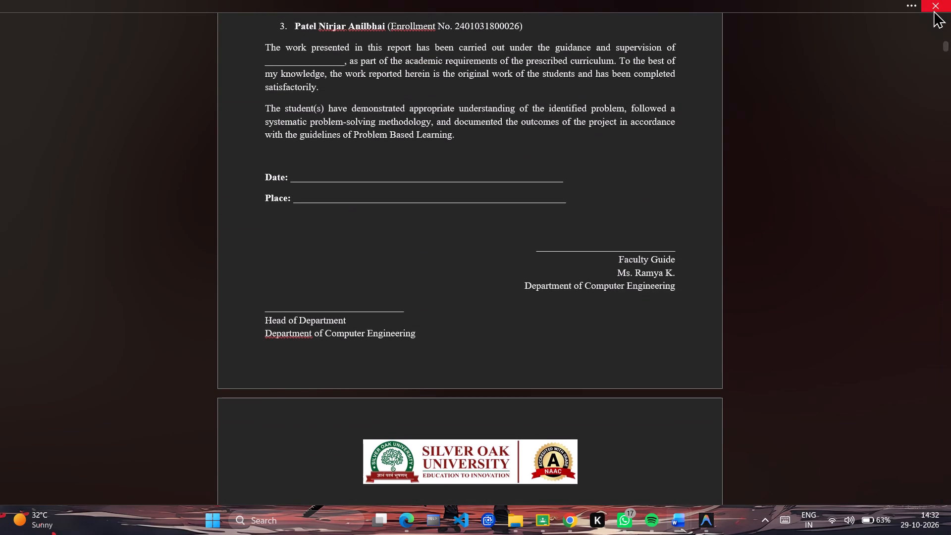
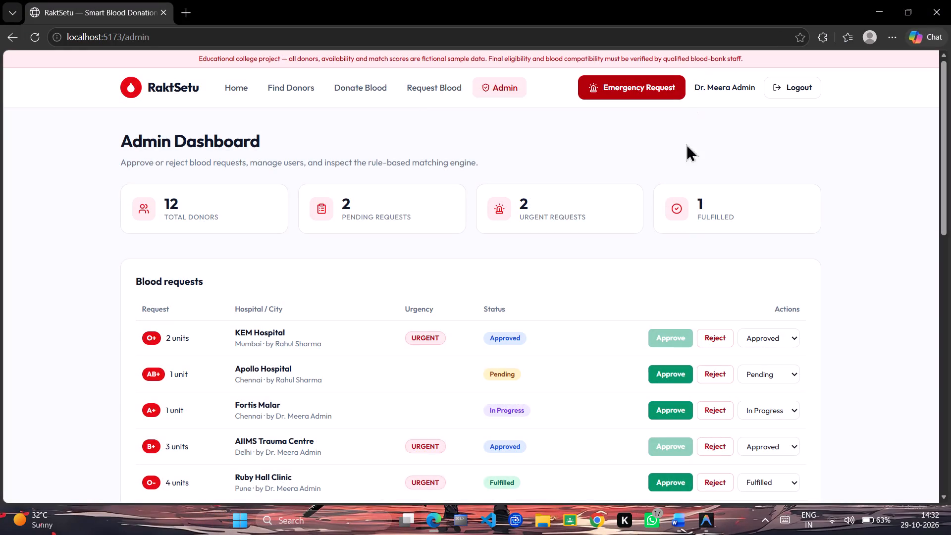
Close the Edge window showing the RaktSetu admin dashboard and the Antigravity IDE window with the raktsetu project.
key(alt+F4)
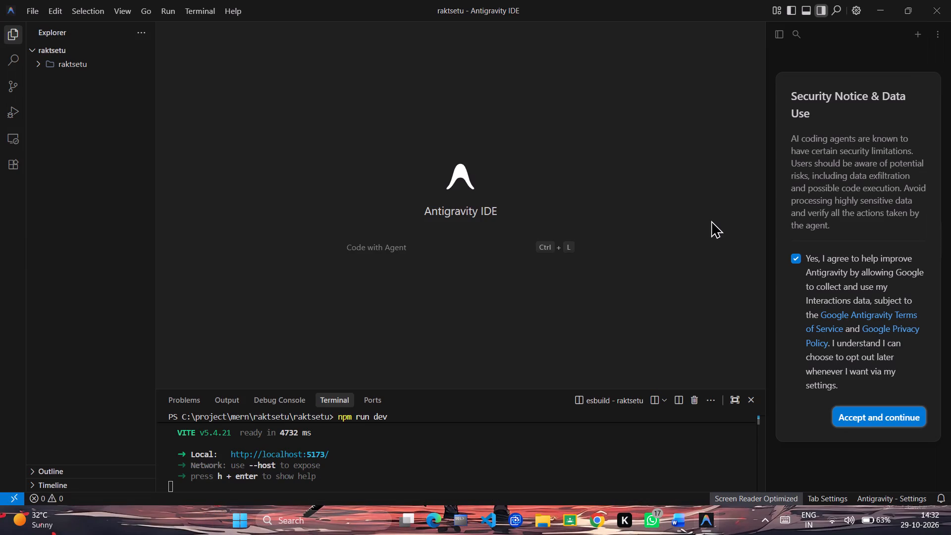
key(alt+F4)
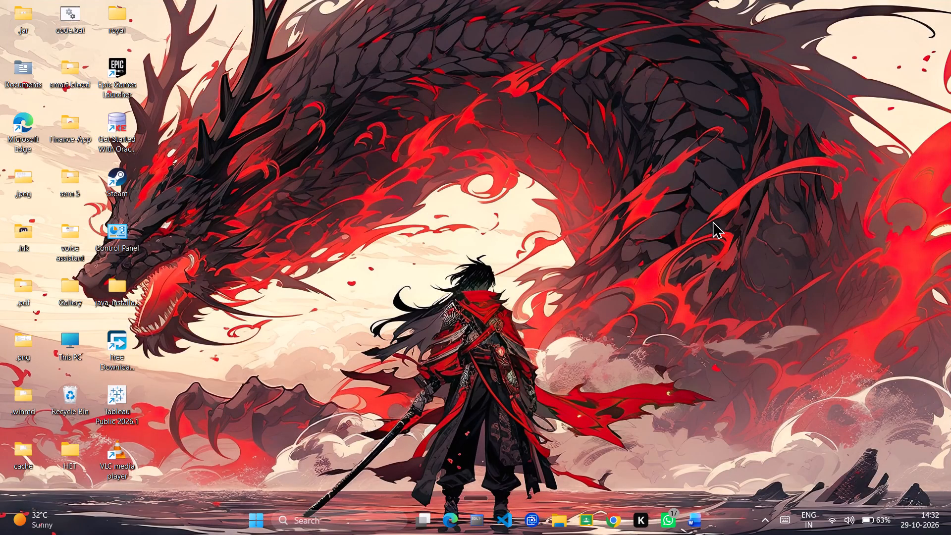
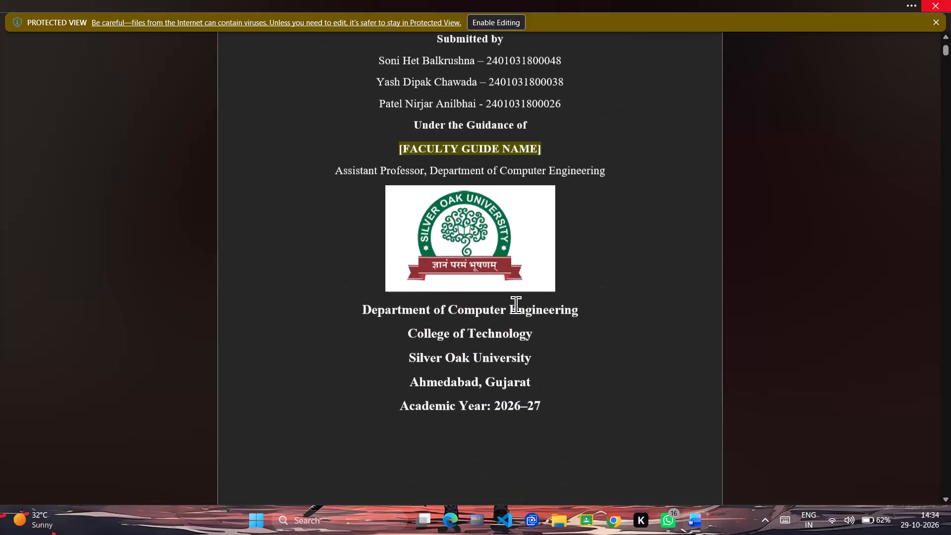
Review the title page, certificate and declaration pages of PBL_raktsetu.docx, checking how the document displays.
scroll(516, 306, down, 3)
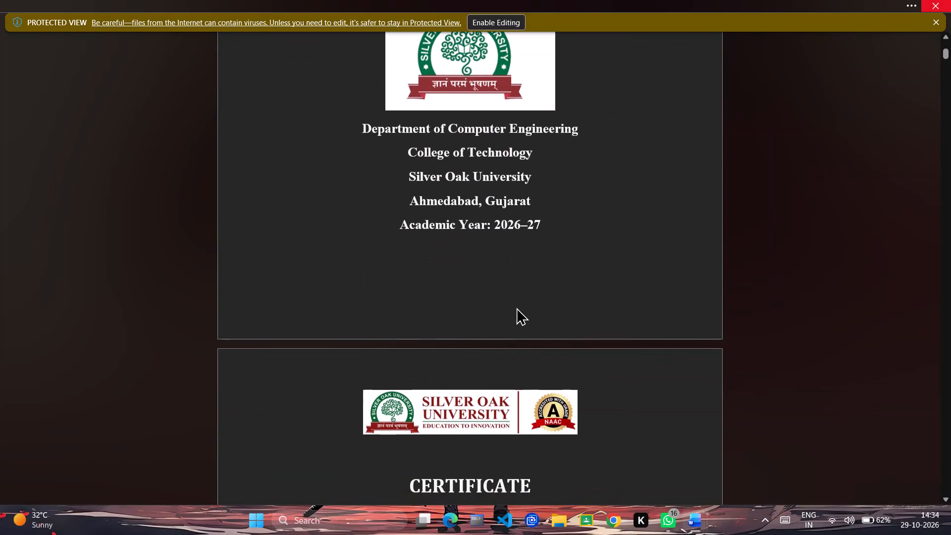
scroll(516, 307, up, 1)
scroll(516, 308, down, 11)
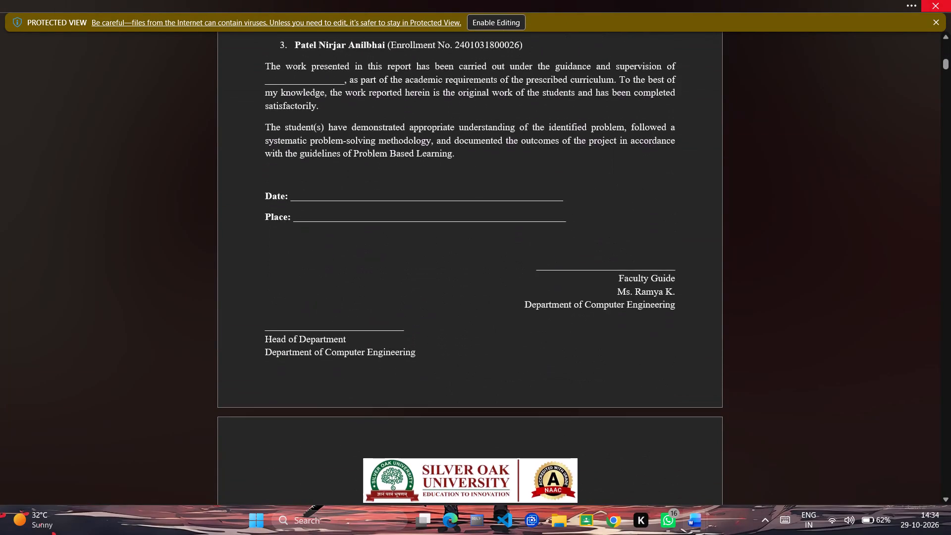
scroll(516, 309, down, 9)
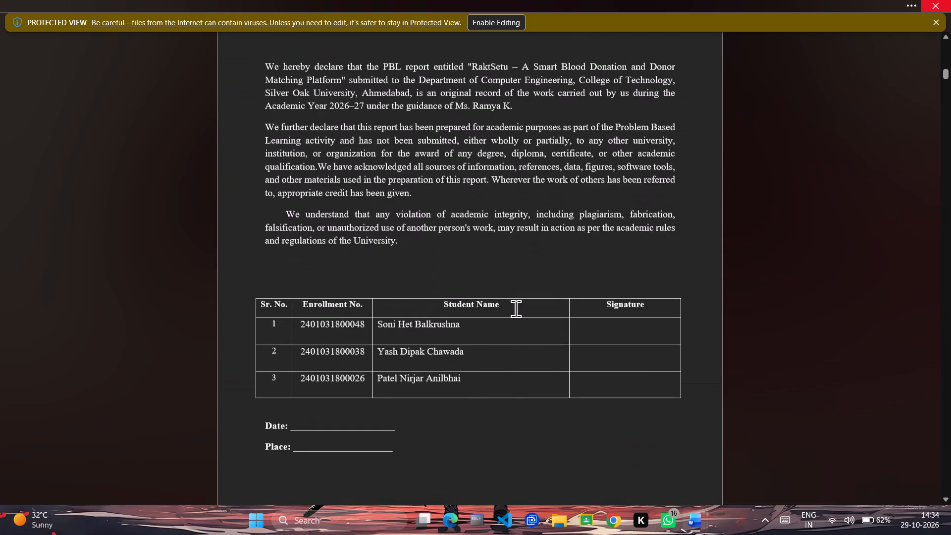
scroll(516, 309, up, 17)
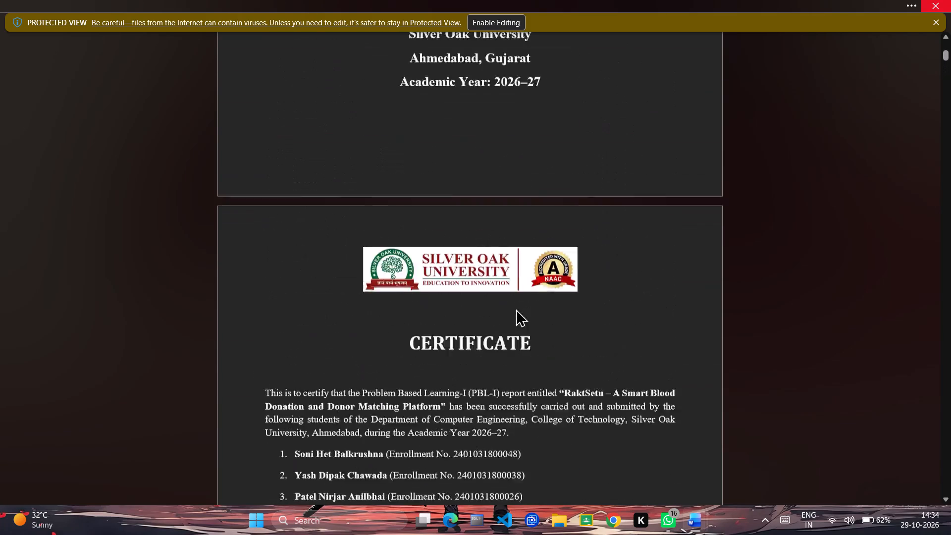
scroll(516, 309, up, 18)
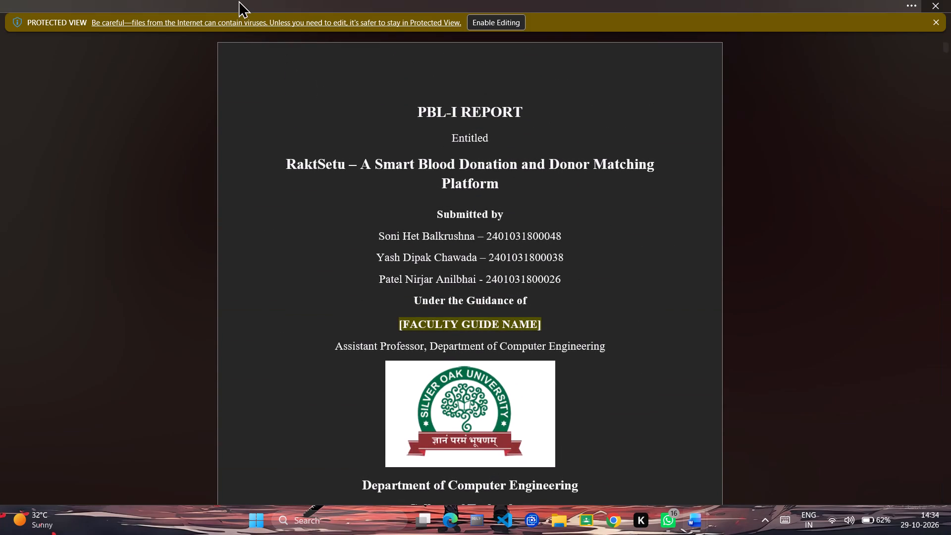
click(237, 0)
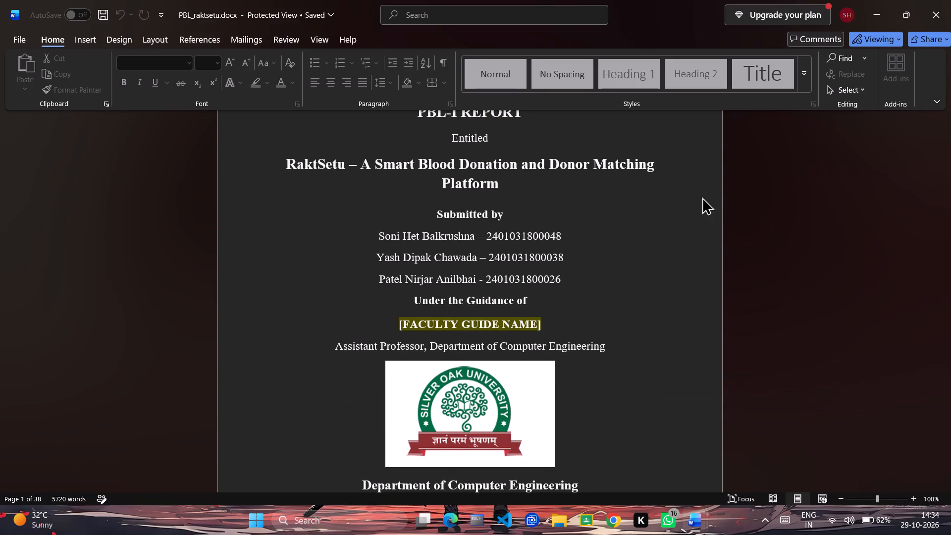
click(935, 201)
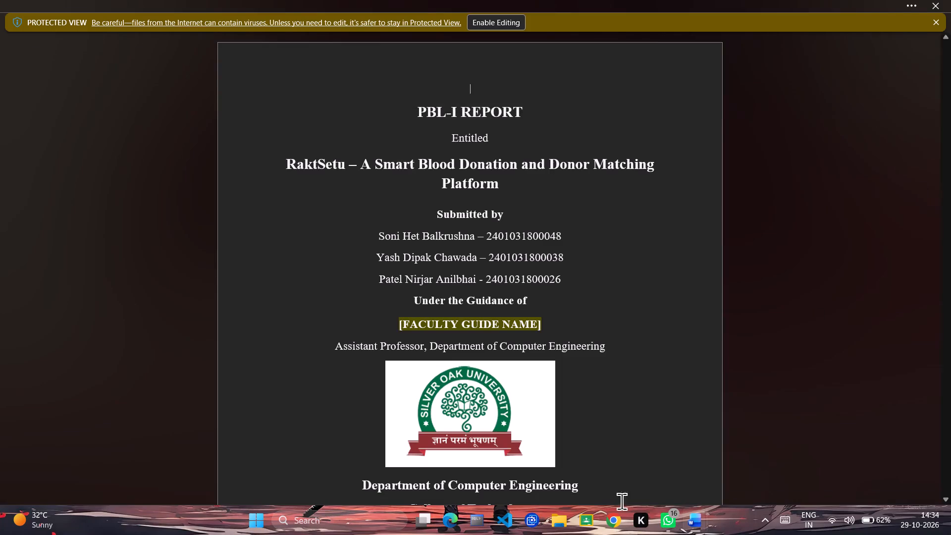
Switch to Chrome, open a window under the personal profile and close the School profile window.
click(619, 521)
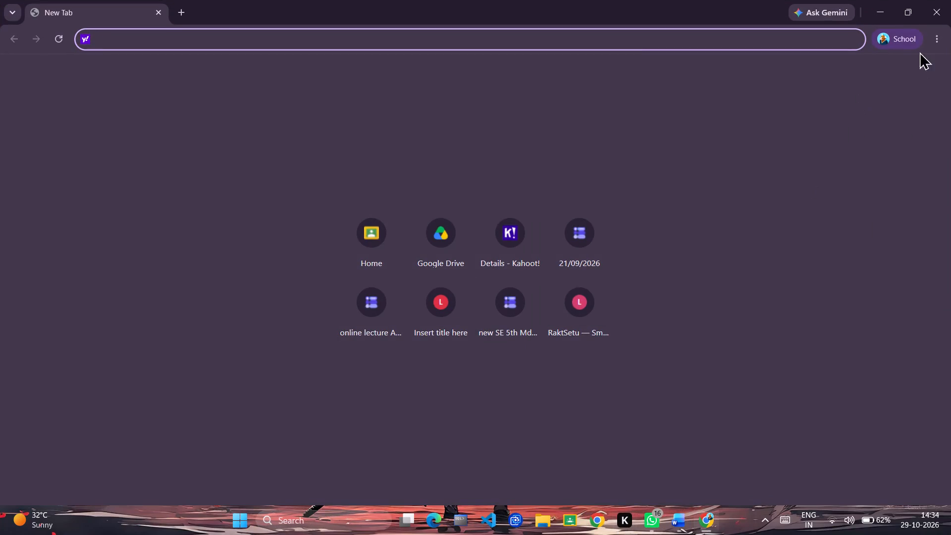
click(905, 49)
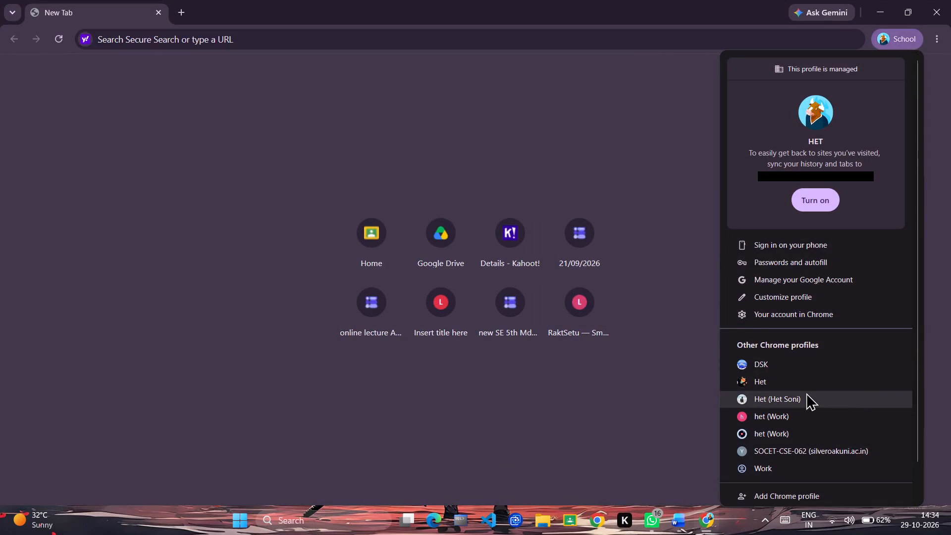
click(806, 392)
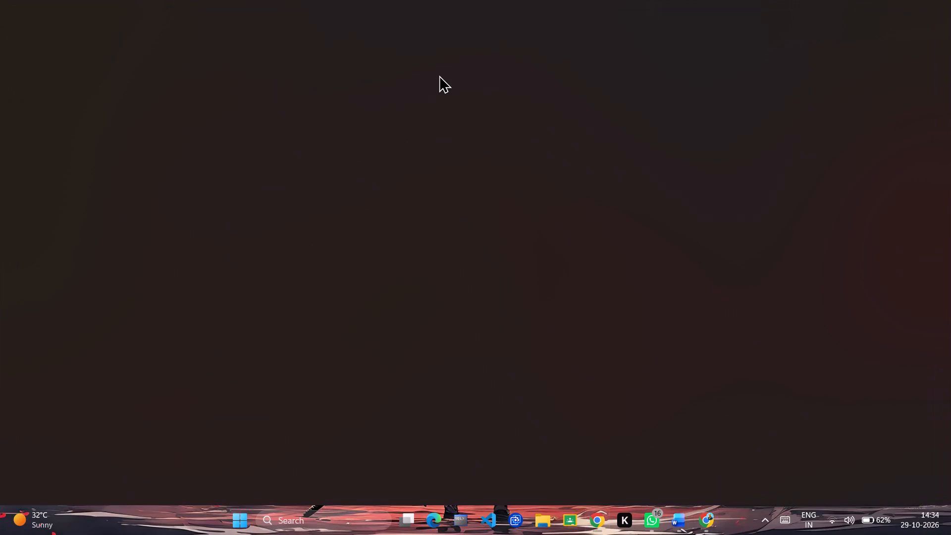
key(alt+Tab)
key(alt+F4)
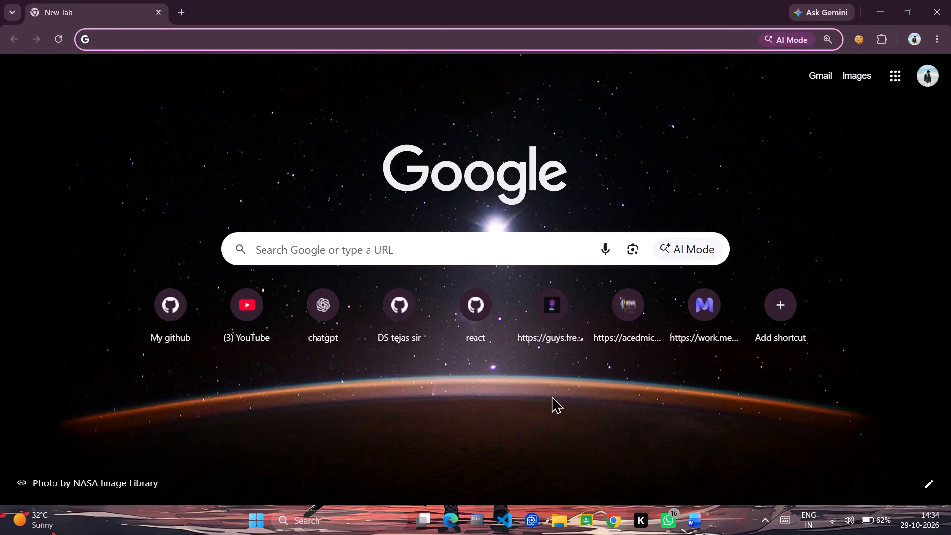
Search Google for "why my docx backgorund is black".
text(why)
key(space)
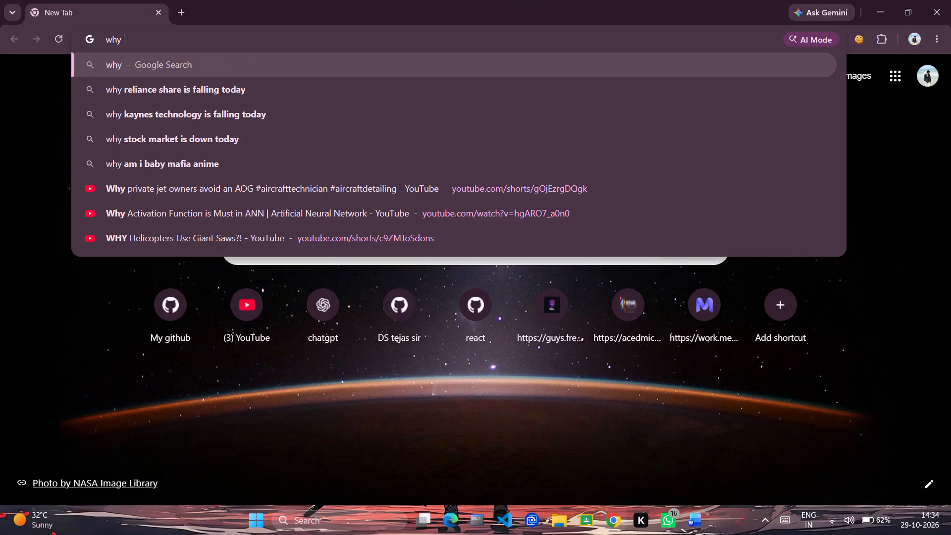
text(my docs)
key(space)
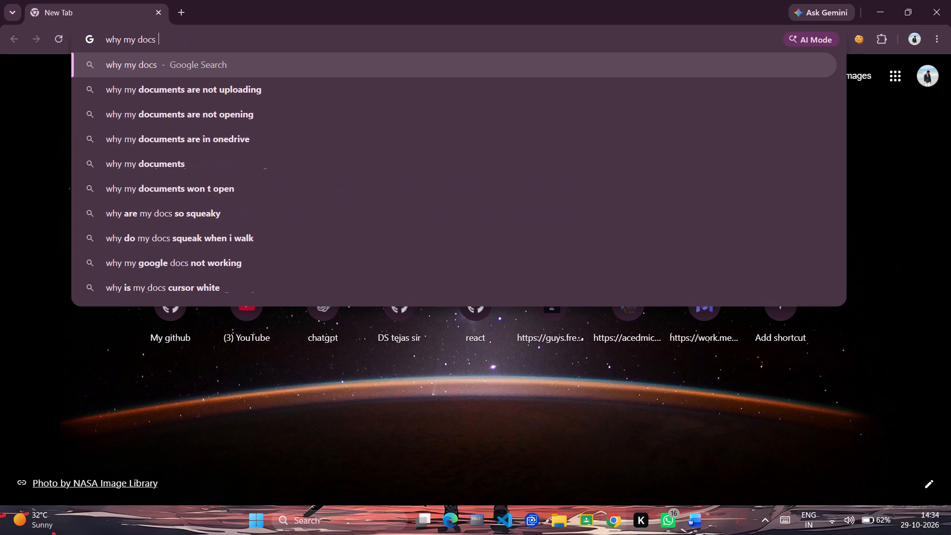
key(BackSpace)
key(x)
key(BackSpace)
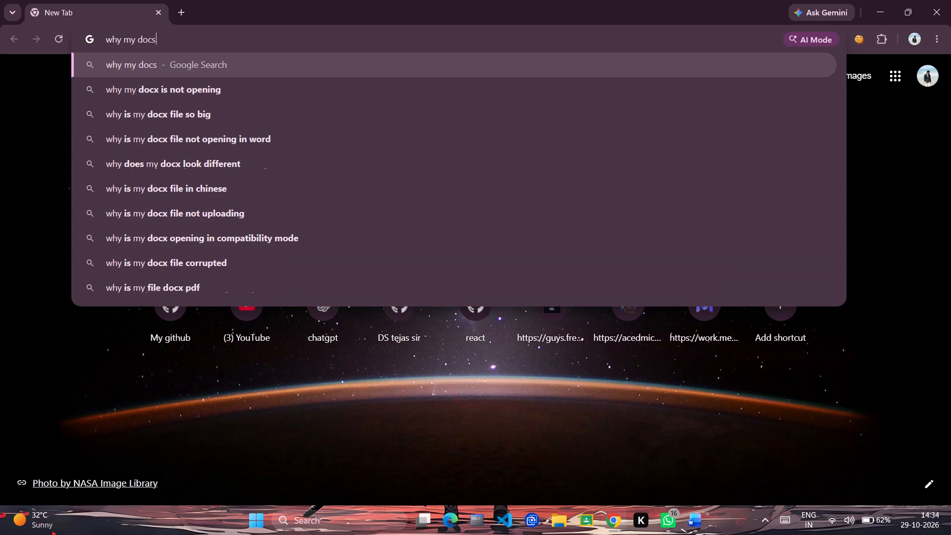
key(BackSpace)
text(x)
key(space)
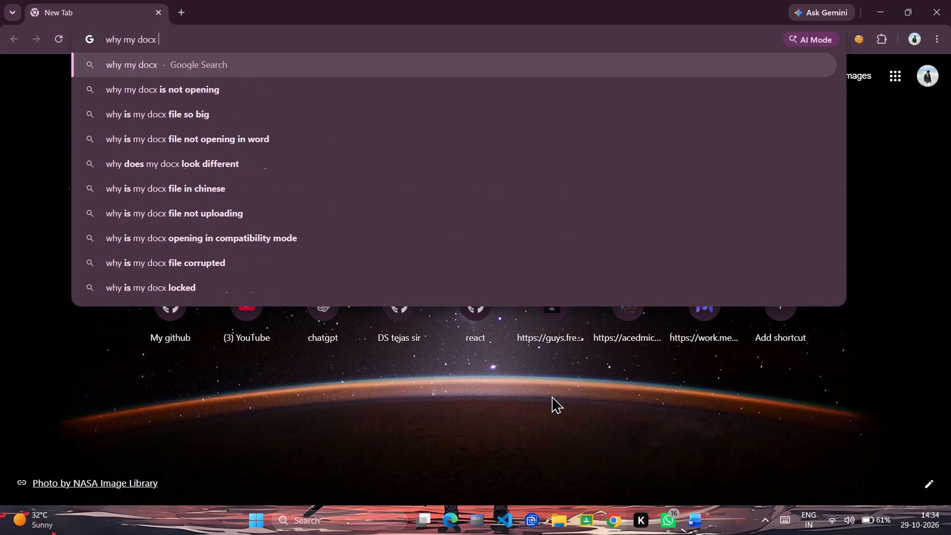
text(backgorund is)
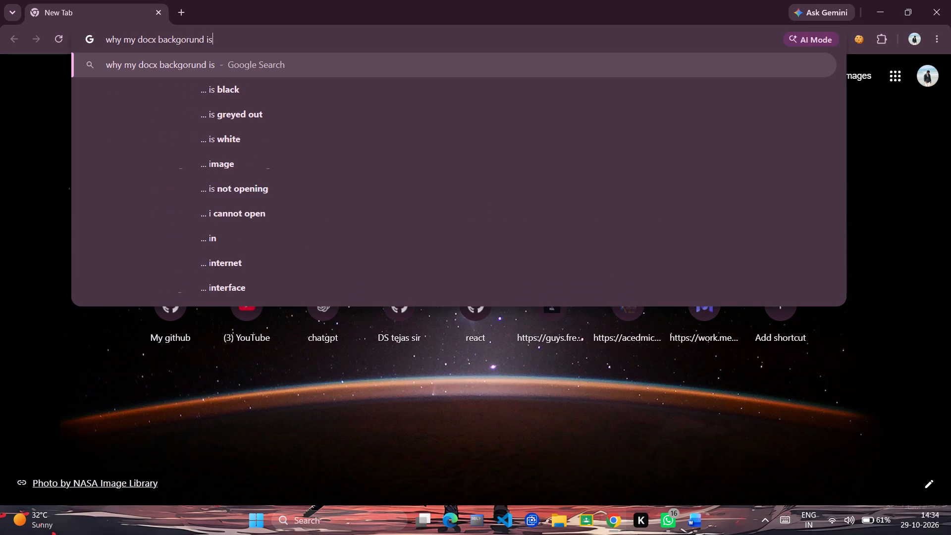
key(space)
click(267, 93)
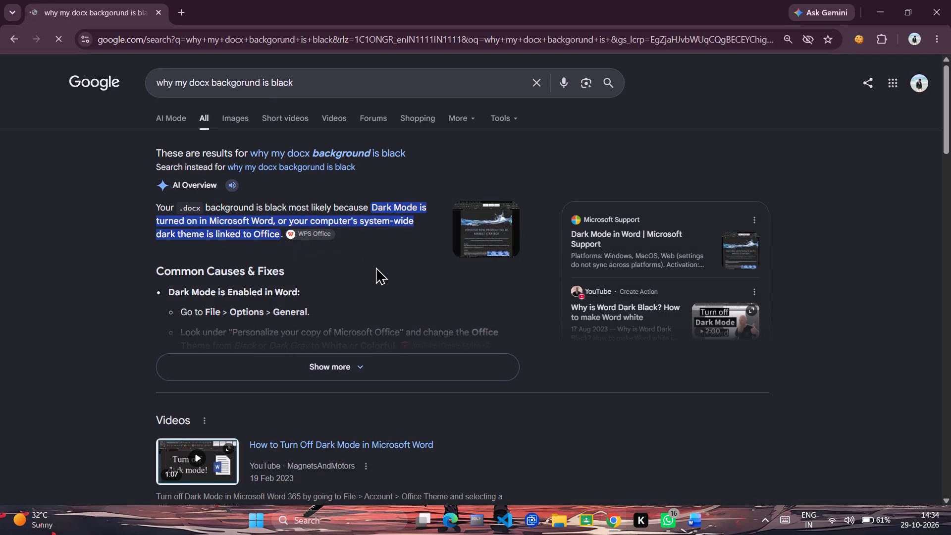
Expand the AI Overview and read its common causes and fixes for the black page background.
click(341, 369)
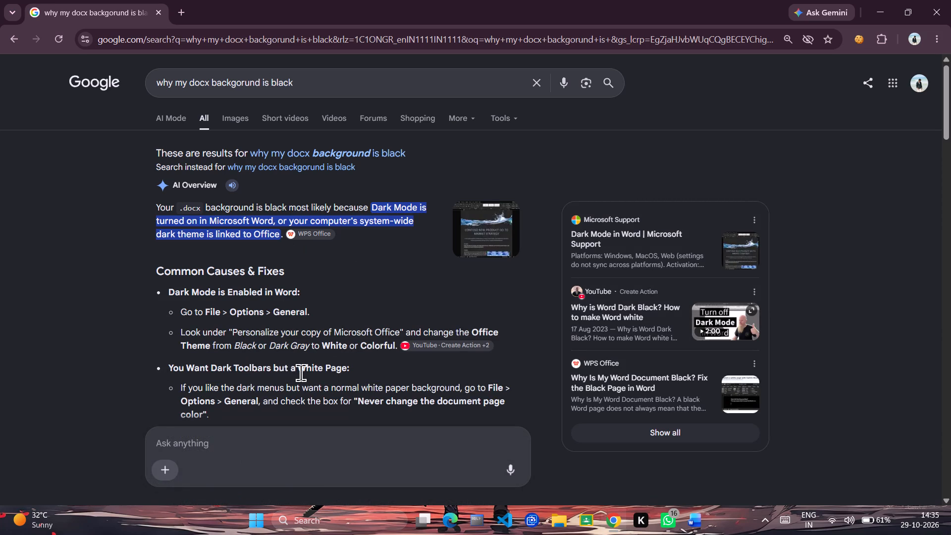
scroll(340, 374, down, 1)
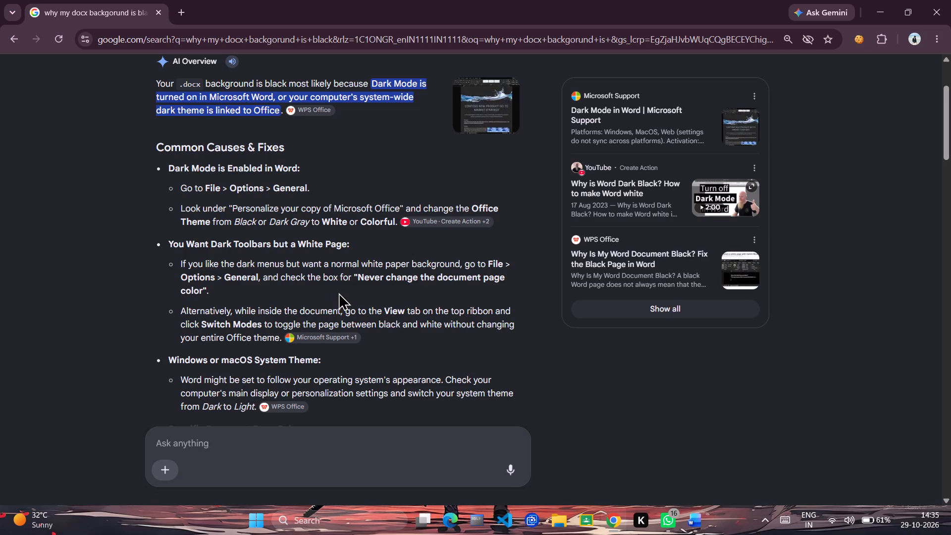
key(alt+Tab)
key(alt+Tab)
Switch to PBL_raktsetu.docx in Word and look through its file Info and Home pages for the page-colour setting.
click(685, 515)
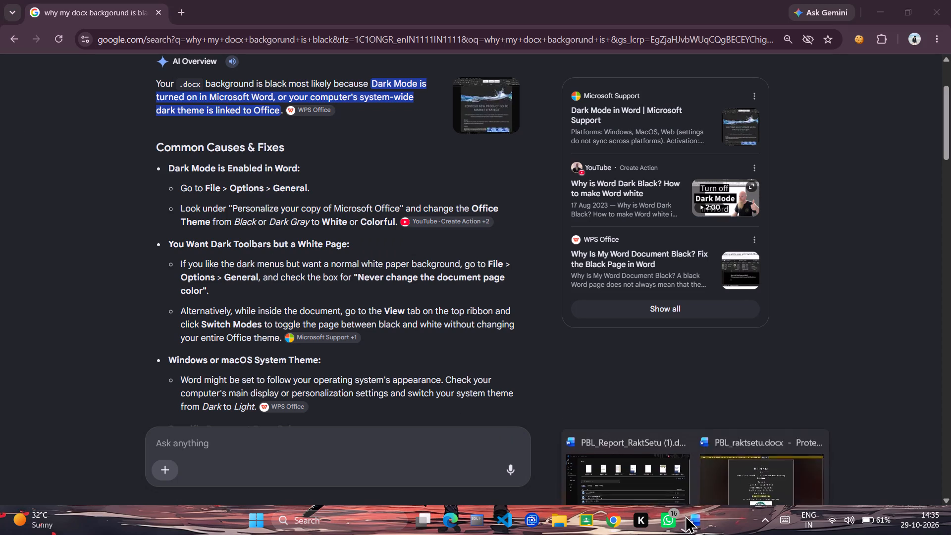
click(704, 469)
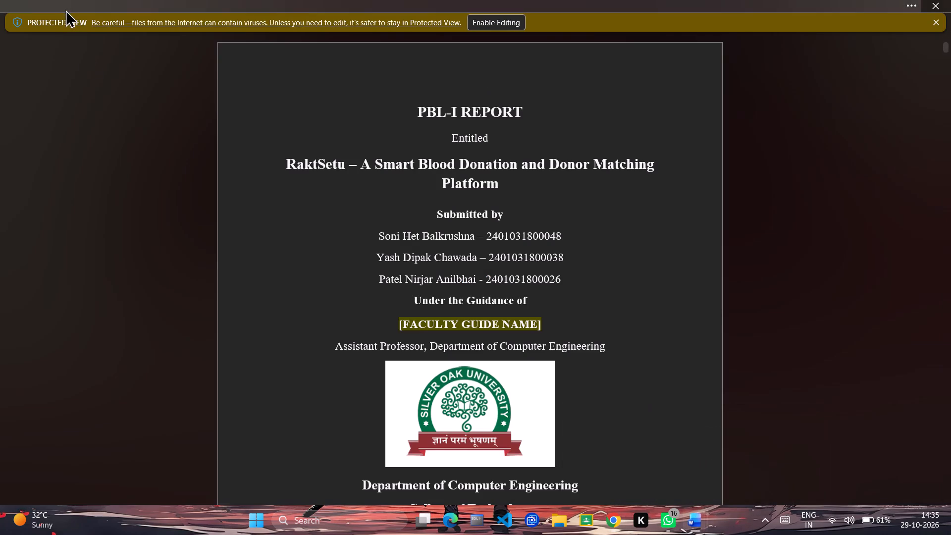
click(64, 6)
right_click(12, 33)
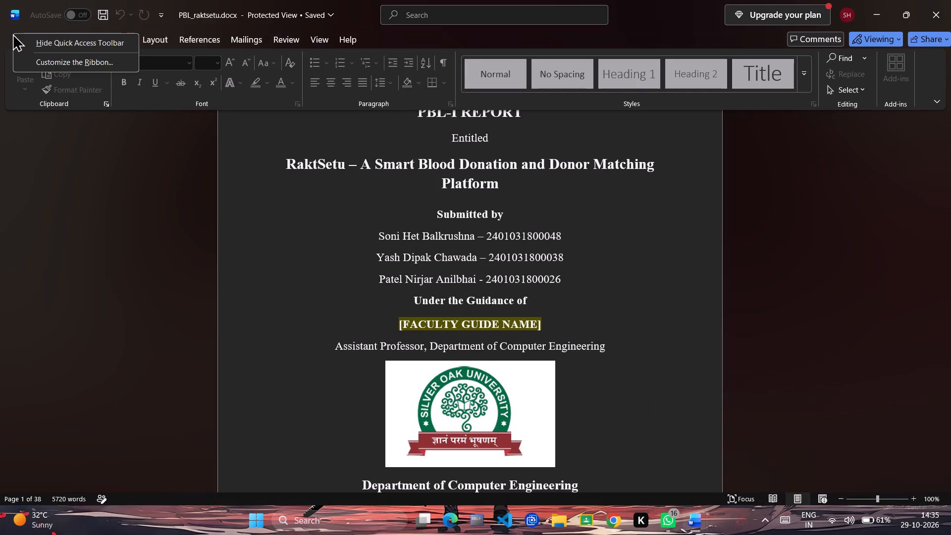
click(104, 171)
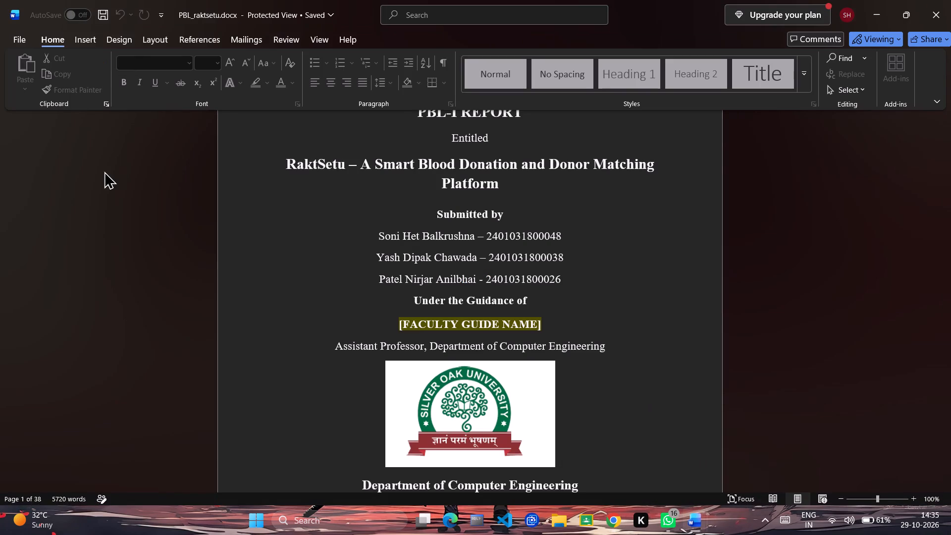
click(22, 38)
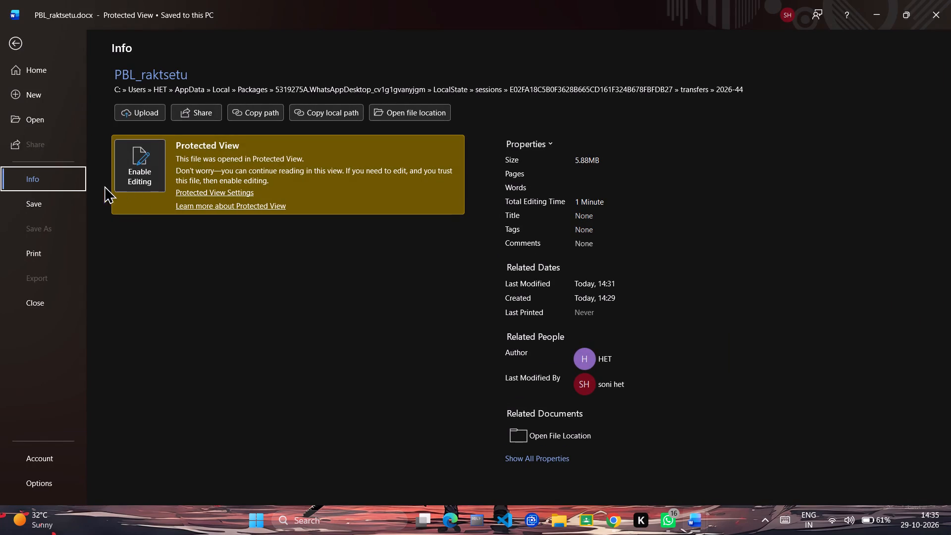
click(11, 33)
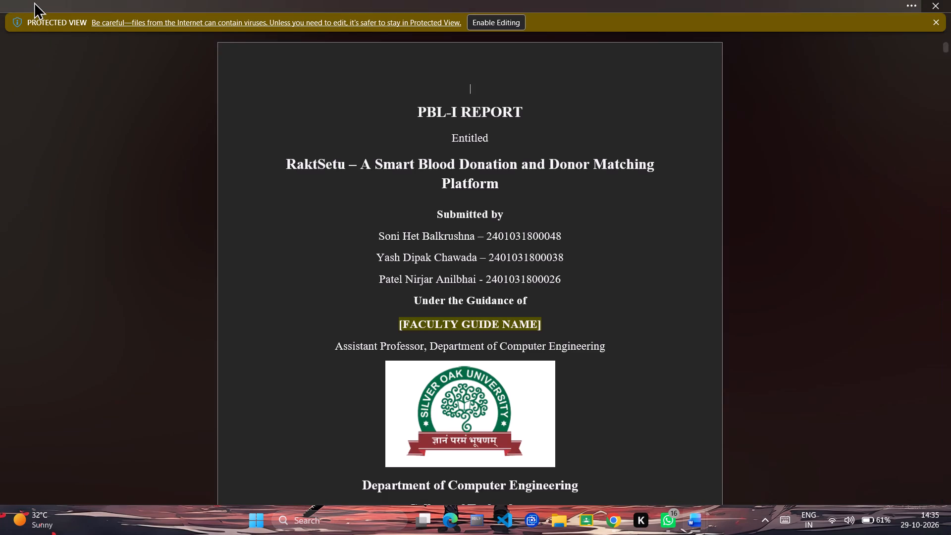
click(33, 1)
click(12, 39)
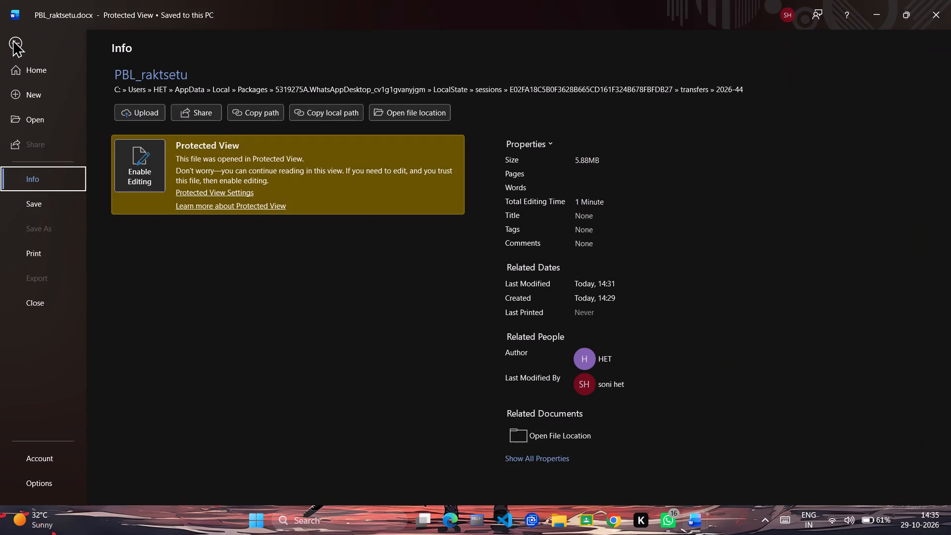
click(25, 74)
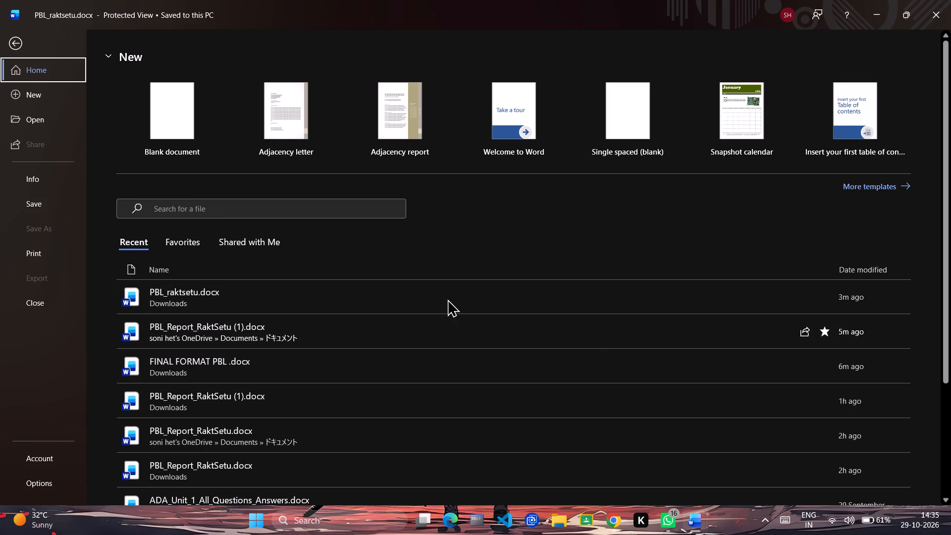
right_click(415, 291)
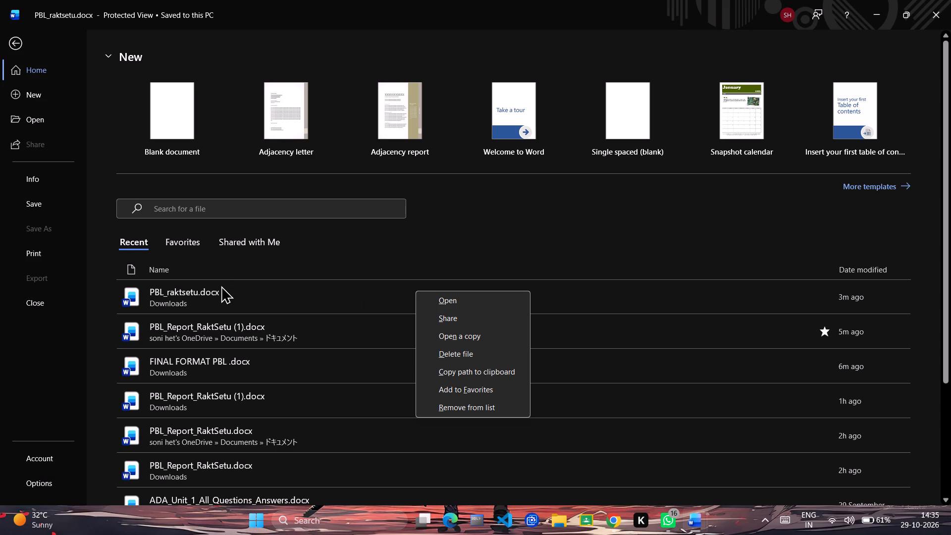
Switch back to Chrome, open YouTube in a new tab and search for "docx black out".
key(alt+Tab)
scroll(269, 311, down, 3)
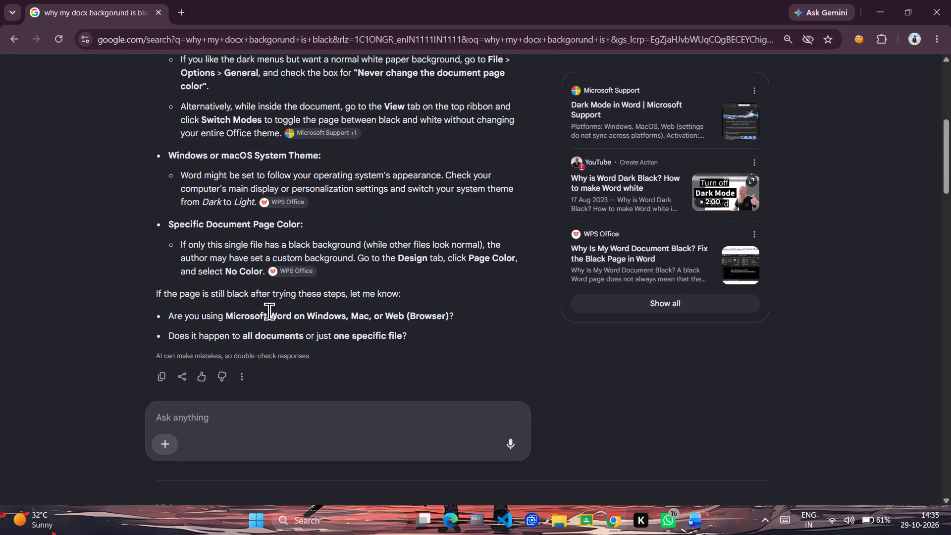
scroll(269, 310, down, 1)
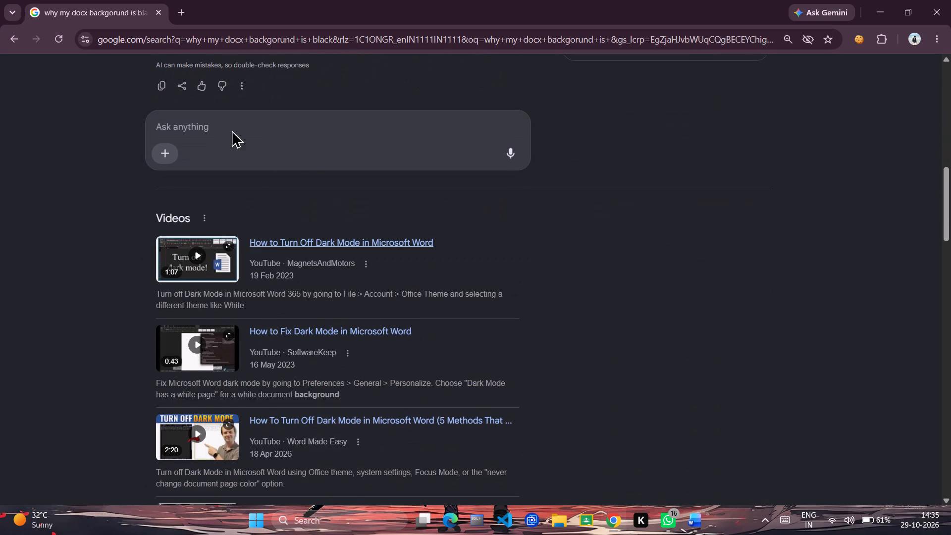
click(183, 10)
click(255, 307)
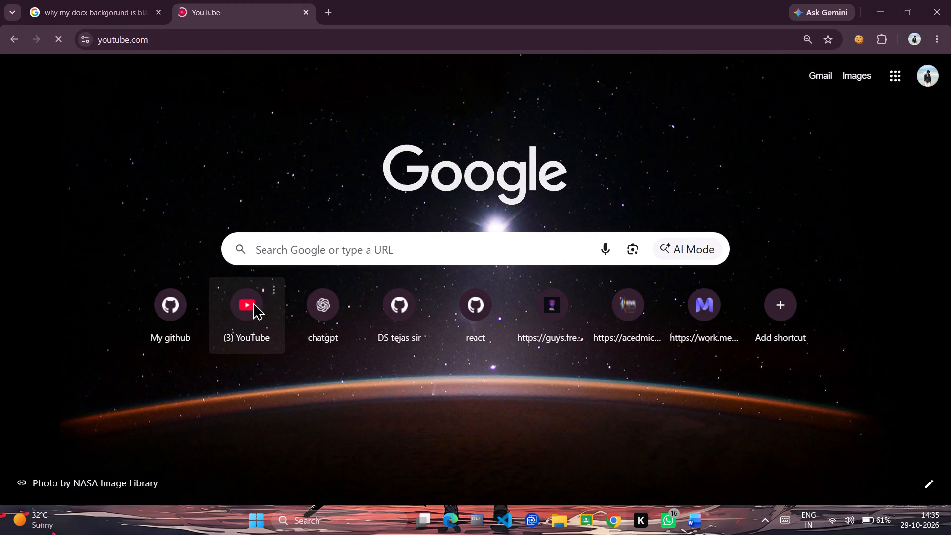
click(388, 71)
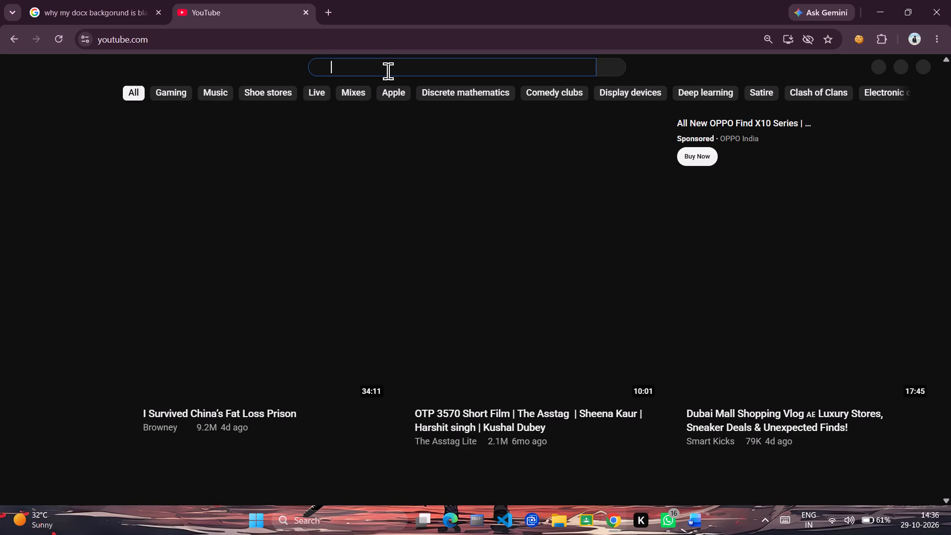
text(docs)
key(BackSpace)
text(x bla)
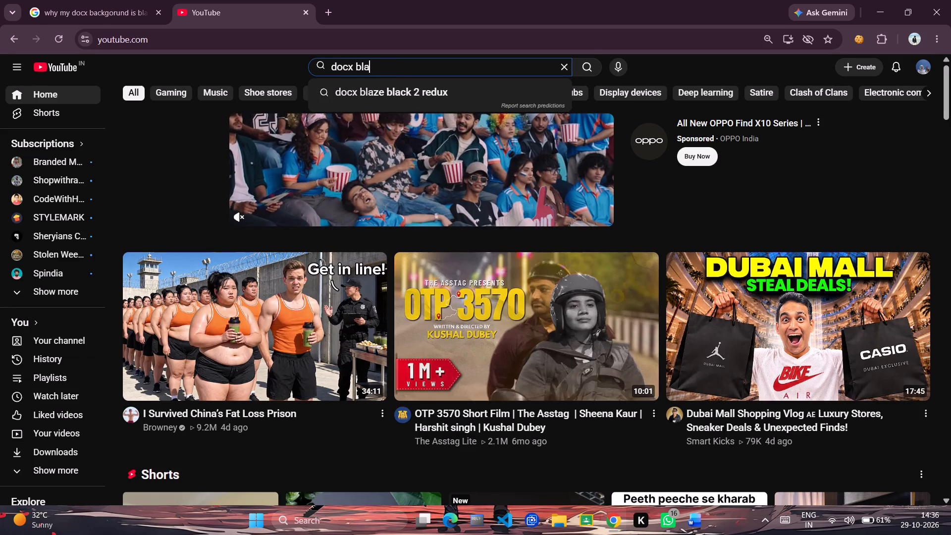
text(ck out)
key(space)
key(Return)
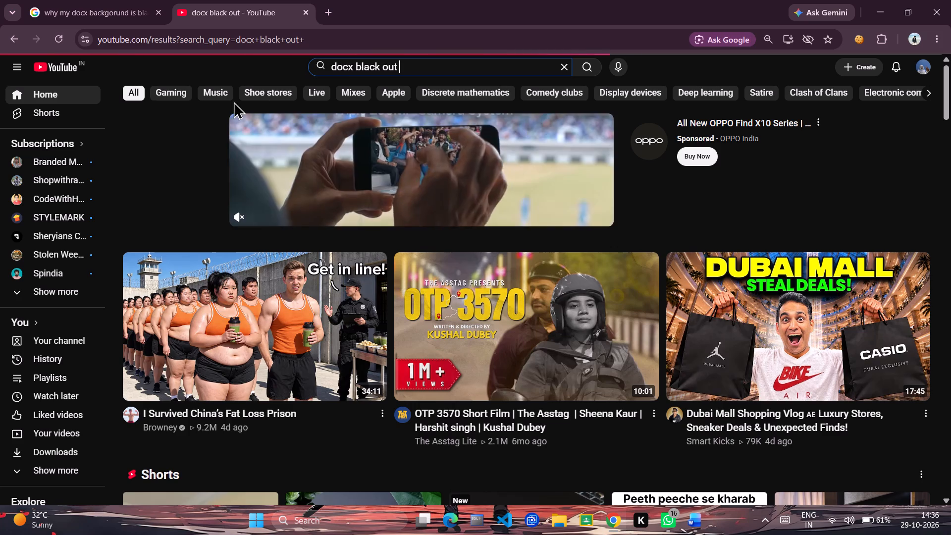
Open the YouTube Short on the black document background in Word from the search results and pause it at the Office theme settings.
scroll(376, 376, down, 1)
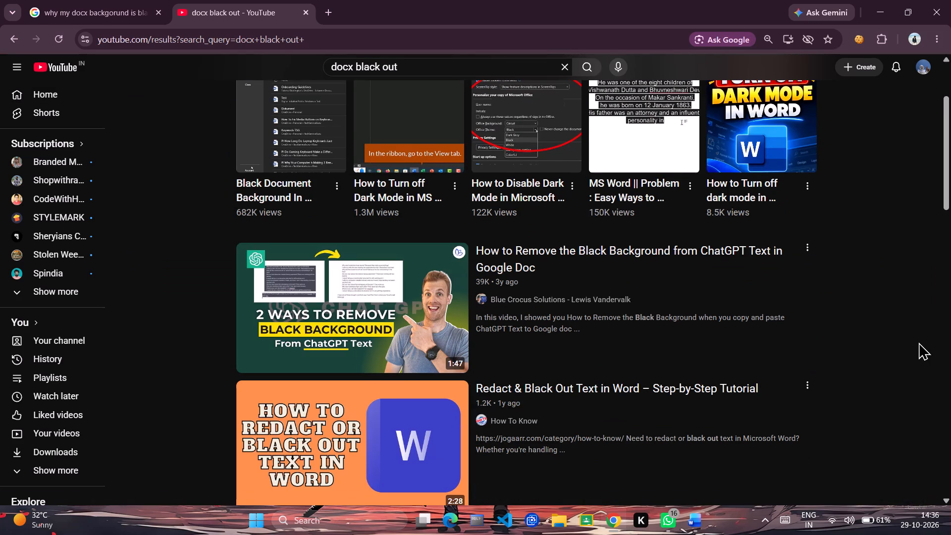
scroll(901, 340, up, 3)
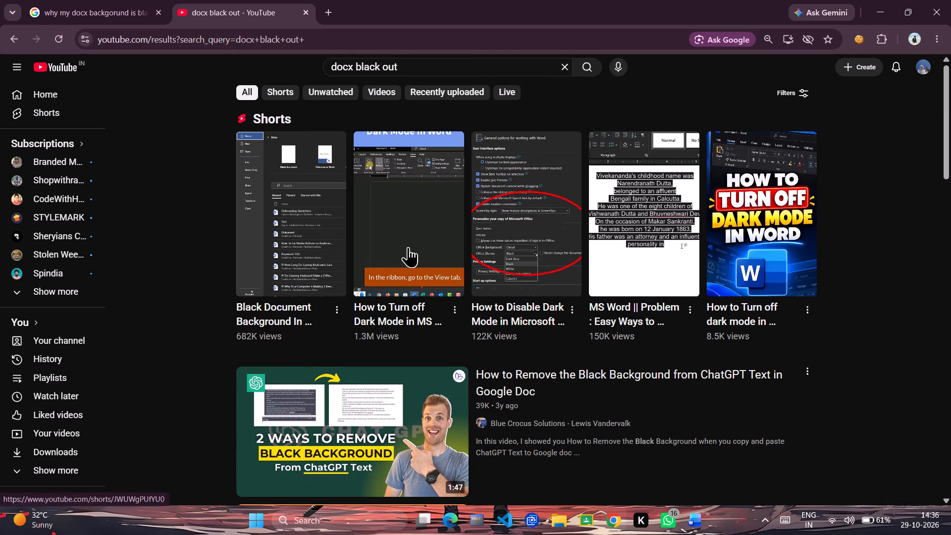
click(311, 222)
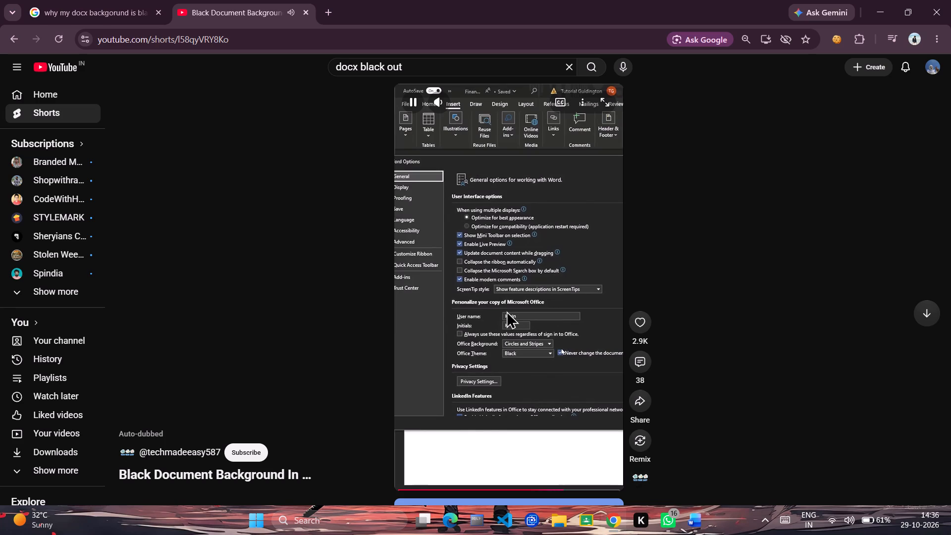
click(506, 311)
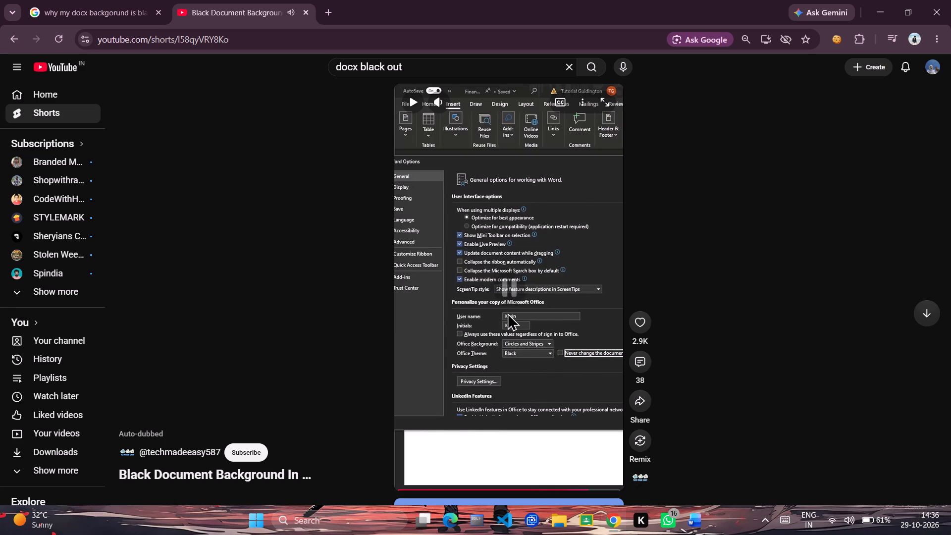
Switch to Word and enable the "Never change the document page color" option in Word Options.
key(alt+Tab)
click(51, 477)
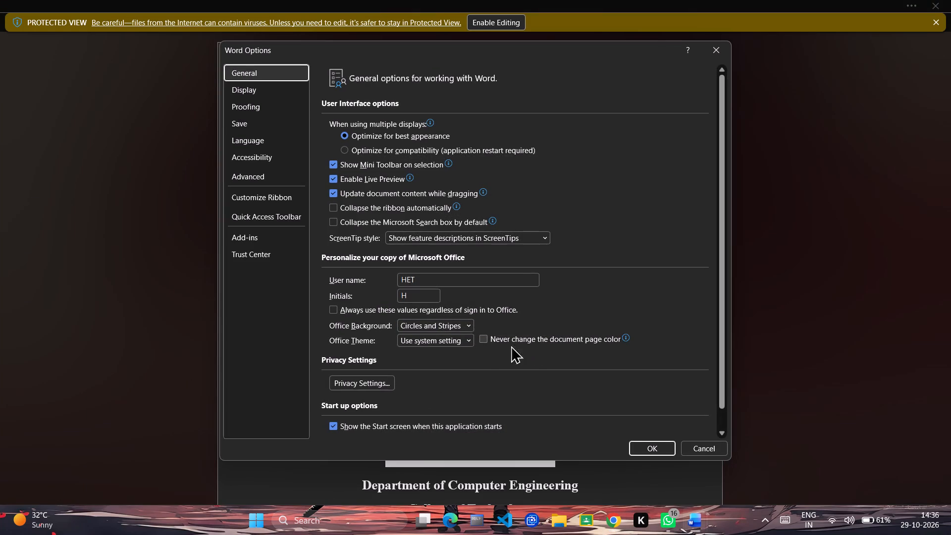
click(484, 340)
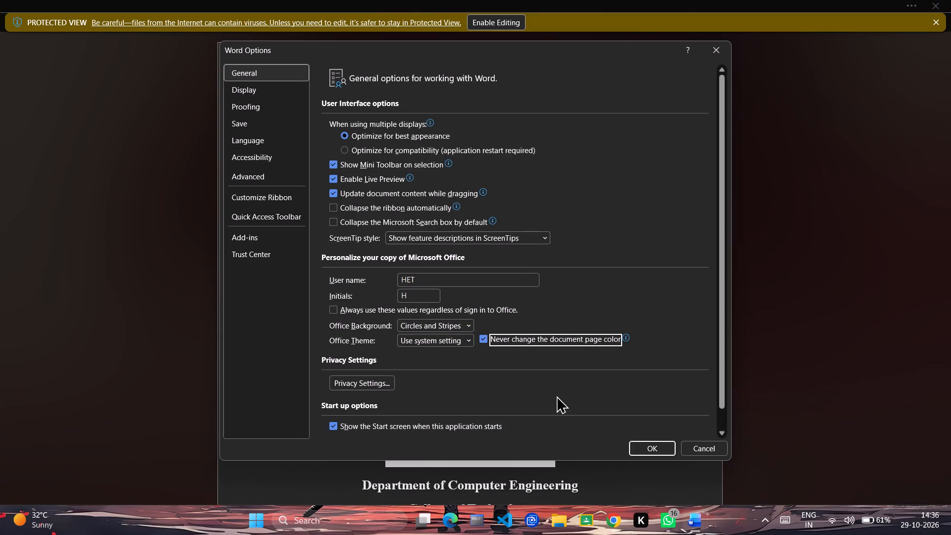
click(646, 450)
Check the page background across the cover, certificate and declaration pages of the protected report.
scroll(515, 367, down, 6)
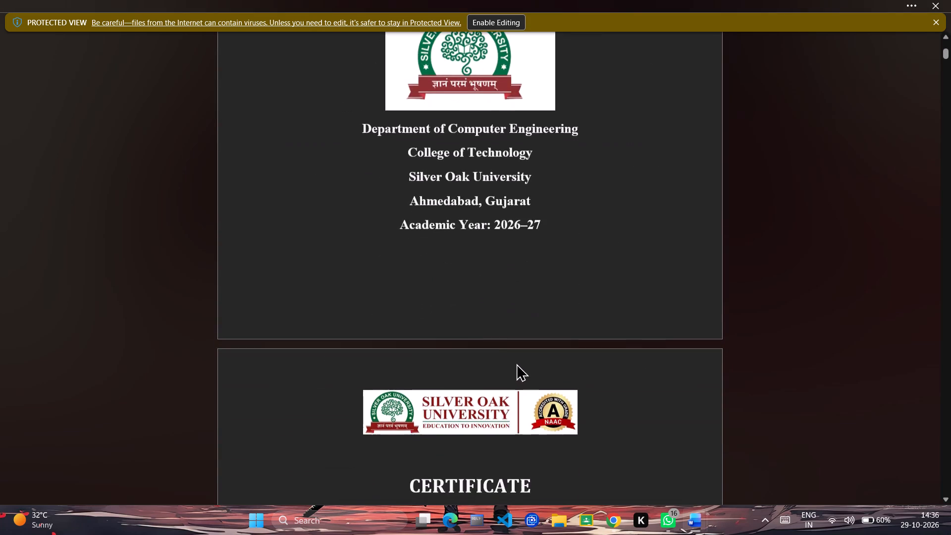
scroll(668, 317, down, 11)
click(696, 349)
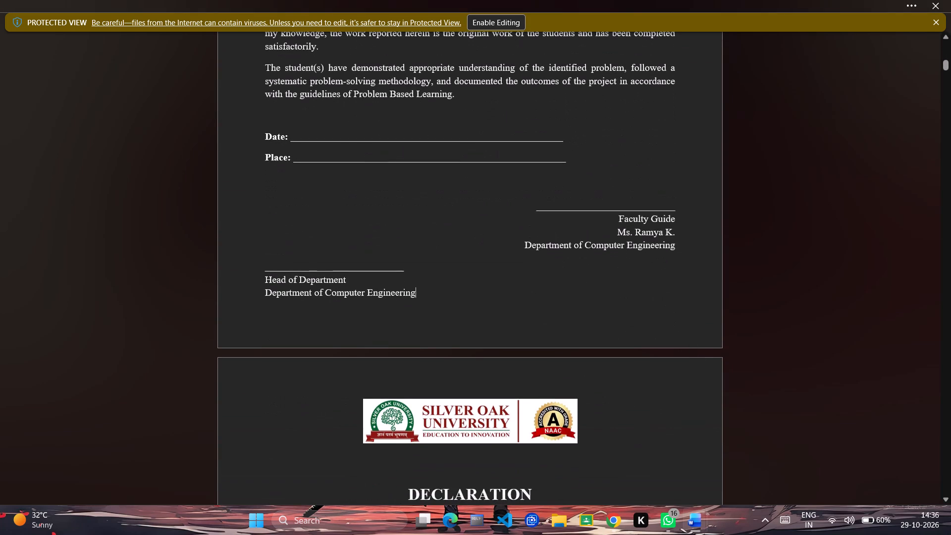
click(806, 359)
click(663, 353)
scroll(737, 324, up, 14)
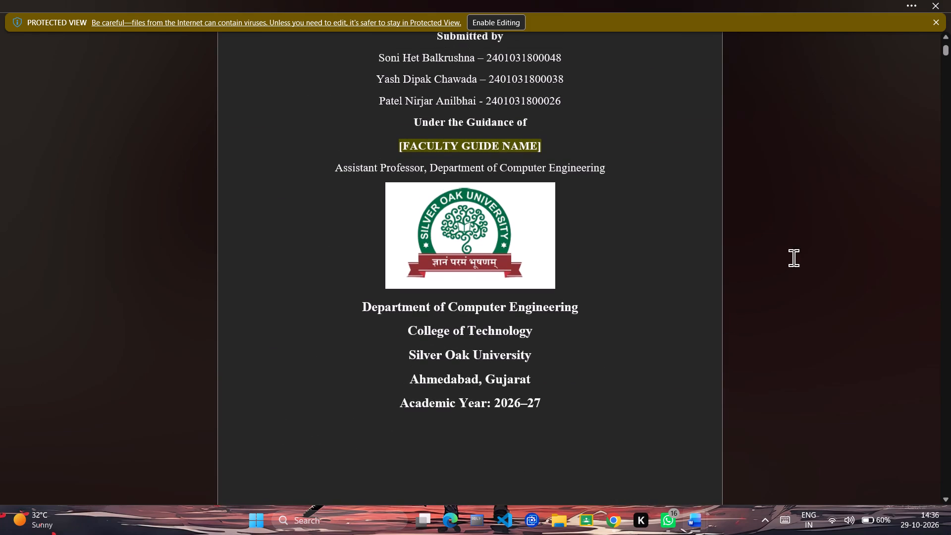
Dismiss the Protected View notice and close the protected report PBL_raktsetu.docx.
click(942, 24)
click(934, 21)
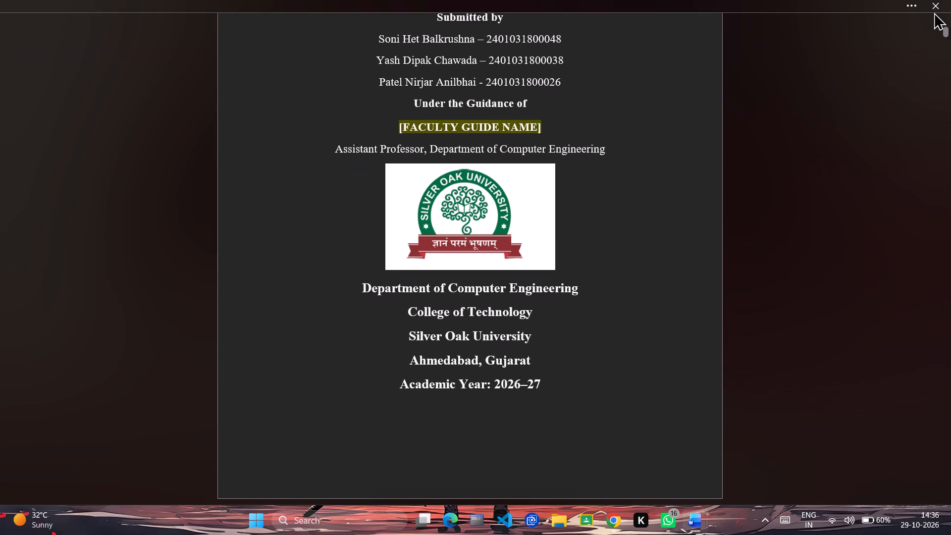
click(934, 12)
click(931, 6)
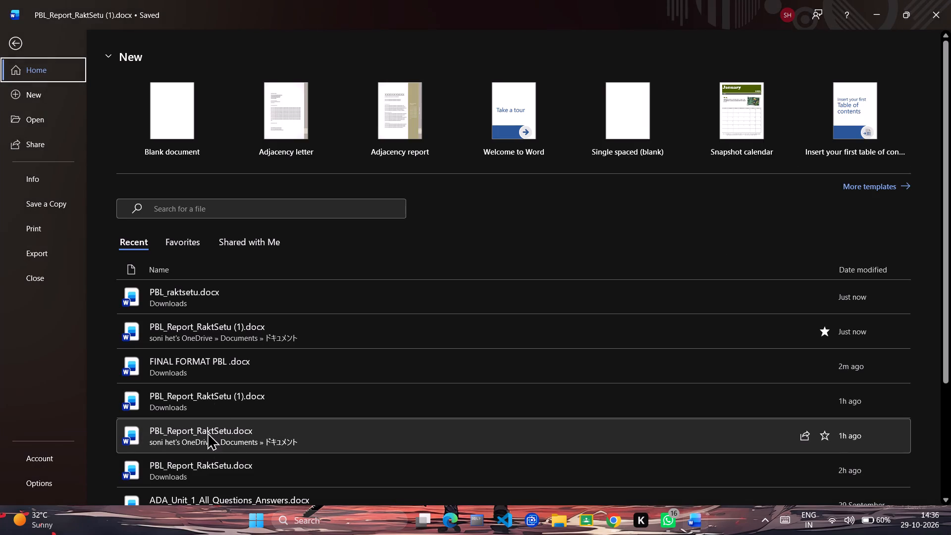
Check the page-colour option in Word Options from PBL_Report_RaktSetu (1).docx and close the dialog.
click(38, 481)
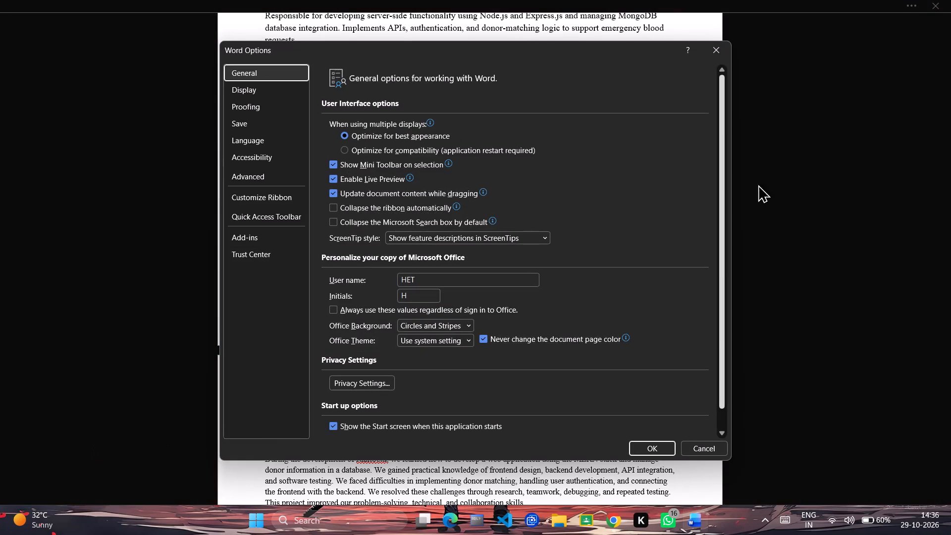
click(712, 48)
Review the page background and content of PBL_Report_RaktSetu (1).docx from Chapter 6 back to section 4.3.
scroll(753, 251, up, 6)
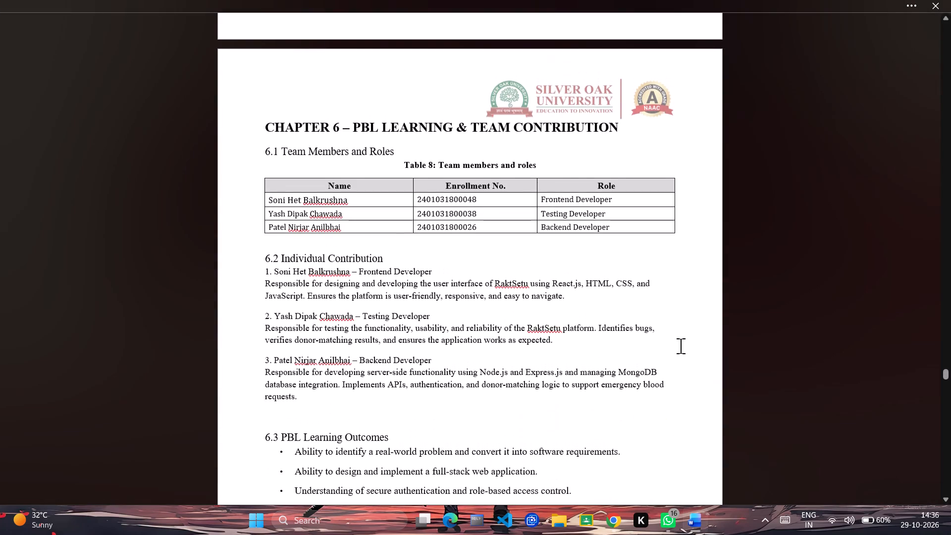
scroll(680, 344, up, 3)
scroll(623, 315, up, 19)
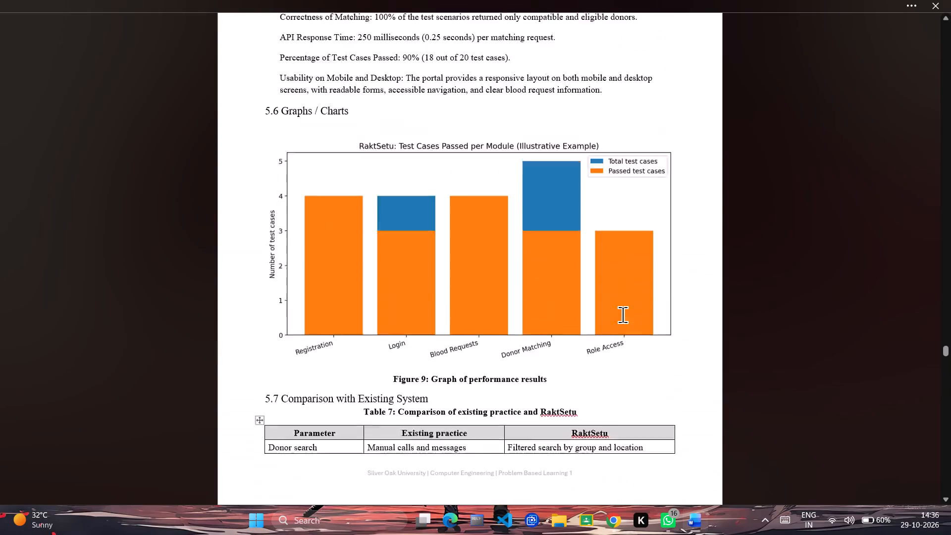
scroll(623, 315, up, 19)
scroll(623, 315, up, 8)
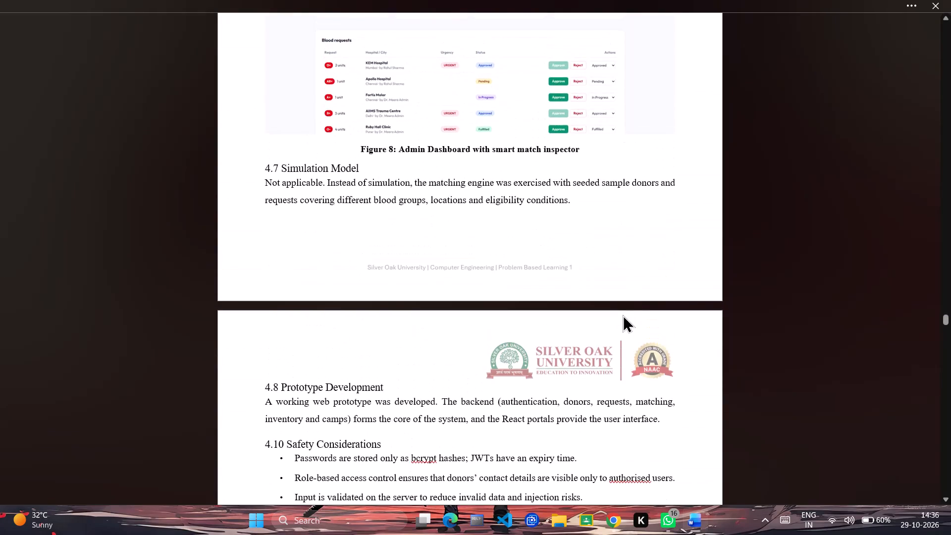
scroll(623, 315, up, 18)
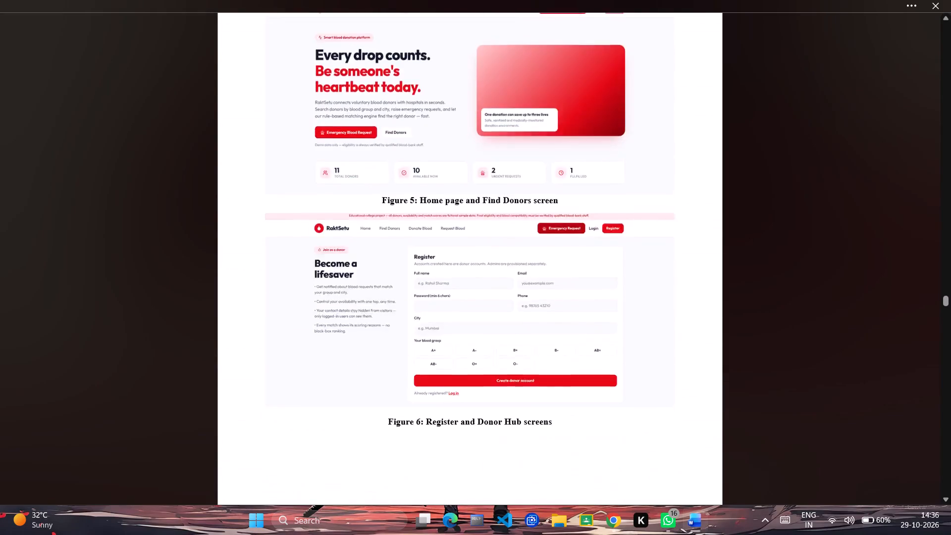
scroll(623, 315, up, 17)
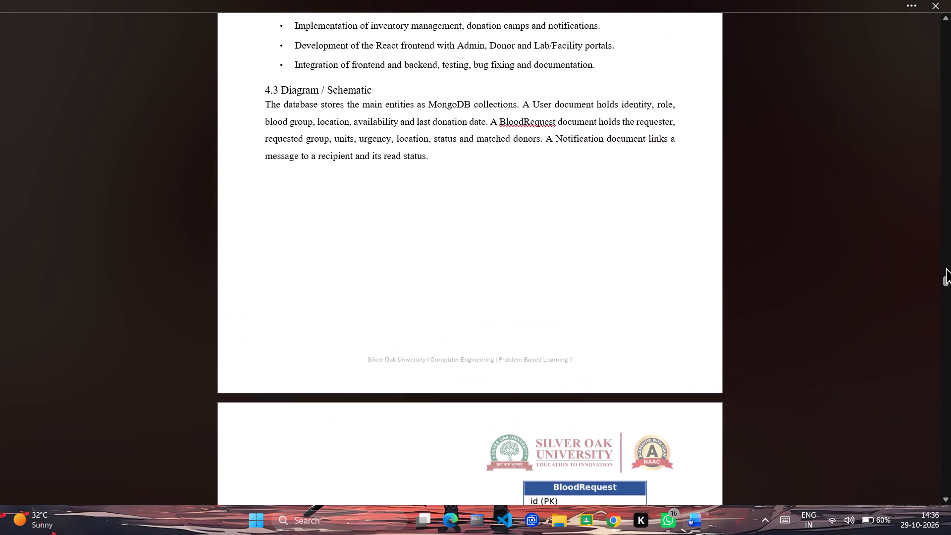
On the report's cover page, replace the highlighted [FACULTY GUIDE NAME] placeholder with the faculty guide's name.
drag(946, 274, 917, 58)
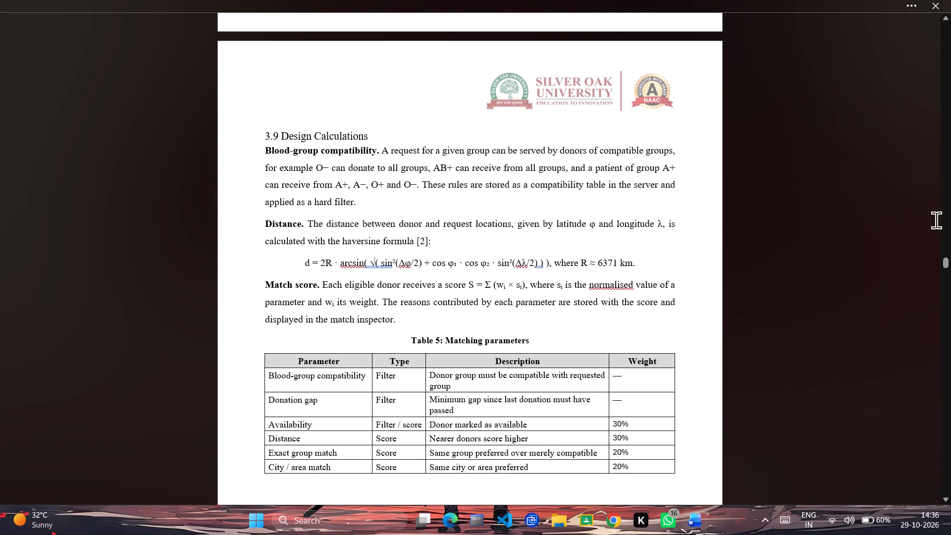
drag(944, 250, 950, 58)
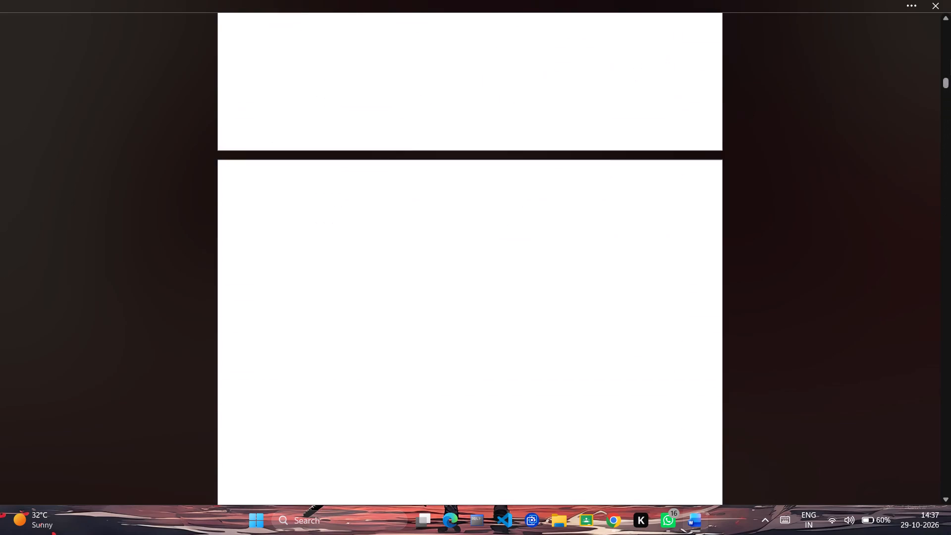
drag(950, 58, 950, 23)
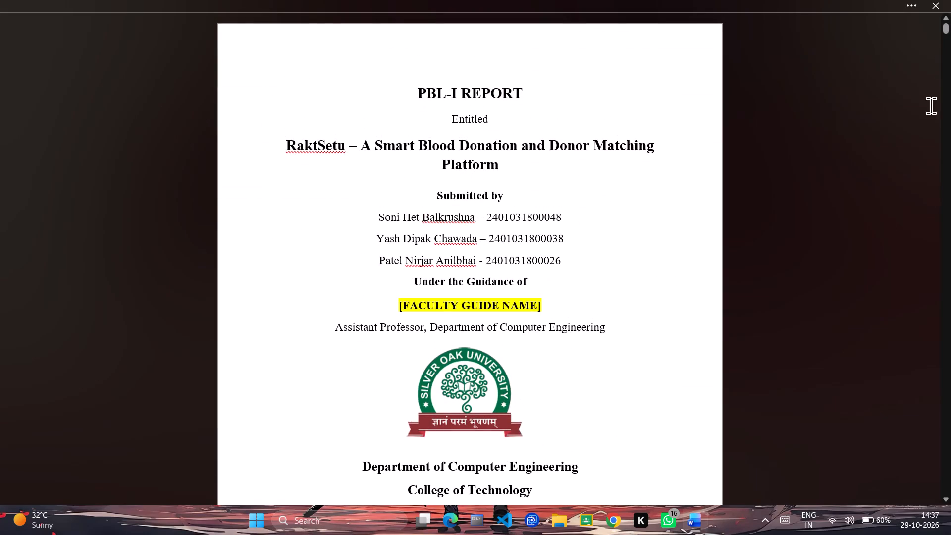
click(876, 254)
scroll(835, 331, down, 4)
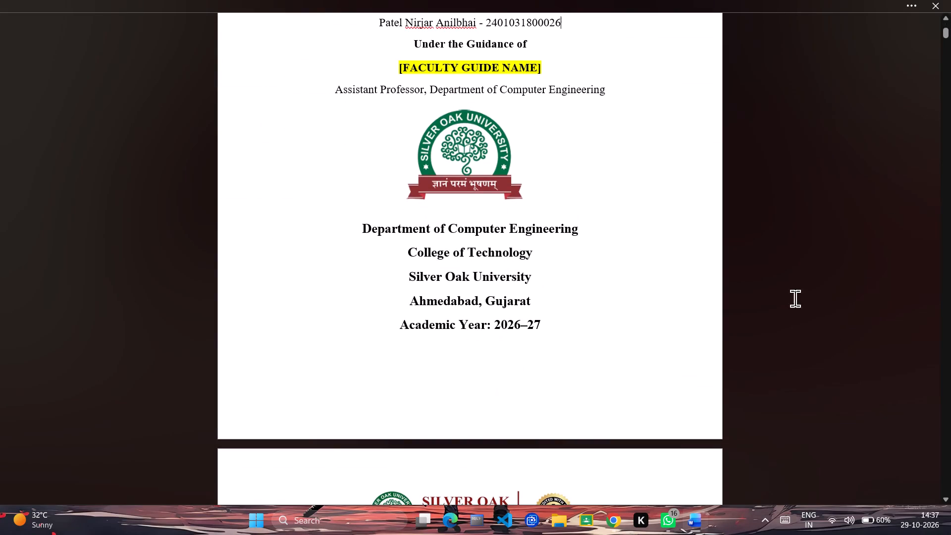
scroll(615, 247, up, 4)
drag(557, 304, 392, 306)
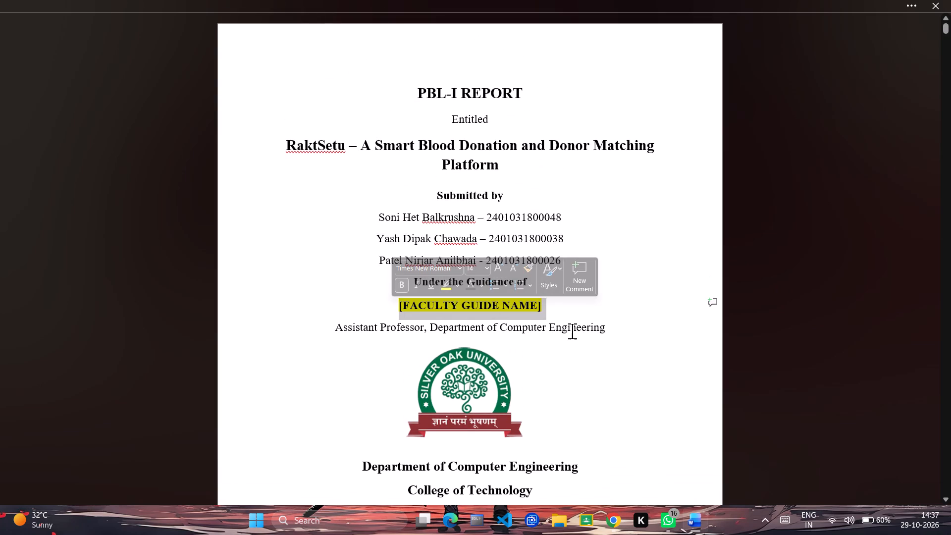
On the cover page of PBL_Report_RaktSetu (1).docx, replace the [FACULTY GUIDE NAME] placeholder with the faculty guide's name, titled Ms., and save the report.
key(BackSpace)
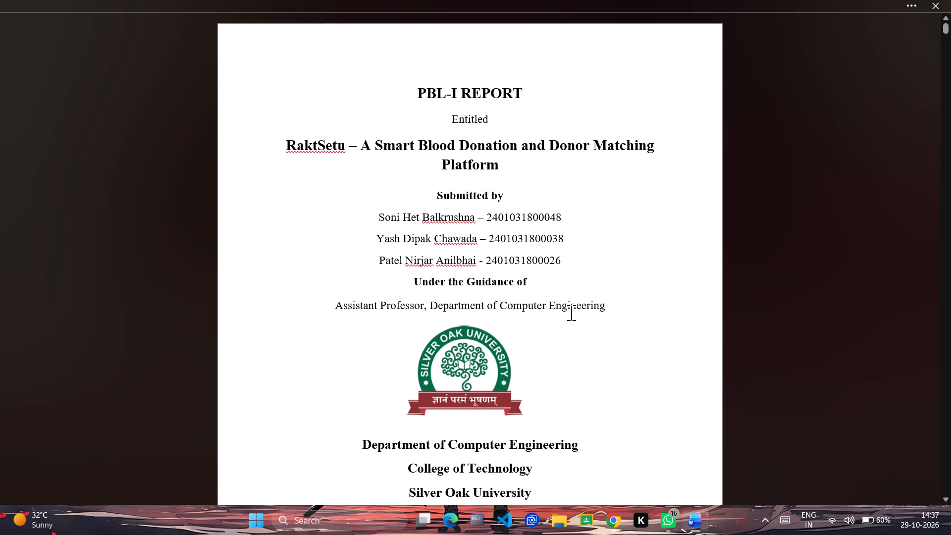
key(ctrl+z)
click(528, 298)
drag(542, 306, 522, 305)
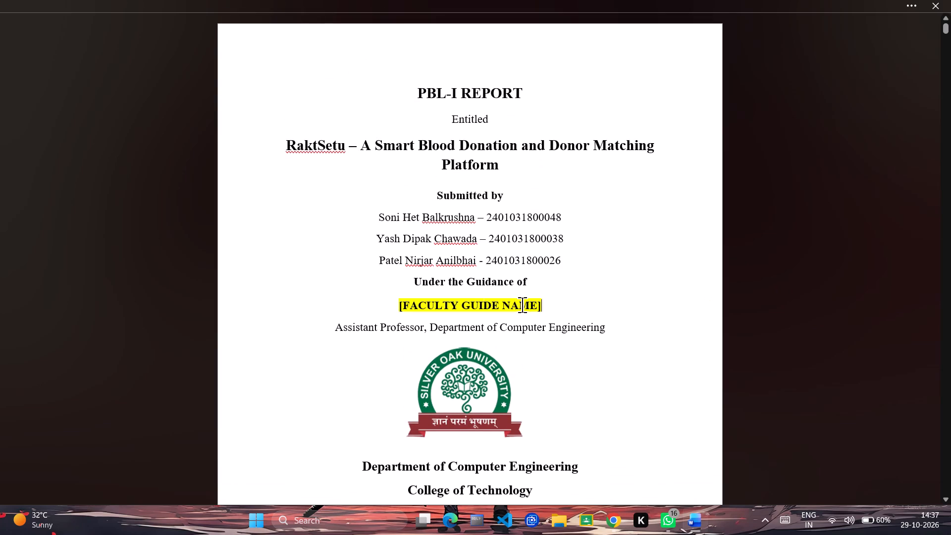
drag(522, 305, 396, 303)
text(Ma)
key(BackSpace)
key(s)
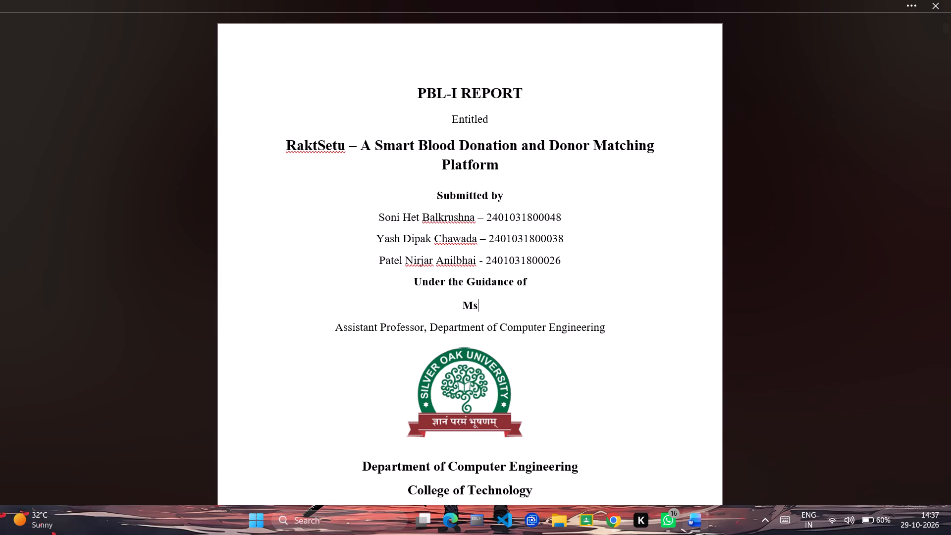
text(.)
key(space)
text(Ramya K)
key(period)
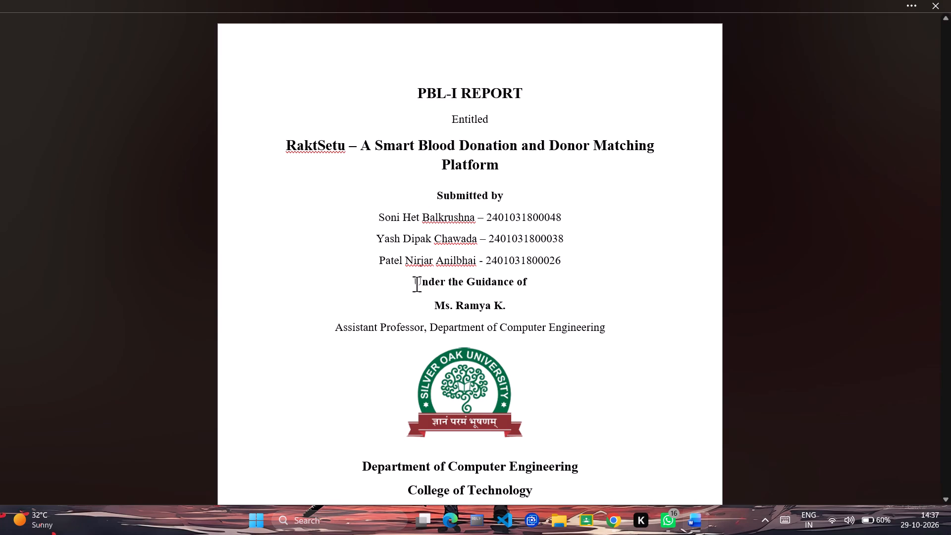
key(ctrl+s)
Review the report's front matter from the cover page through the Declaration and Acknowledgement to the Abstract.
scroll(517, 305, up, 3)
scroll(387, 276, down, 5)
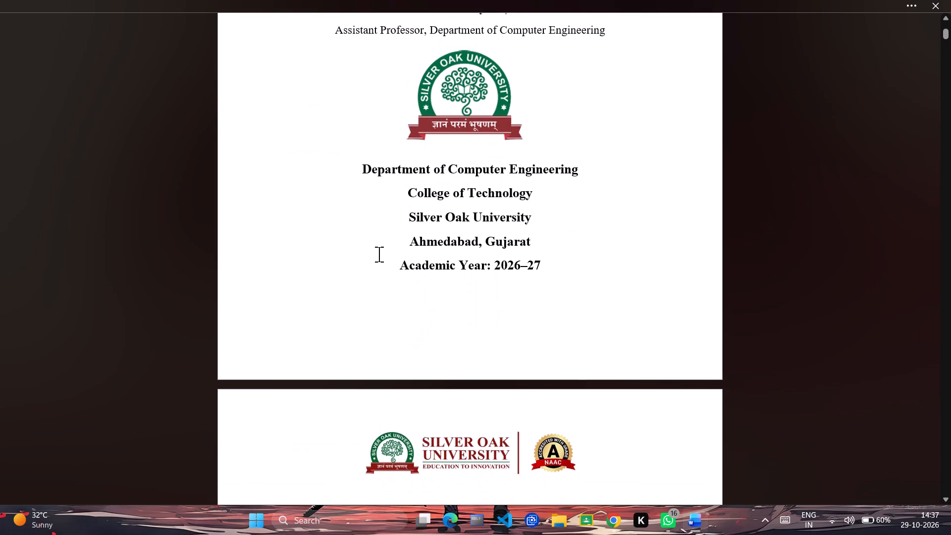
scroll(379, 256, down, 18)
scroll(390, 258, down, 3)
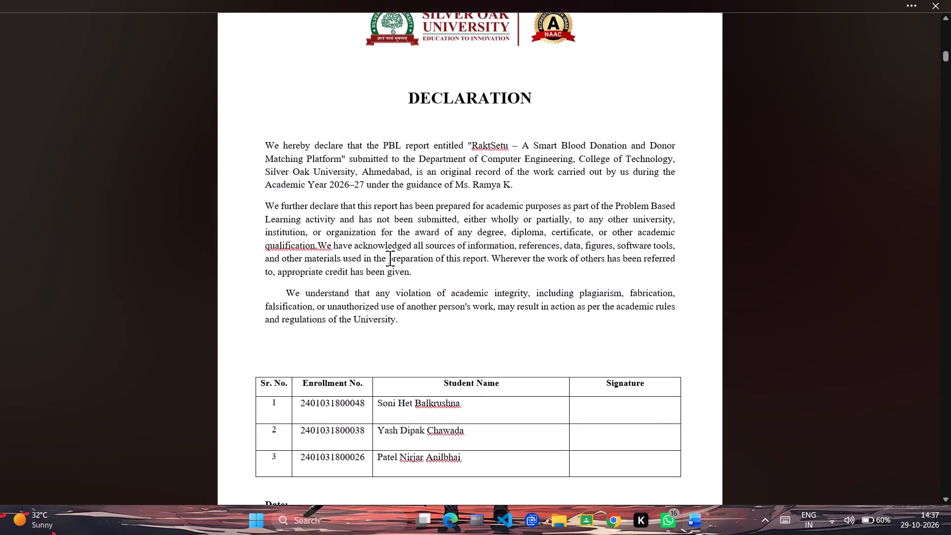
scroll(390, 258, down, 19)
scroll(351, 199, up, 5)
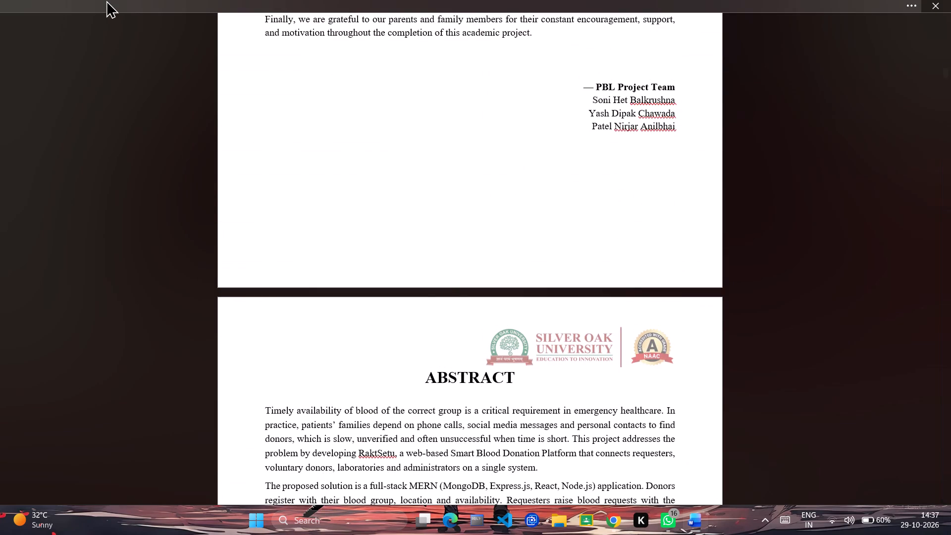
Open PBL_raktsetu.docx in Downloads from the recent files and go to its cover page.
click(106, 0)
click(20, 36)
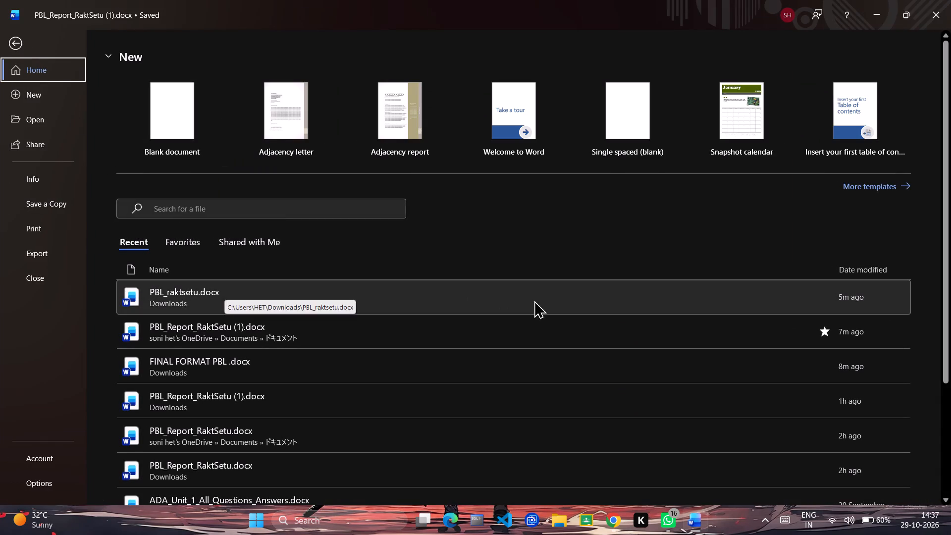
right_click(486, 294)
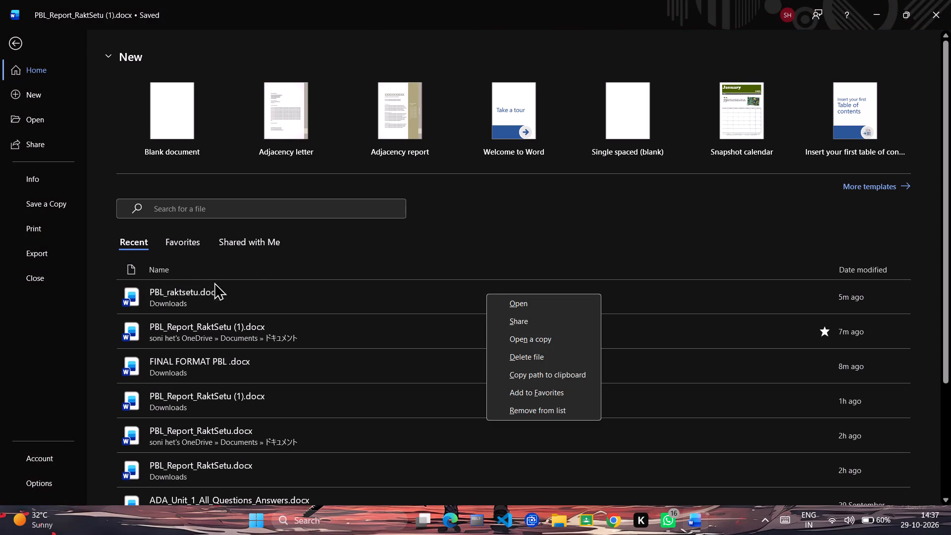
click(189, 288)
scroll(298, 306, up, 1)
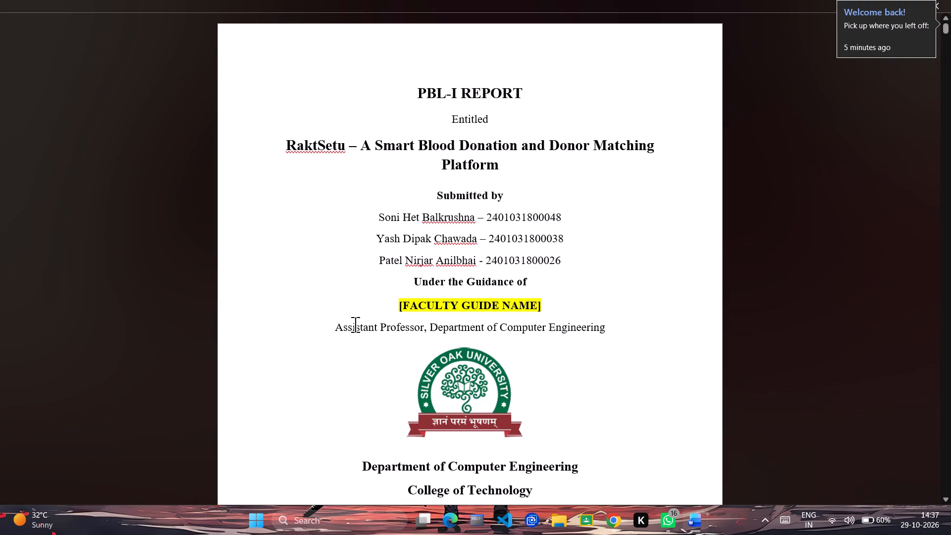
scroll(609, 200, up, 7)
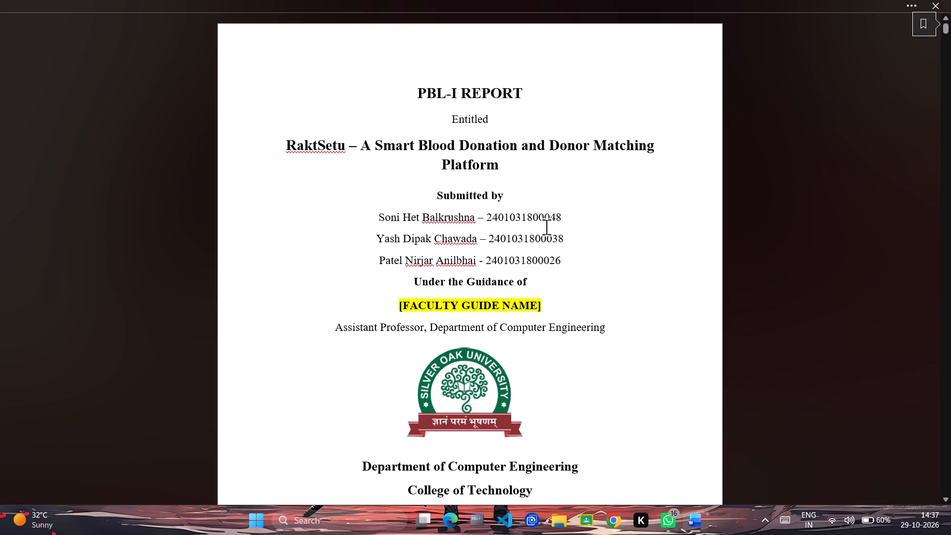
On the cover page of PBL_raktsetu.docx, replace the highlighted [FACULTY GUIDE NAME] placeholder with the faculty guide's name, titled Ms., and save the document.
drag(548, 304, 386, 310)
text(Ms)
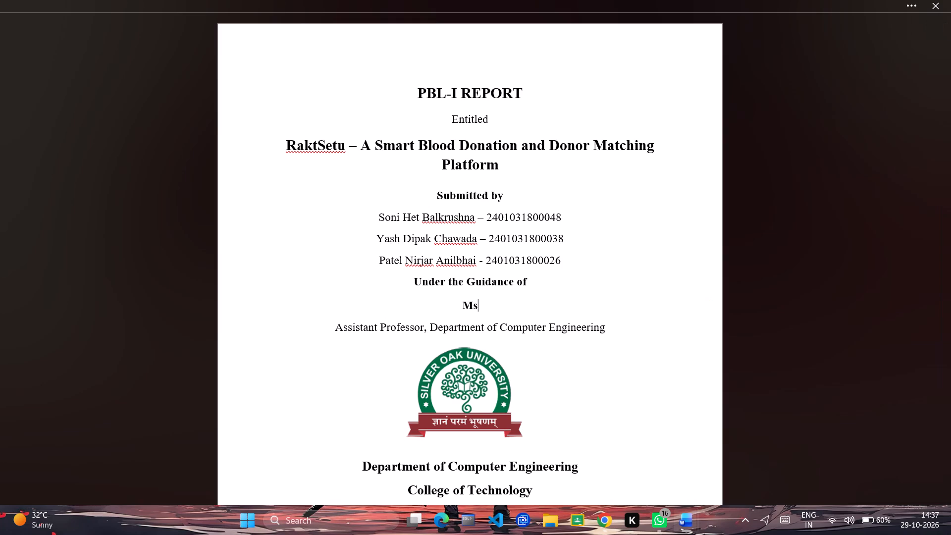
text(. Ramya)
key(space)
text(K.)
click(27, 0)
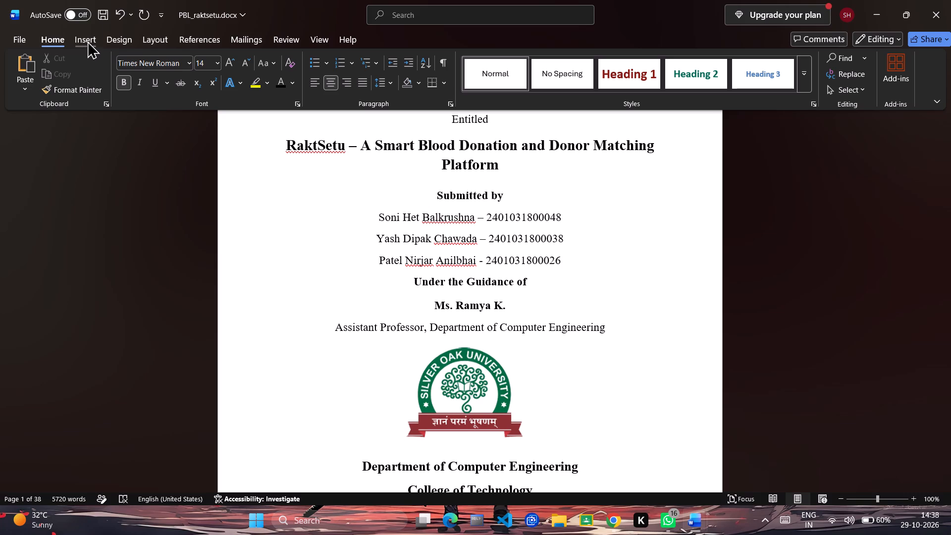
click(100, 13)
click(102, 169)
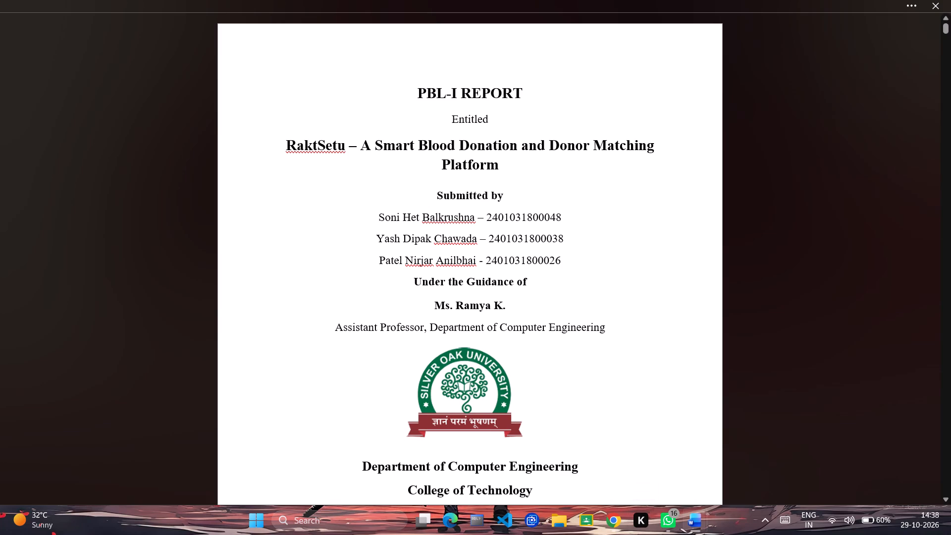
Look through the sharing options of PBL_raktsetu.docx and Word's Favorites and Recent file lists.
click(115, 0)
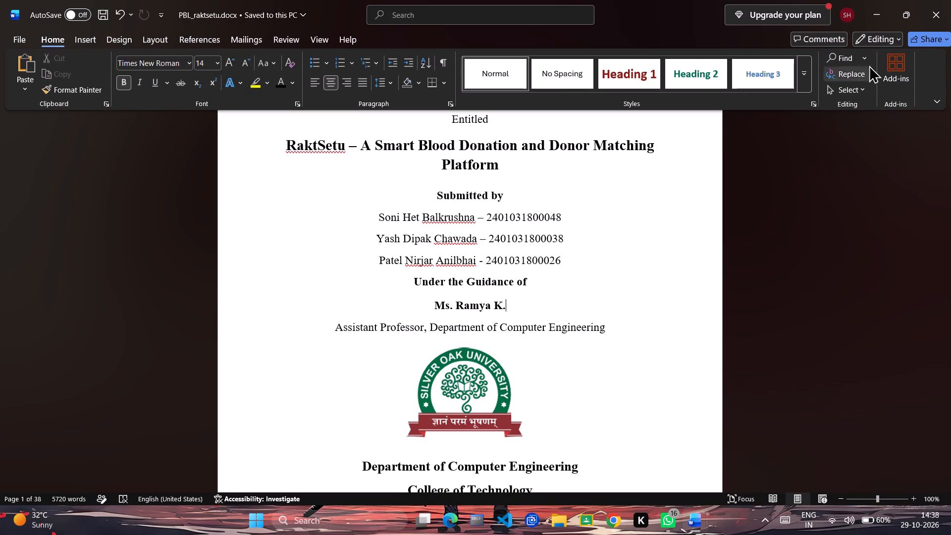
click(947, 37)
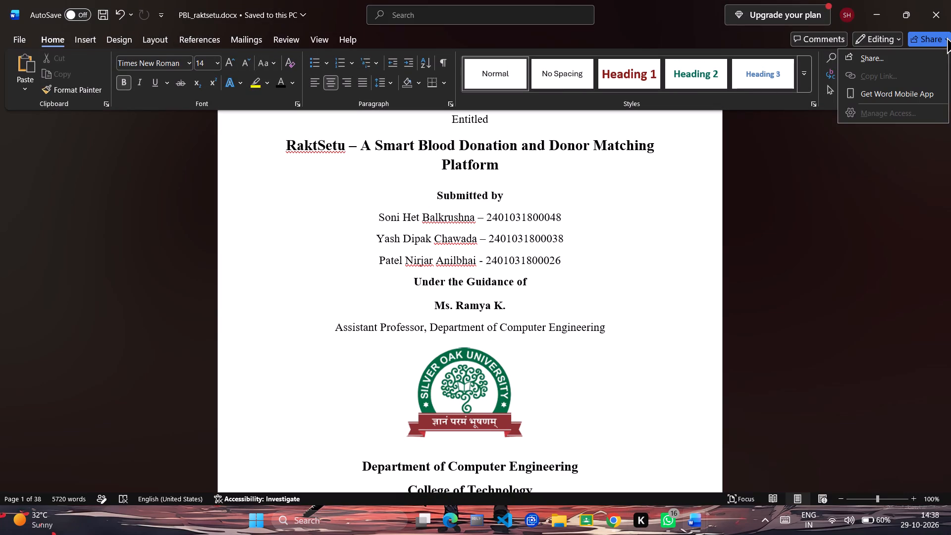
click(842, 195)
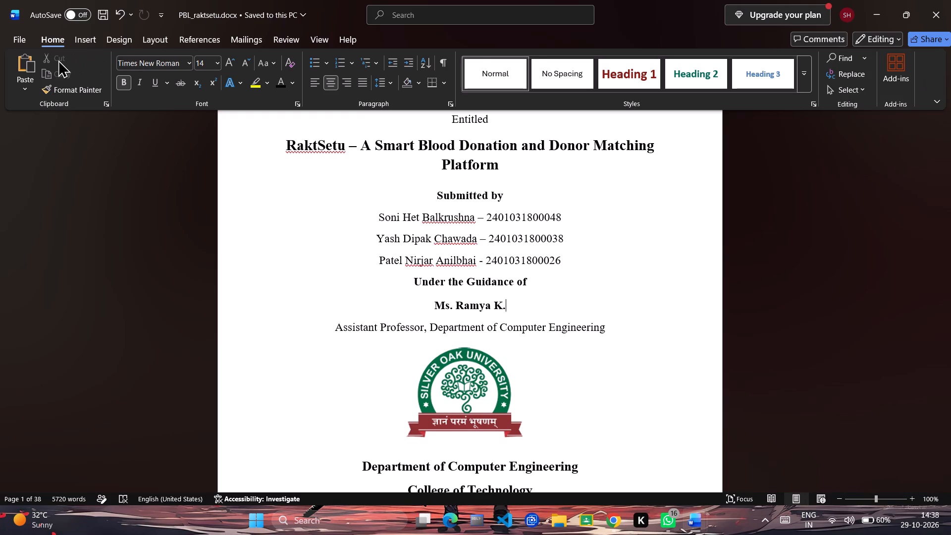
click(21, 36)
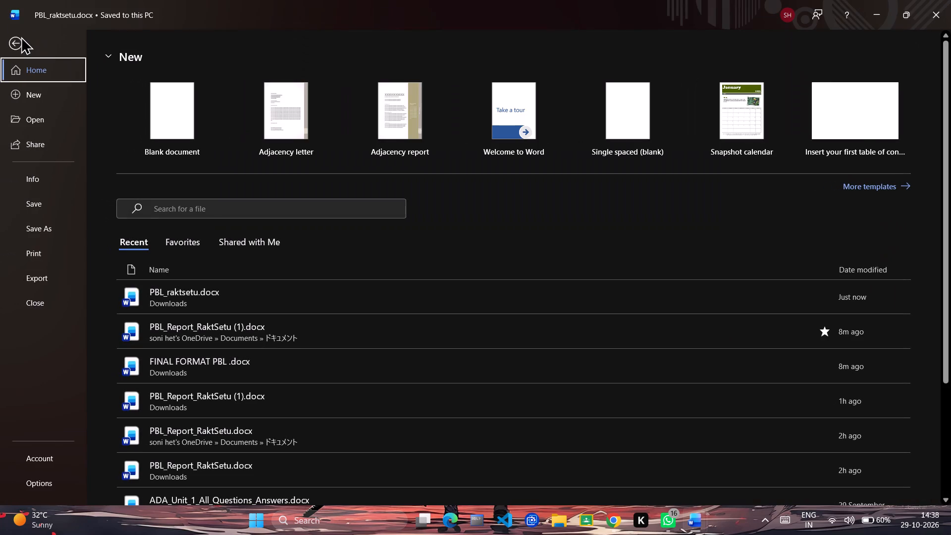
click(195, 247)
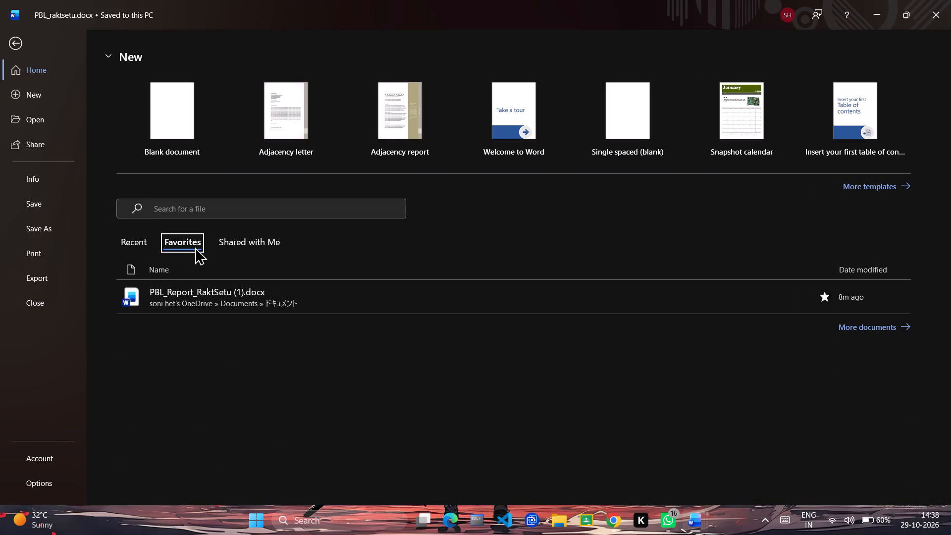
right_click(745, 304)
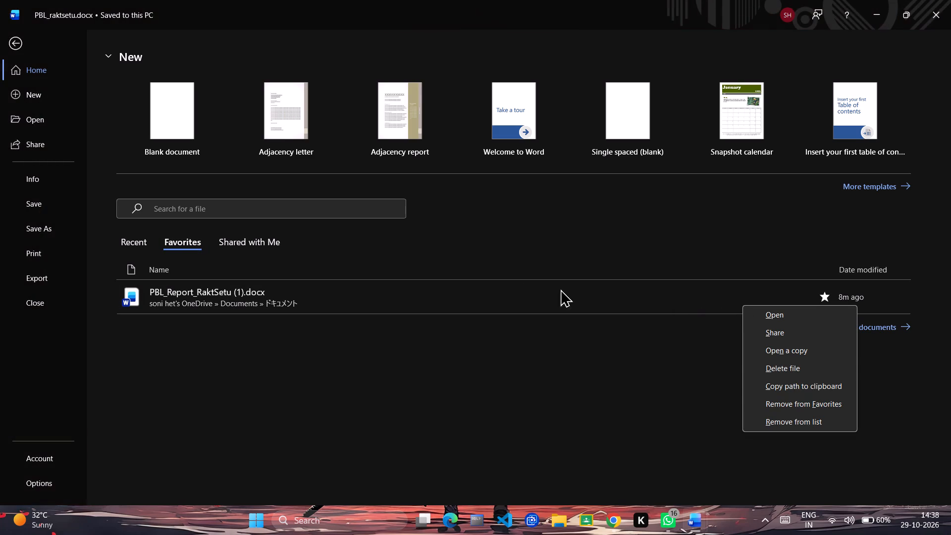
click(141, 241)
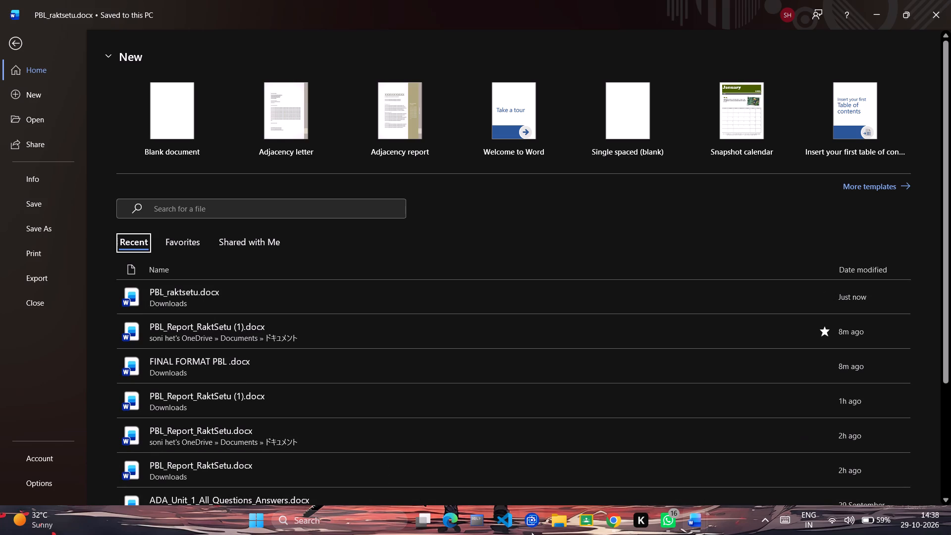
Switch to File Explorer, open PBL_raktsetu.docx from the Downloads folder, and return to that folder.
key(alt+Tab)
key(alt+Tab)
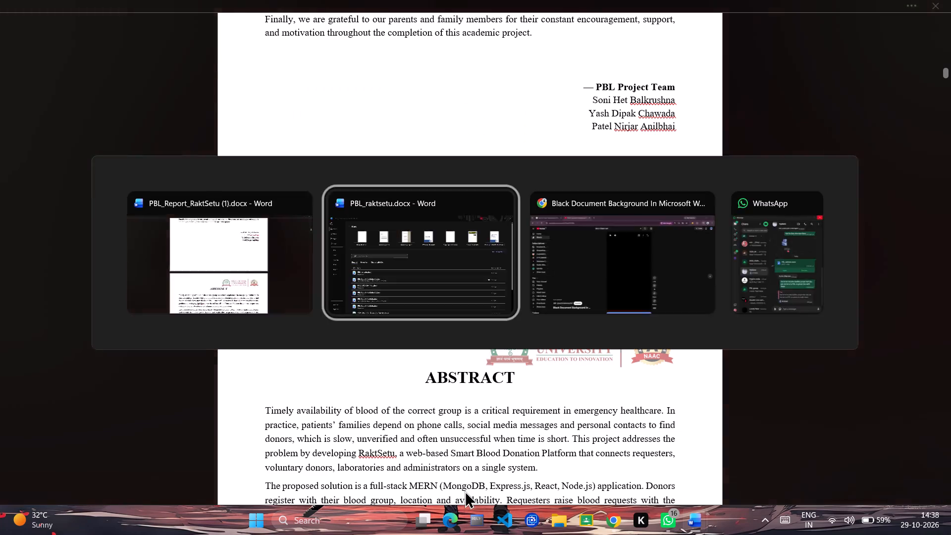
click(550, 520)
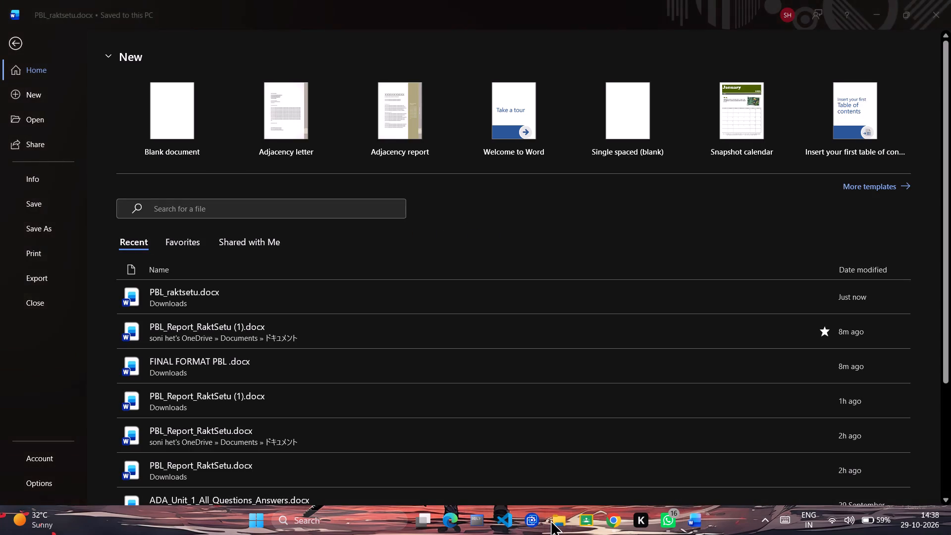
click(54, 249)
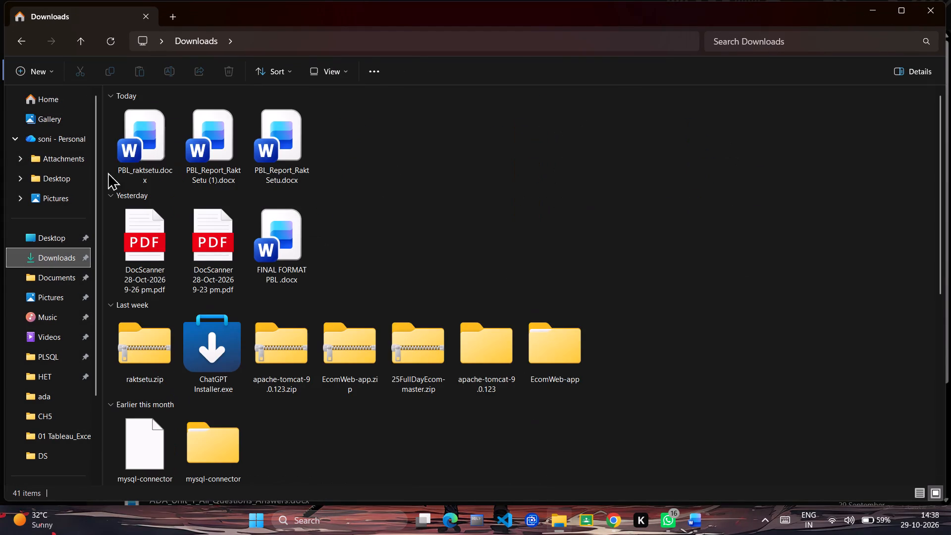
double_click(129, 147)
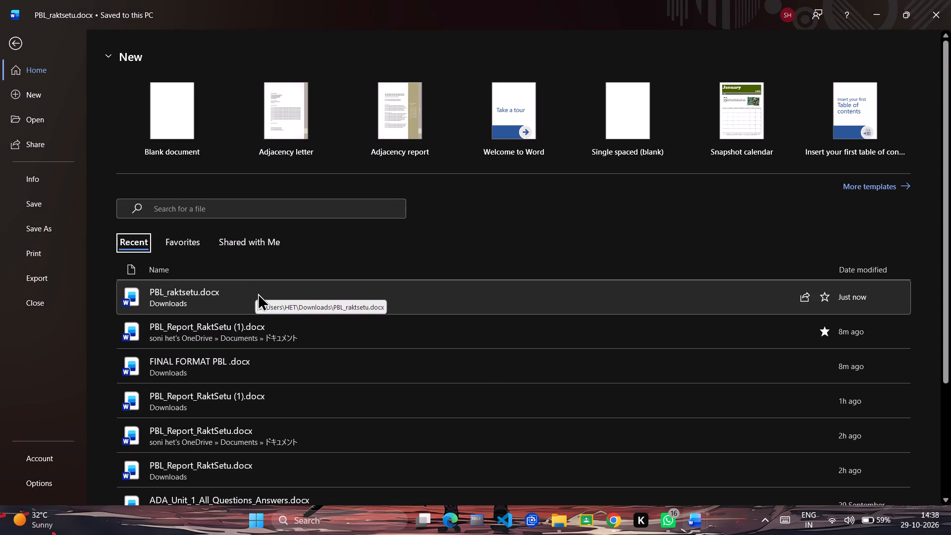
key(alt+Tab)
key(alt+Tab)
key(alt+Tab)
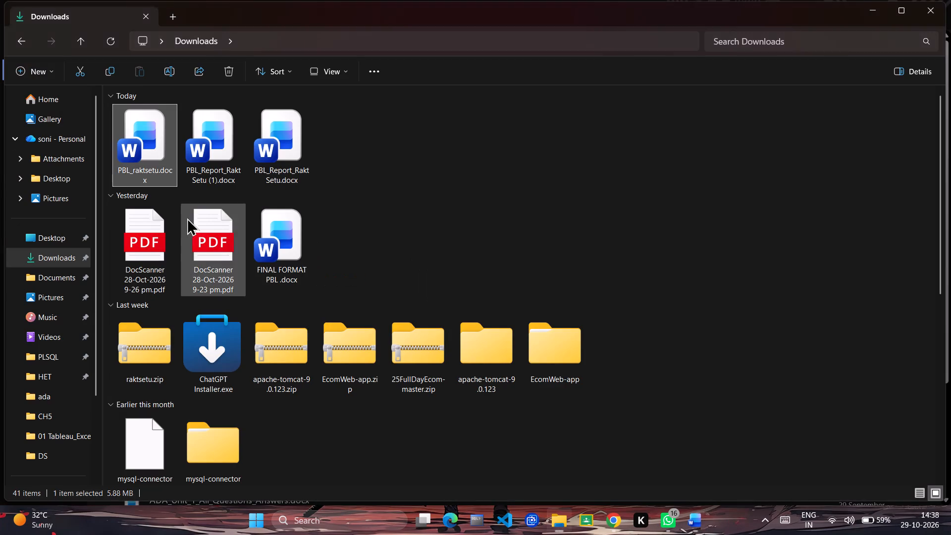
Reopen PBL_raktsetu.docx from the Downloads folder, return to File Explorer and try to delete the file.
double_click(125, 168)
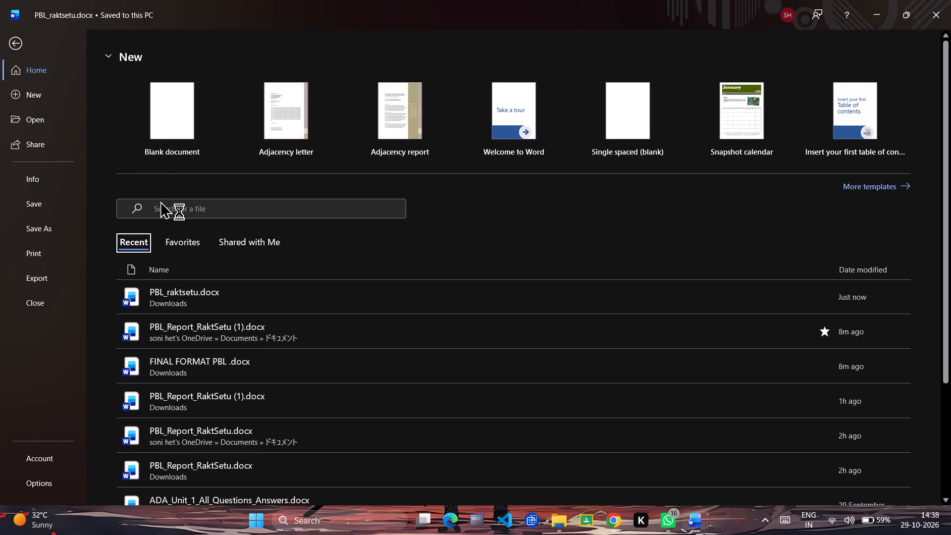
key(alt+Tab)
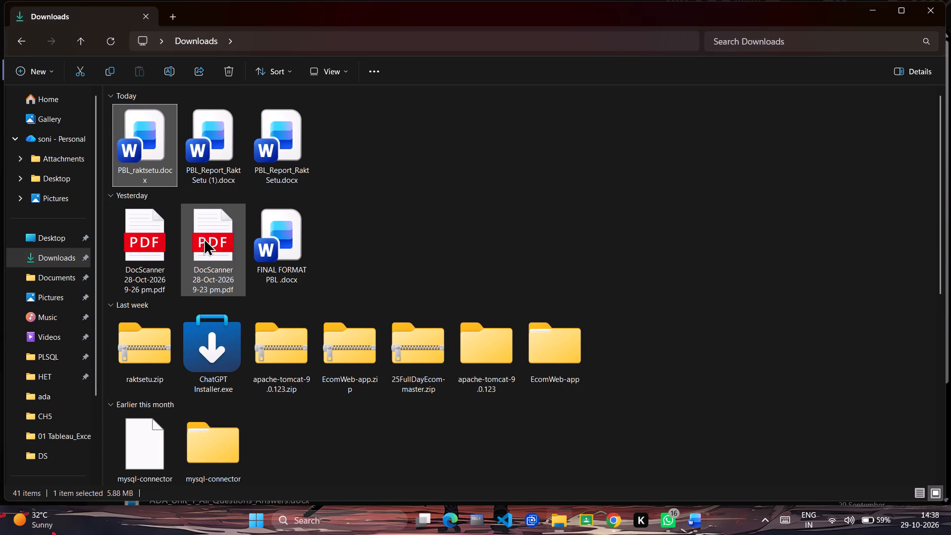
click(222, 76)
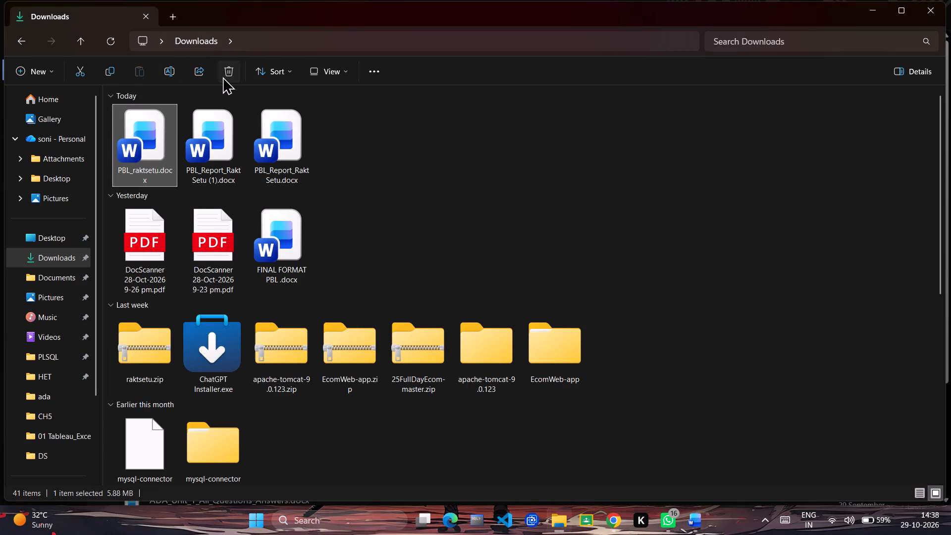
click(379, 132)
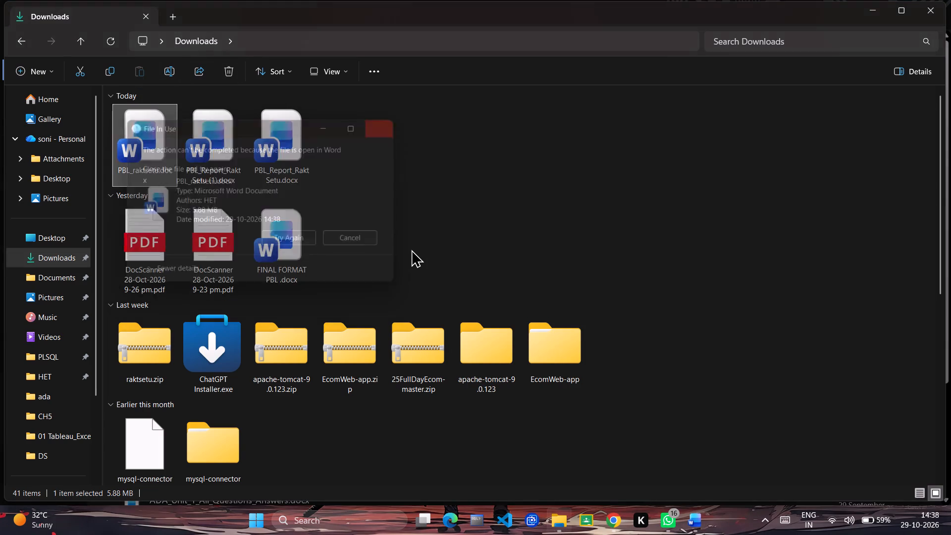
Close PBL_raktsetu.docx in Word and delete the file from the Downloads folder in File Explorer.
key(alt+Tab)
key(alt+F4)
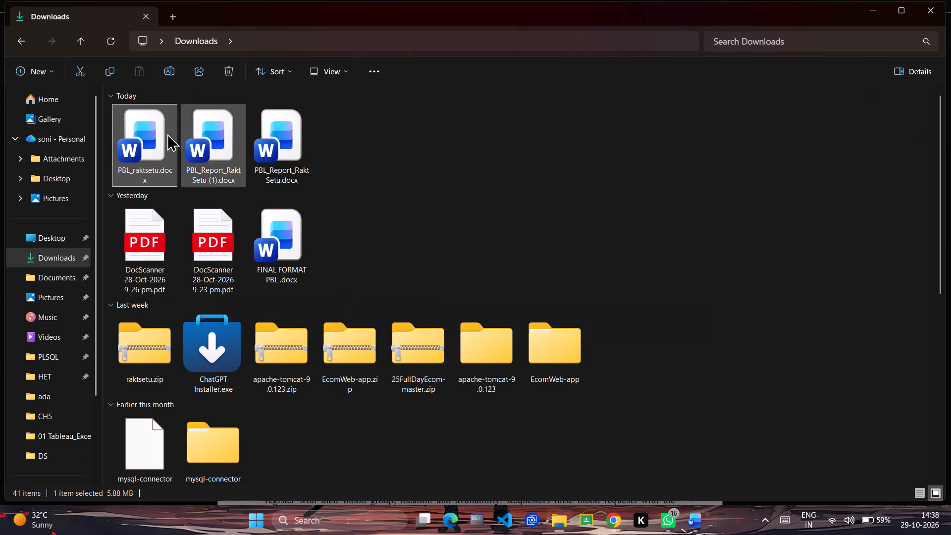
click(229, 70)
Switch to PBL_Report_RaktSetu (1).docx in Word, reveal the ribbon, and open the Quick Access Toolbar customization options.
key(alt+Tab)
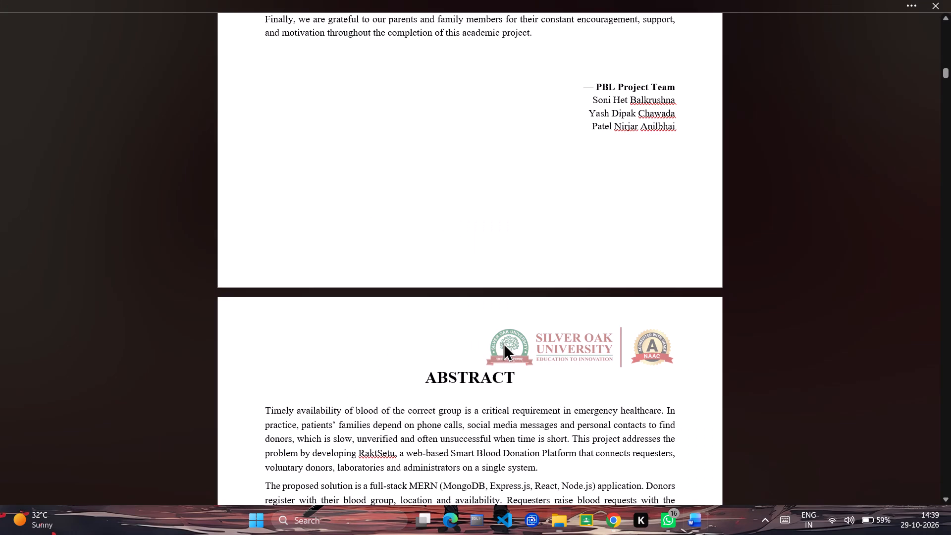
scroll(469, 350, up, 11)
click(168, 0)
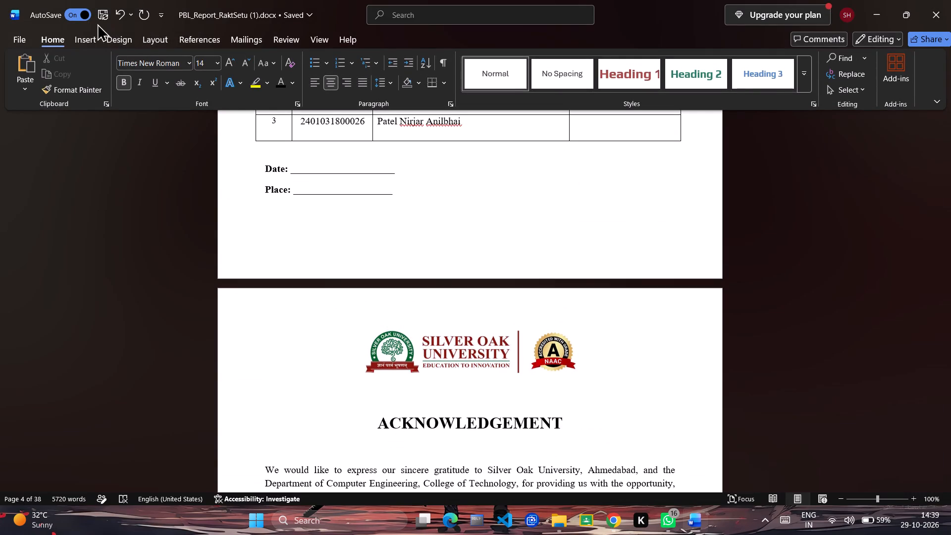
click(157, 21)
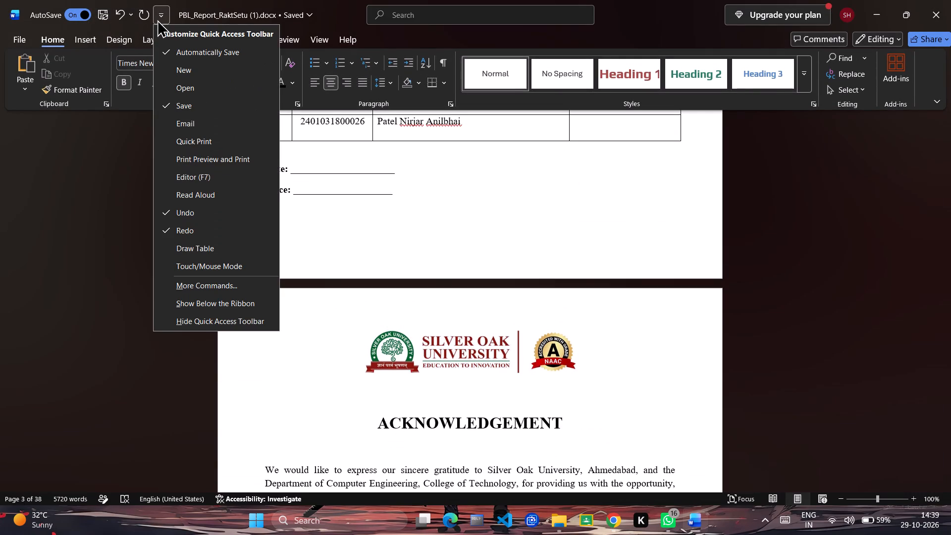
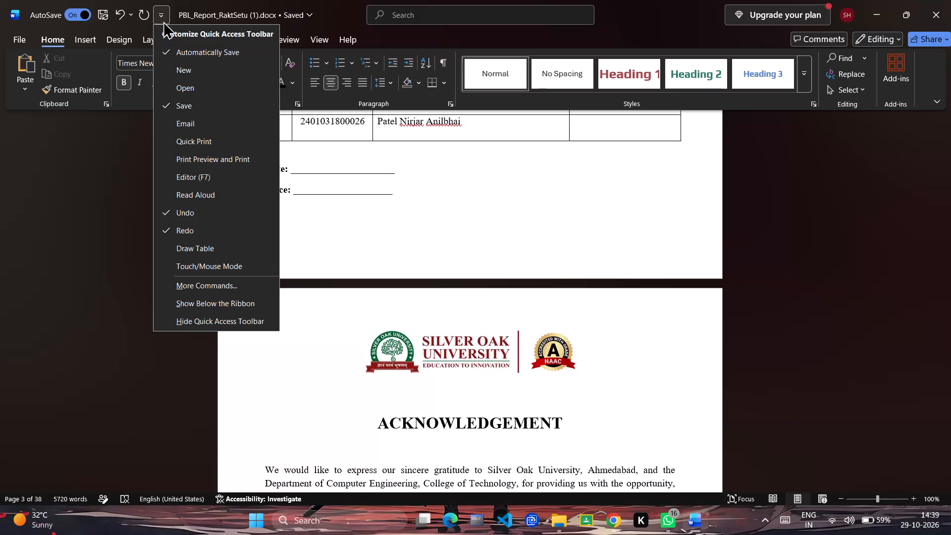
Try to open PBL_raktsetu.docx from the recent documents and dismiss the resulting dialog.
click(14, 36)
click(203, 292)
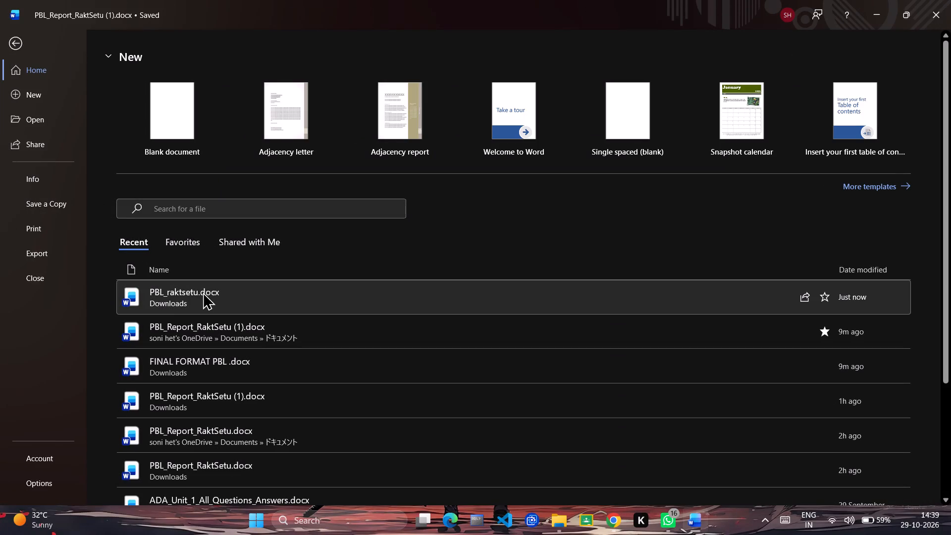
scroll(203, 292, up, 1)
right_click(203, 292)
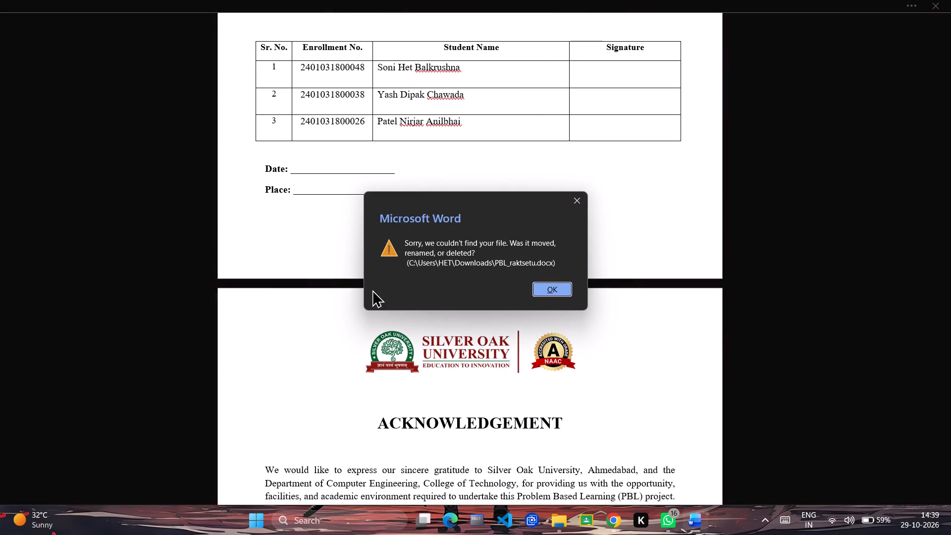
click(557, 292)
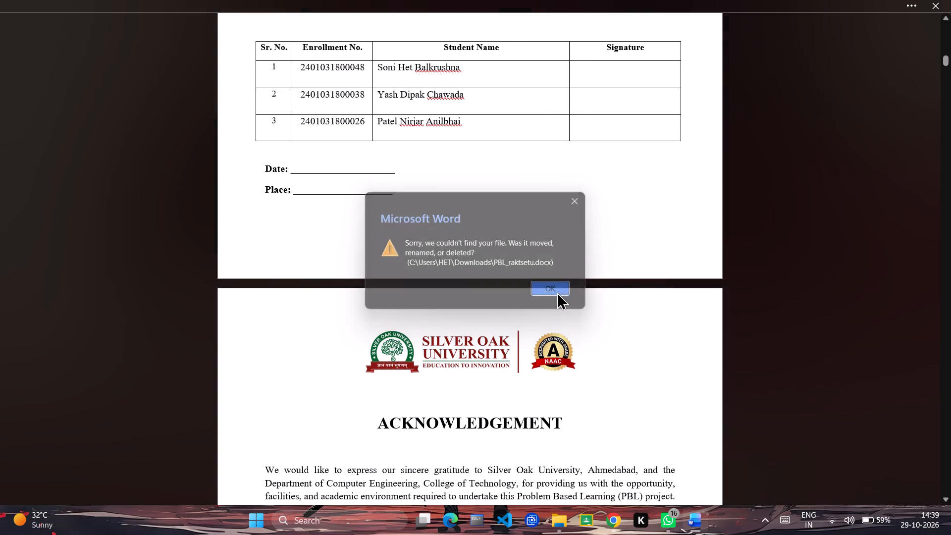
Go back to the report's cover page and close the open PBL_Report_RaktSetu (1).docx document.
scroll(498, 285, up, 20)
scroll(487, 284, up, 8)
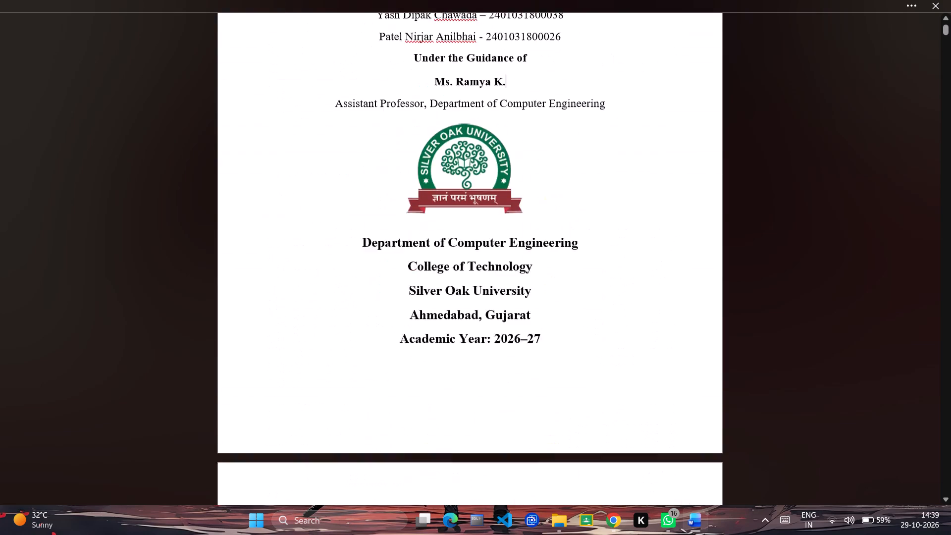
scroll(487, 284, up, 8)
click(928, 0)
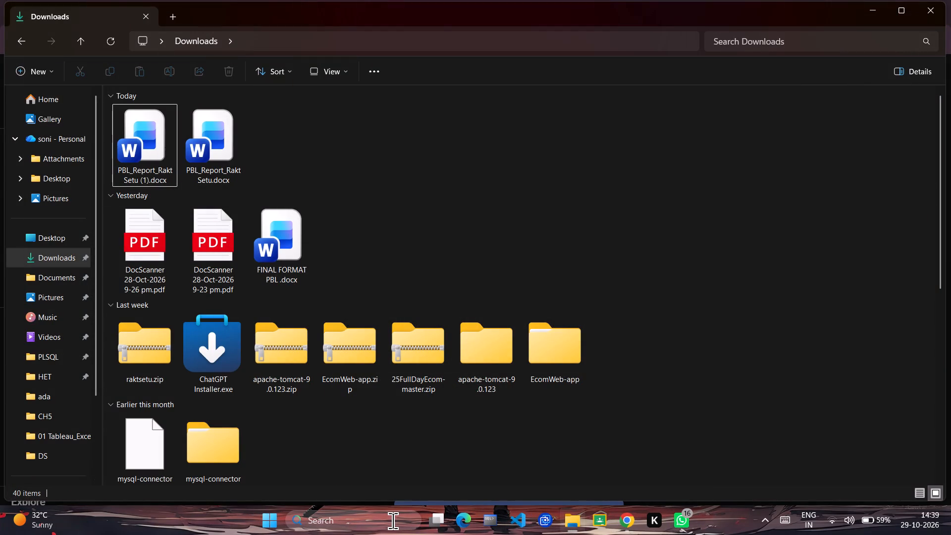
Search Windows for "doc" and launch Word from the results.
click(393, 521)
text(doc)
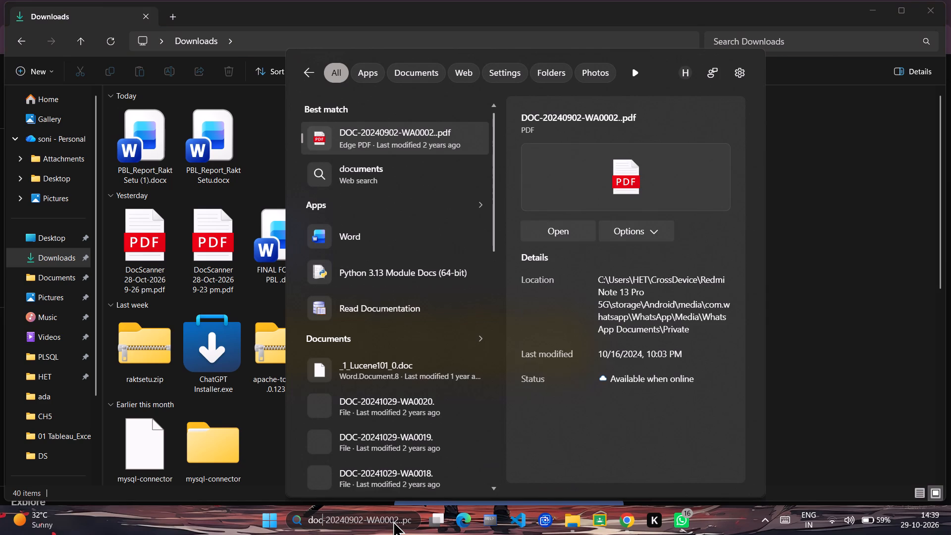
key(Down)
key(Down)
key(Down)
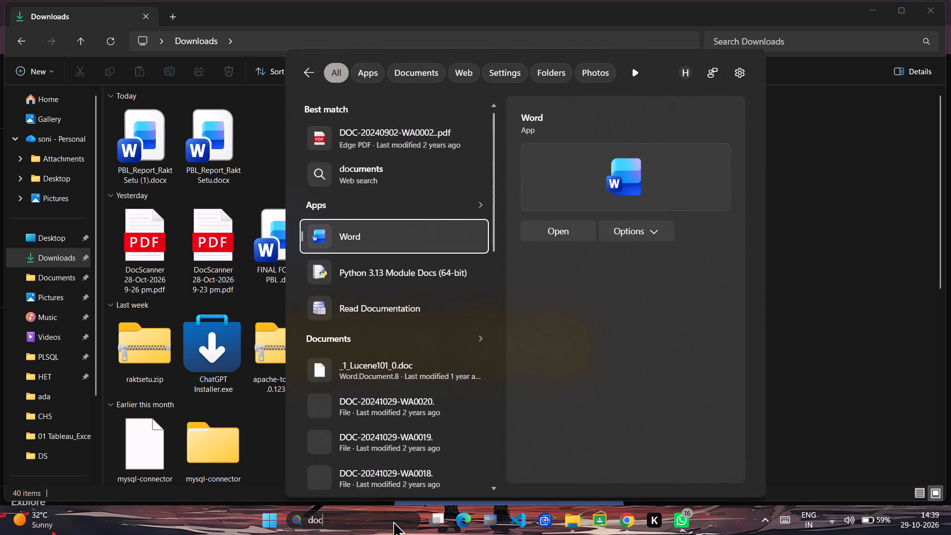
key(Return)
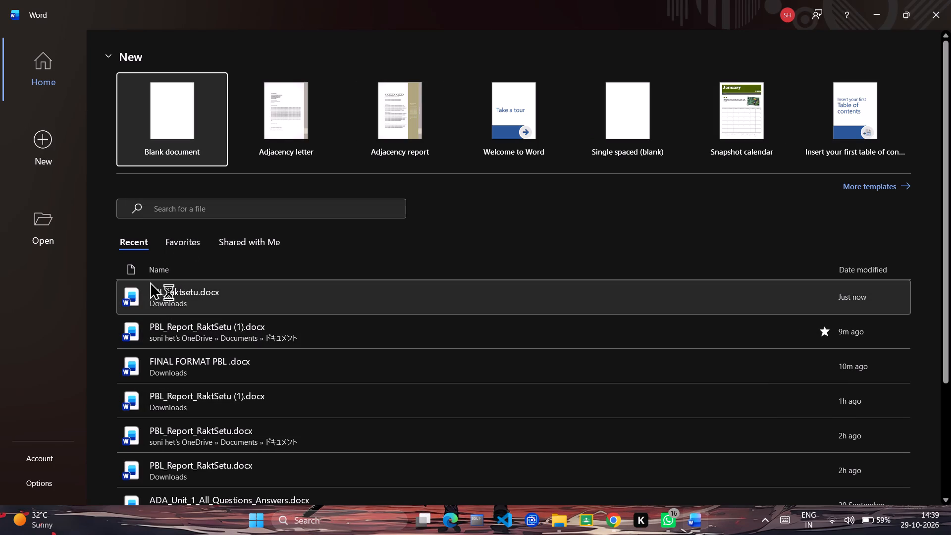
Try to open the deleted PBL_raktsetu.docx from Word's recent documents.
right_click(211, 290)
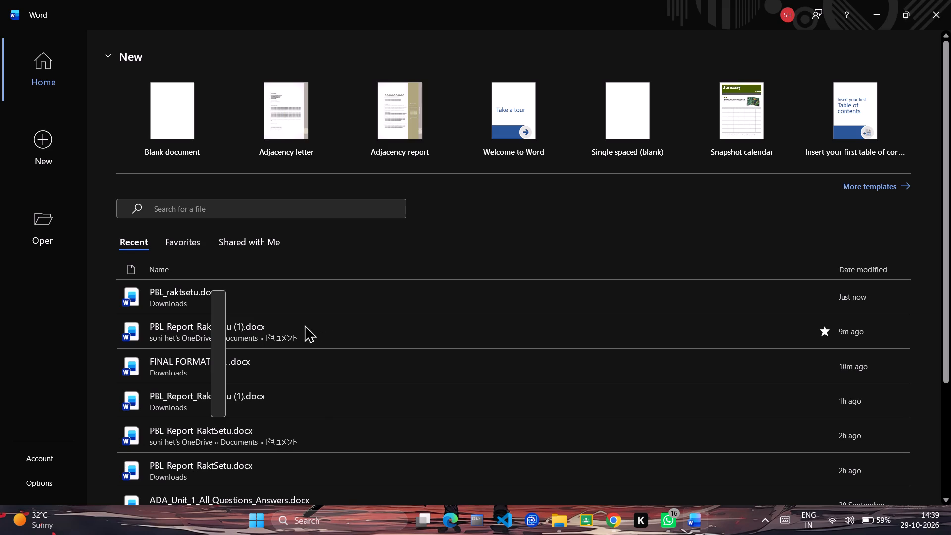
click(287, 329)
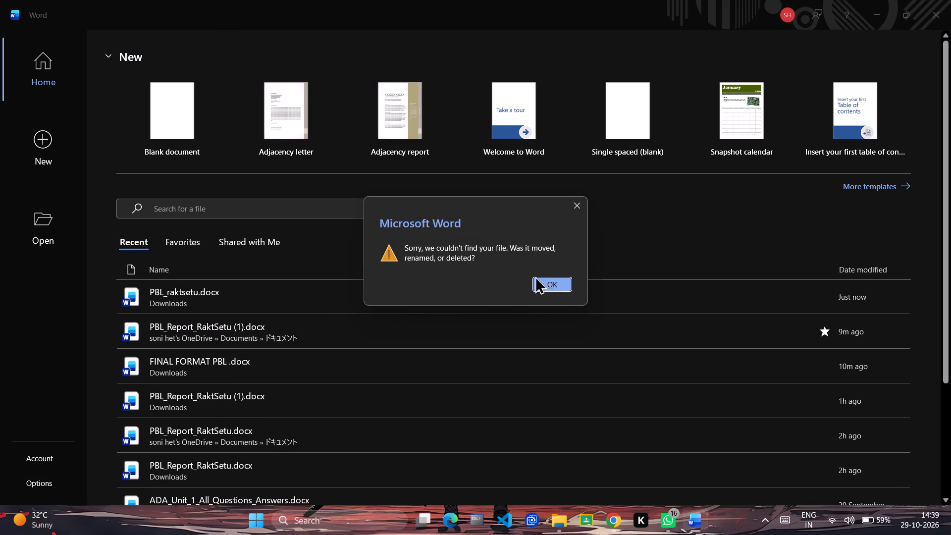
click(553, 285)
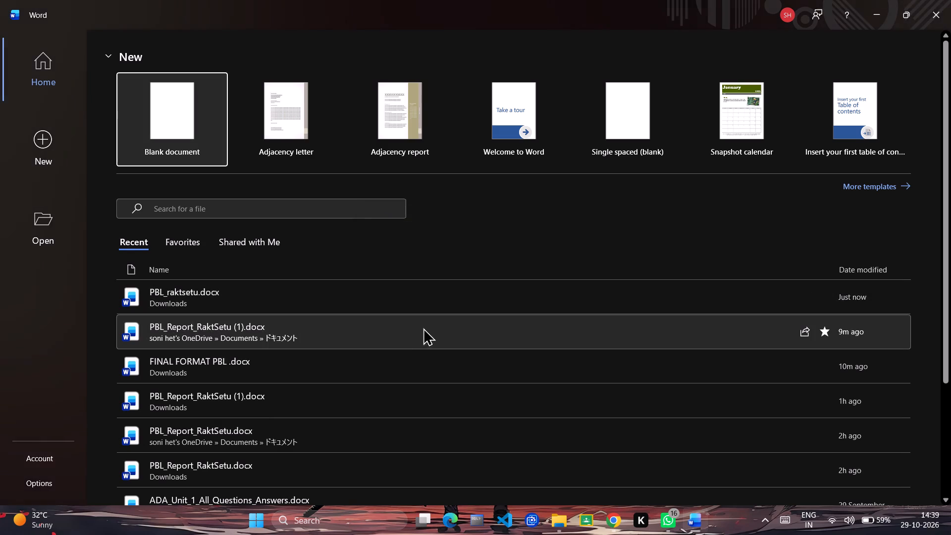
Open the OneDrive copy of PBL_Report_RaktSetu (1).docx, review its pages from the cover through the keywords, and close it.
click(397, 336)
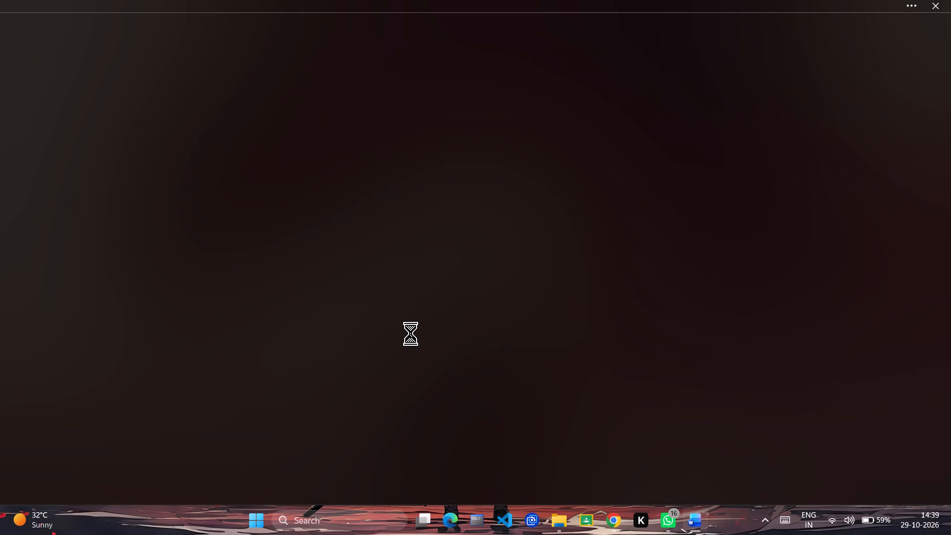
scroll(443, 326, down, 6)
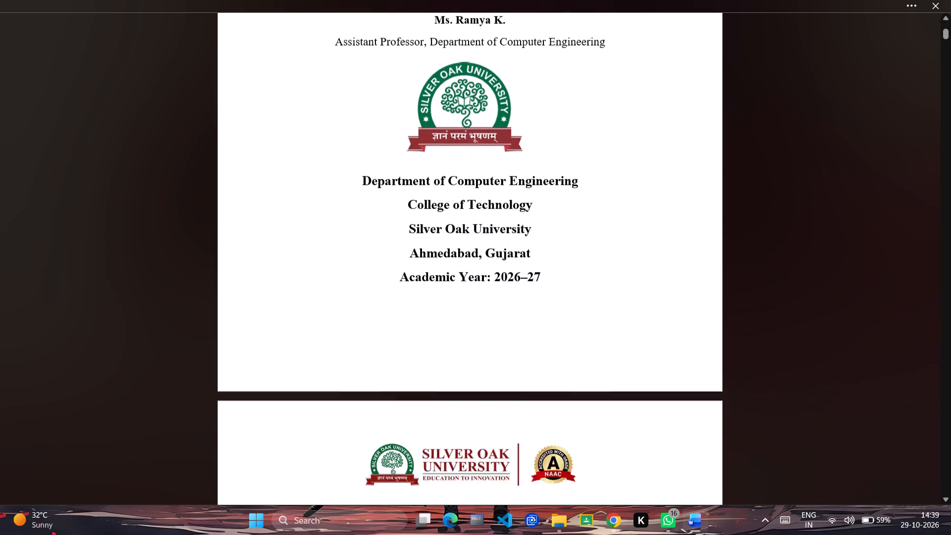
scroll(444, 326, down, 11)
scroll(459, 331, up, 2)
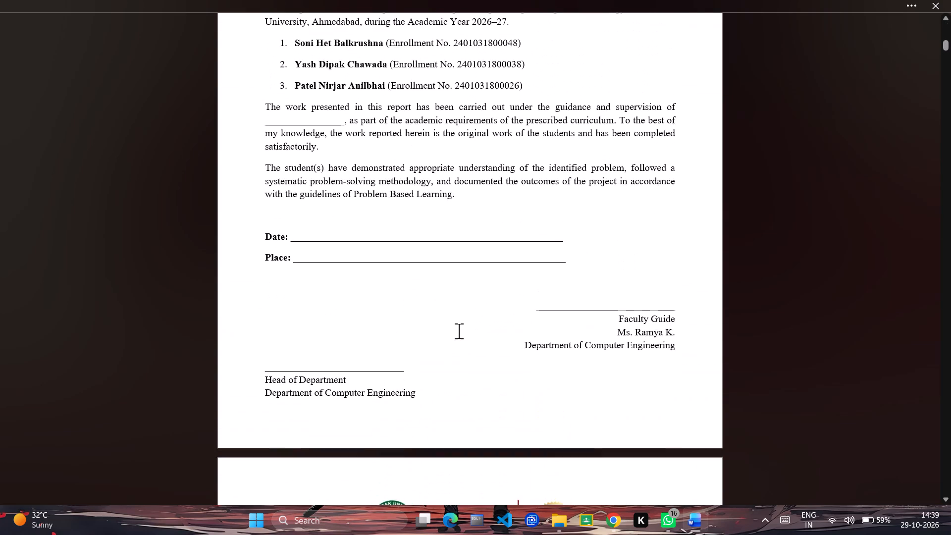
scroll(459, 331, down, 20)
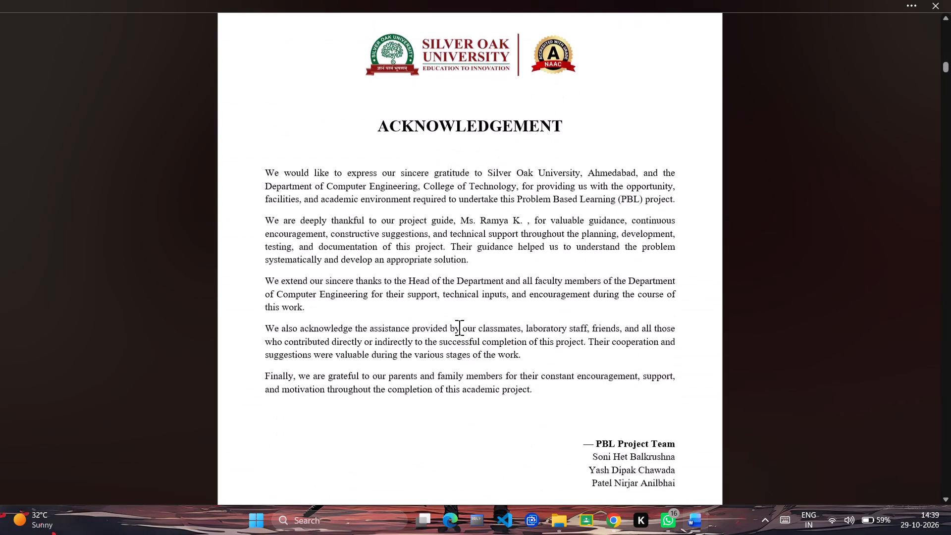
scroll(459, 327, down, 19)
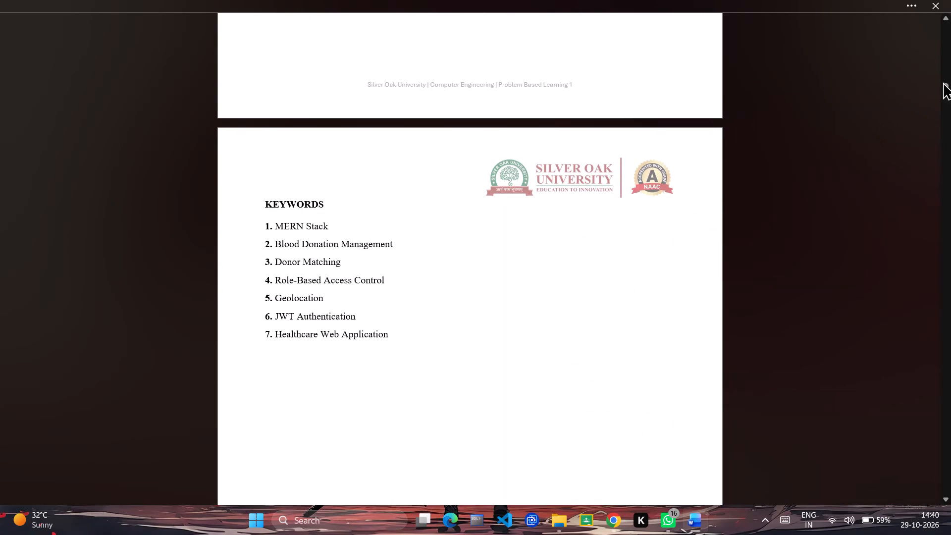
drag(947, 89, 950, 253)
click(945, 0)
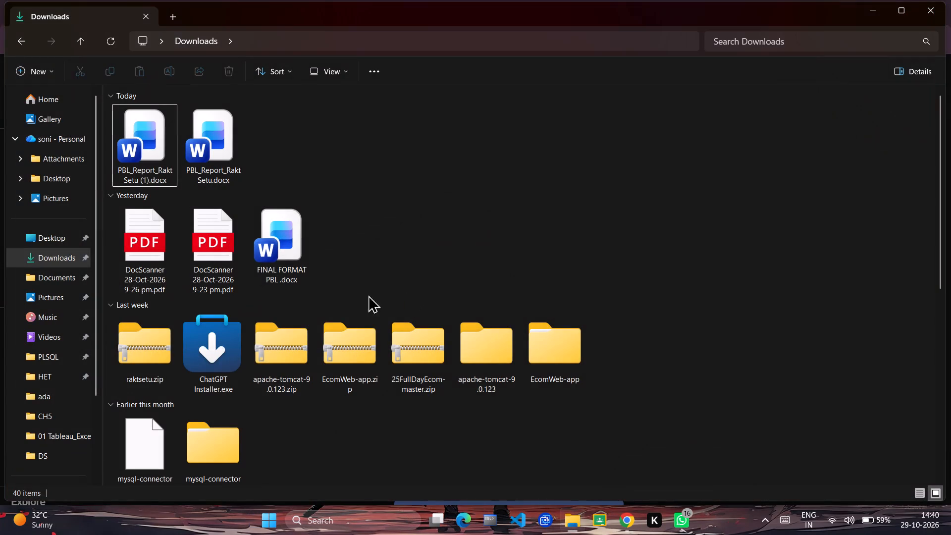
Open PBL_Report_RaktSetu (1).docx from the Downloads folder, check its cover page for the faculty guide's name, and close it.
double_click(145, 161)
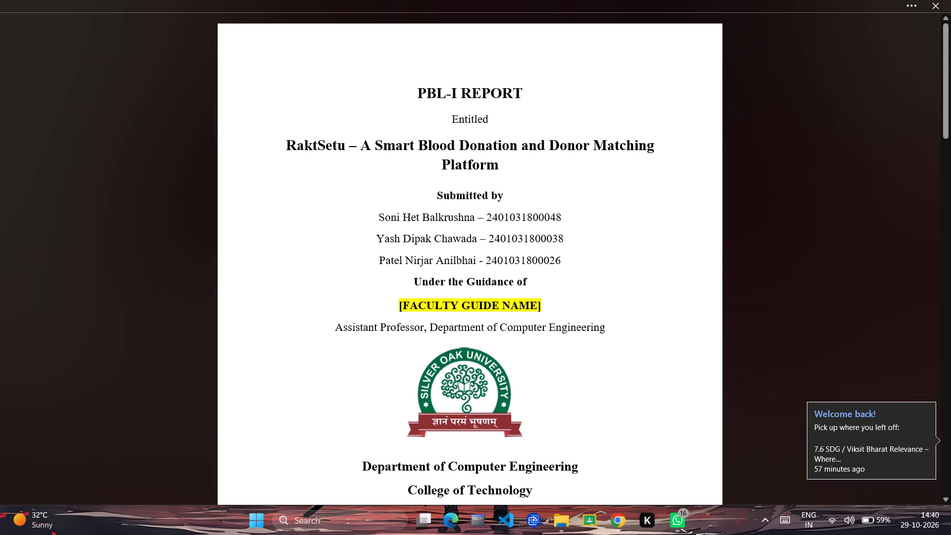
scroll(575, 266, down, 2)
scroll(575, 266, up, 4)
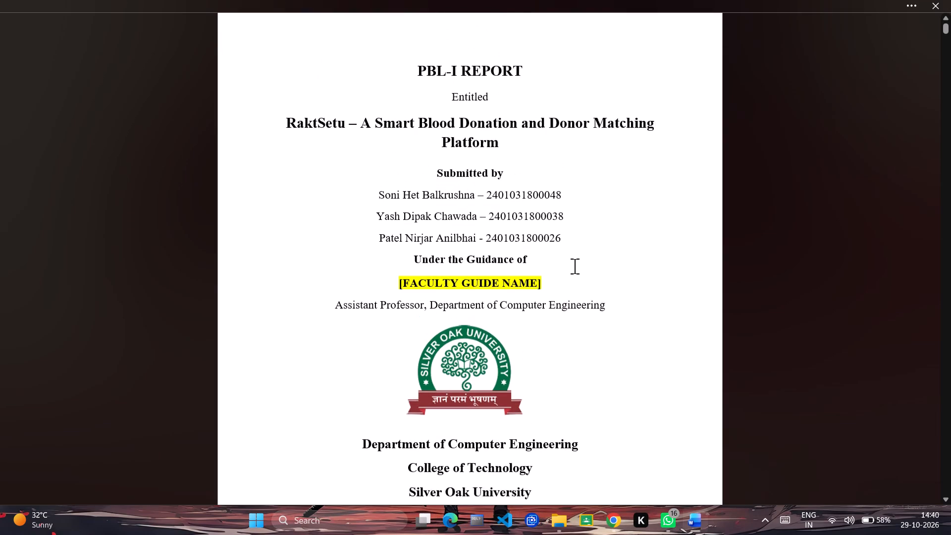
click(950, 9)
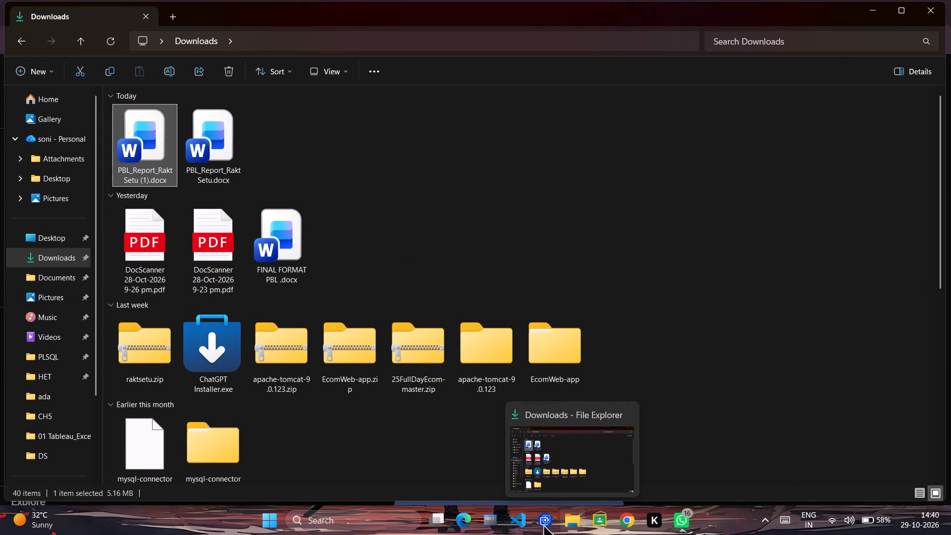
Launch Word from the recent Windows searches and reopen the Downloads copy of PBL_Report_RaktSetu (1).docx.
click(389, 522)
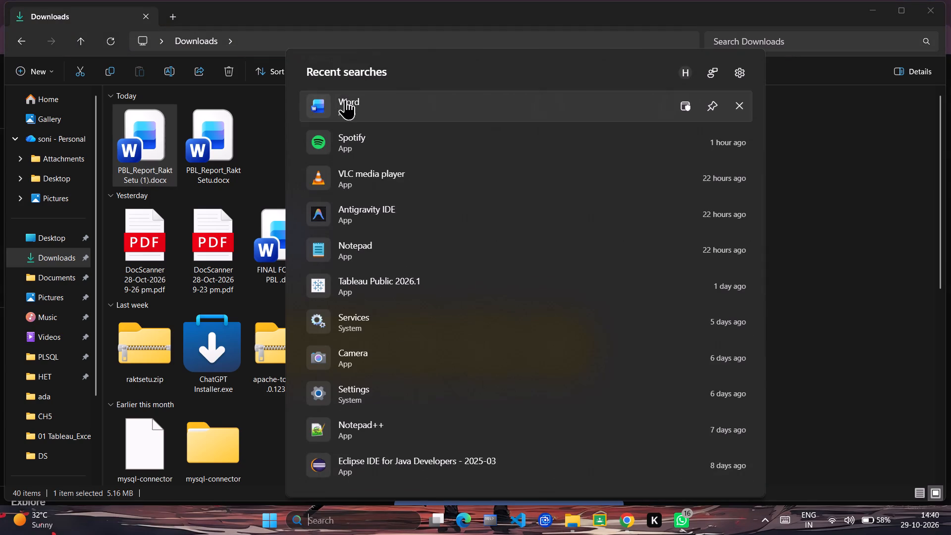
click(345, 99)
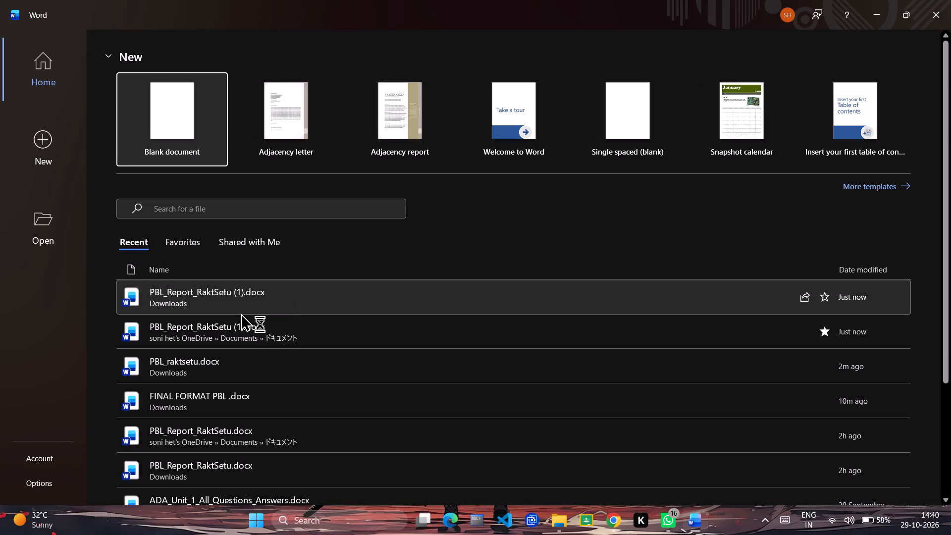
click(280, 296)
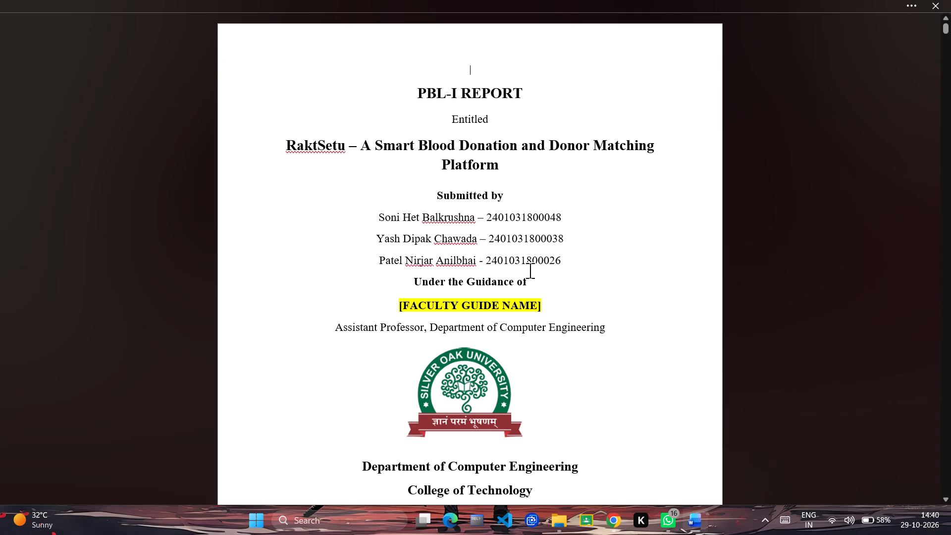
Replace the highlighted [FACULTY GUIDE NAME] placeholder on the cover page with the guide's title and name, and save the document.
drag(543, 302, 397, 300)
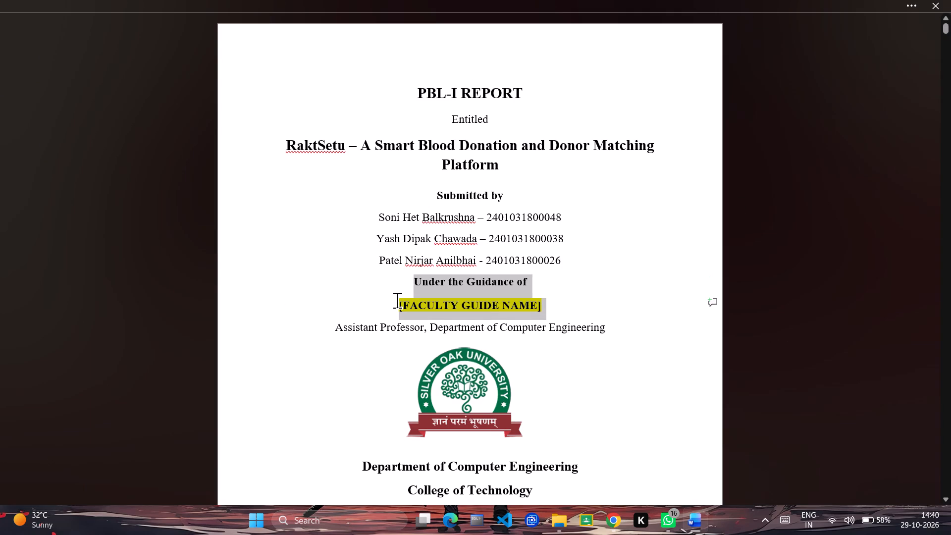
drag(397, 300, 397, 301)
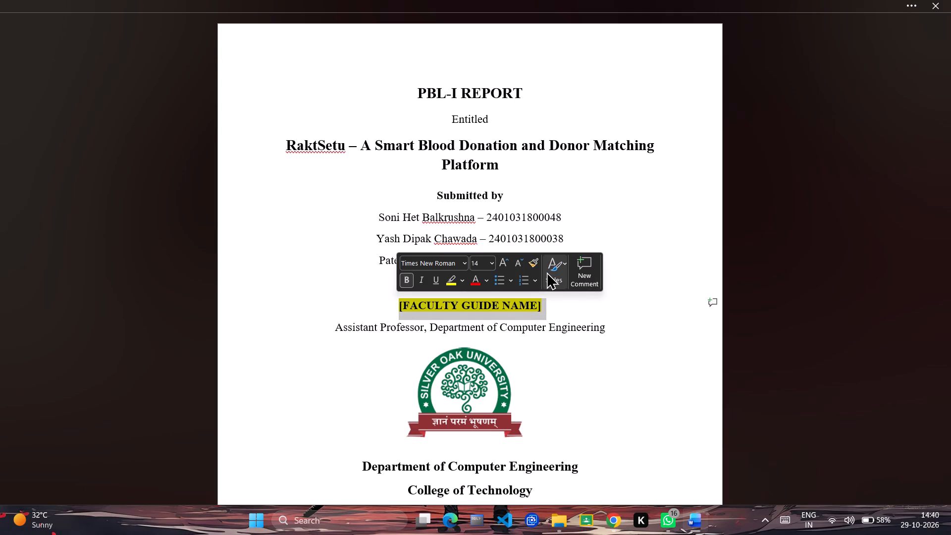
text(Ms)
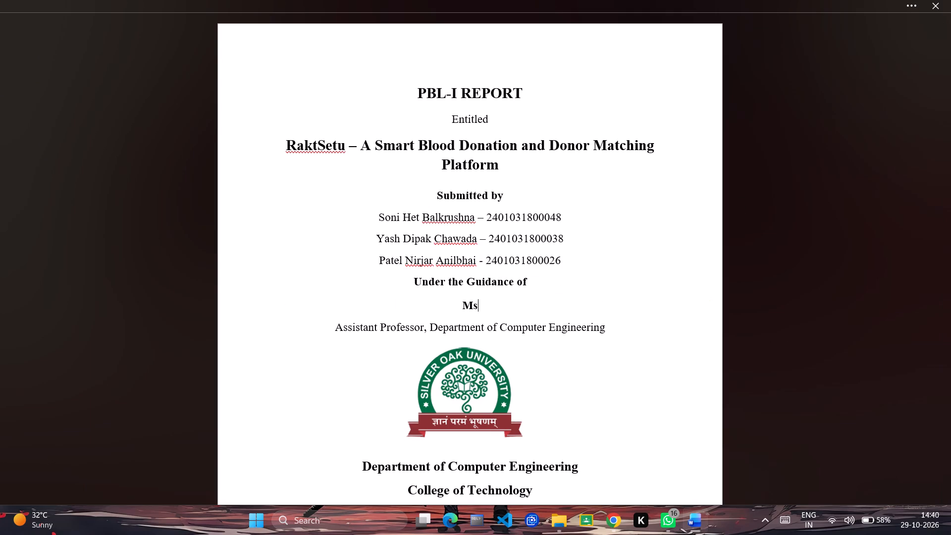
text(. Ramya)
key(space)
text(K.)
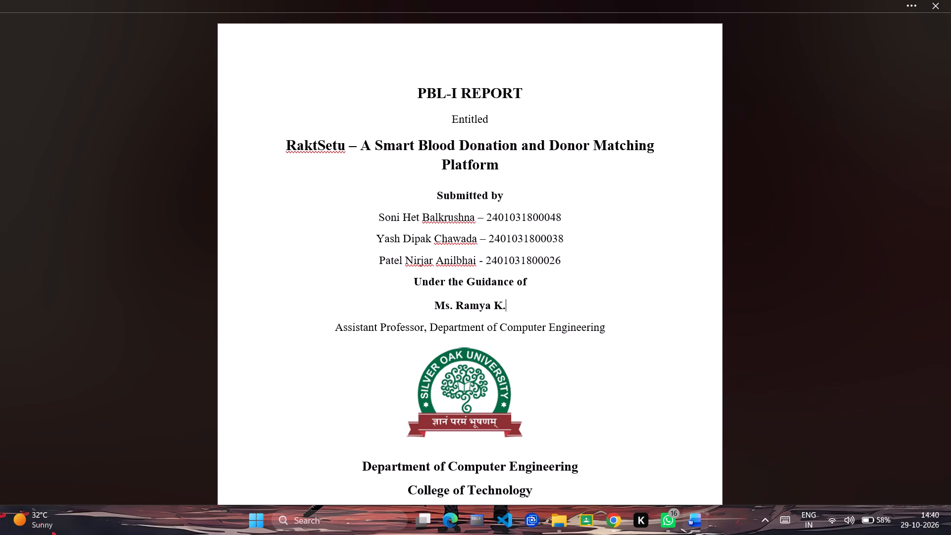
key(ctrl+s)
click(59, 59)
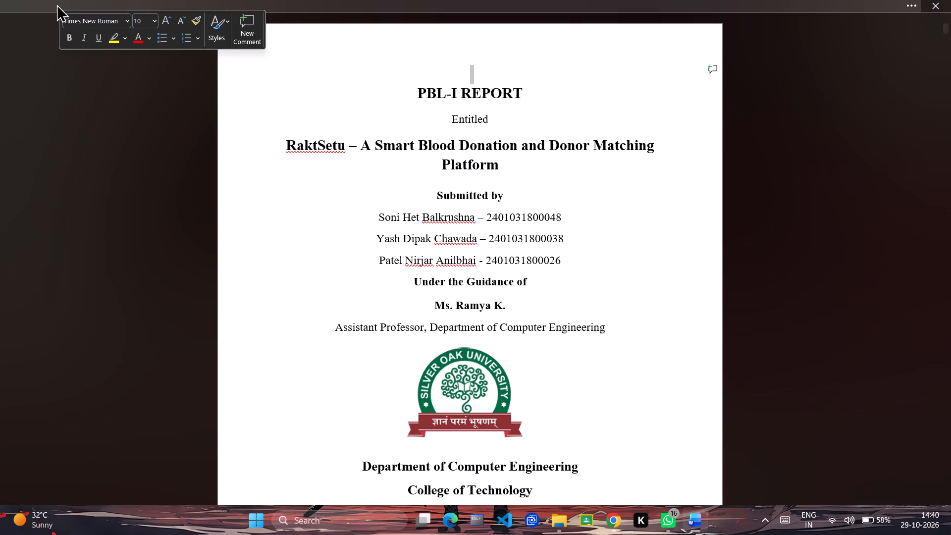
click(56, 4)
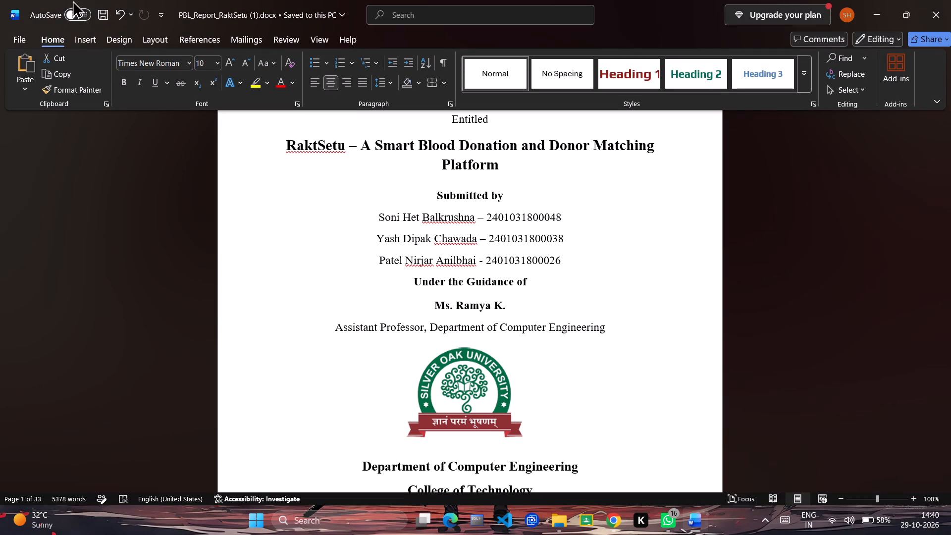
click(101, 11)
click(102, 19)
Upload a copy of the saved report from its file name and location details to OneDrive - Personal.
click(335, 15)
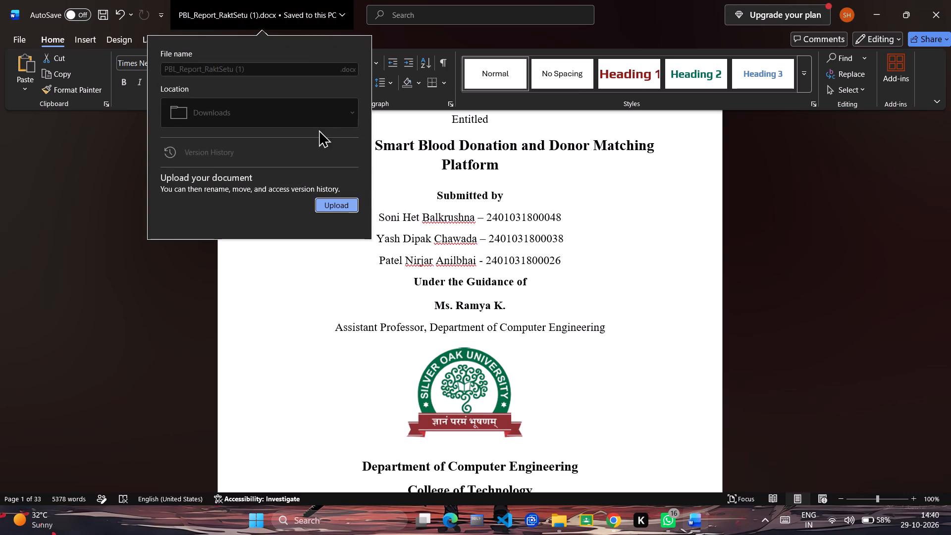
click(315, 113)
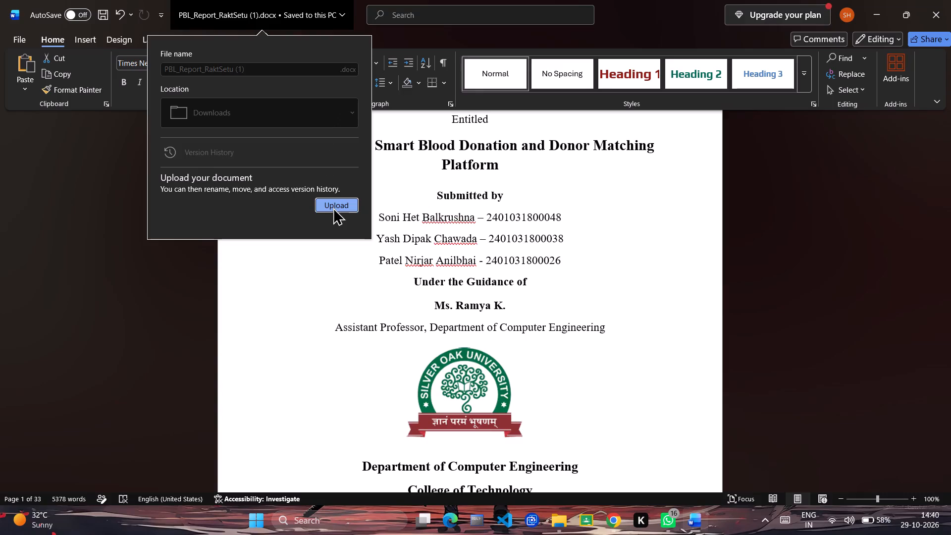
click(333, 207)
click(462, 198)
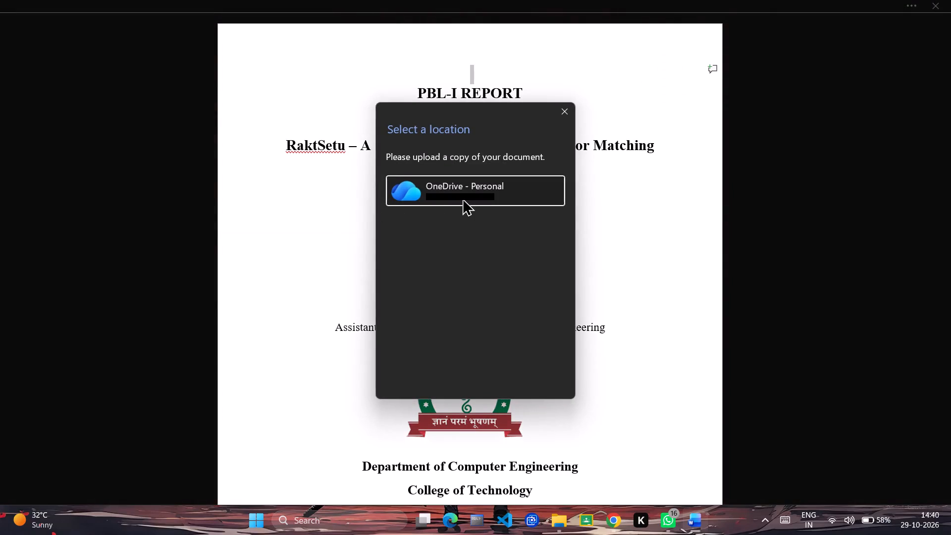
click(477, 193)
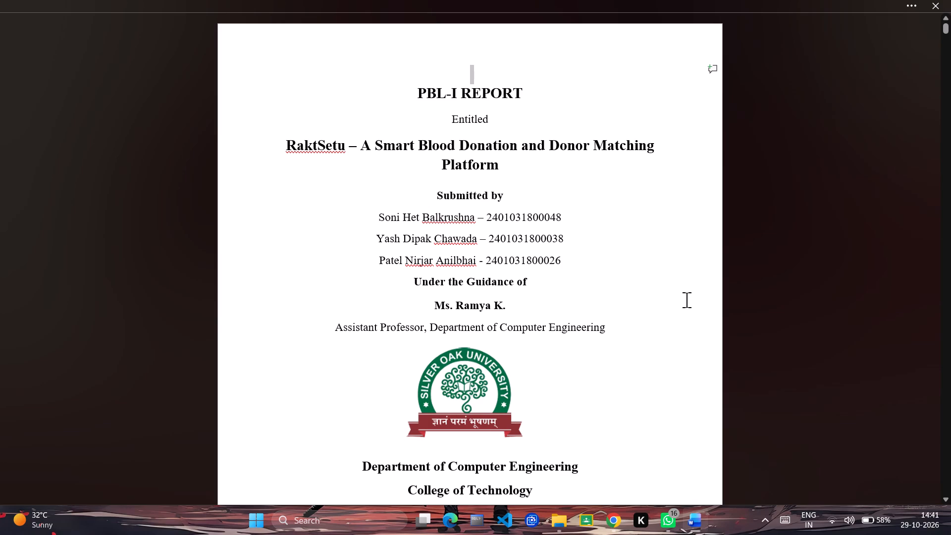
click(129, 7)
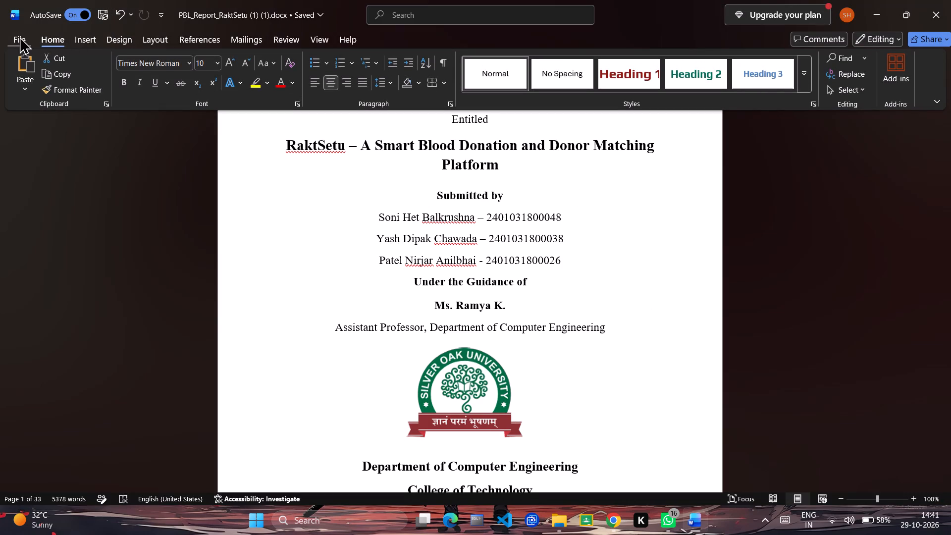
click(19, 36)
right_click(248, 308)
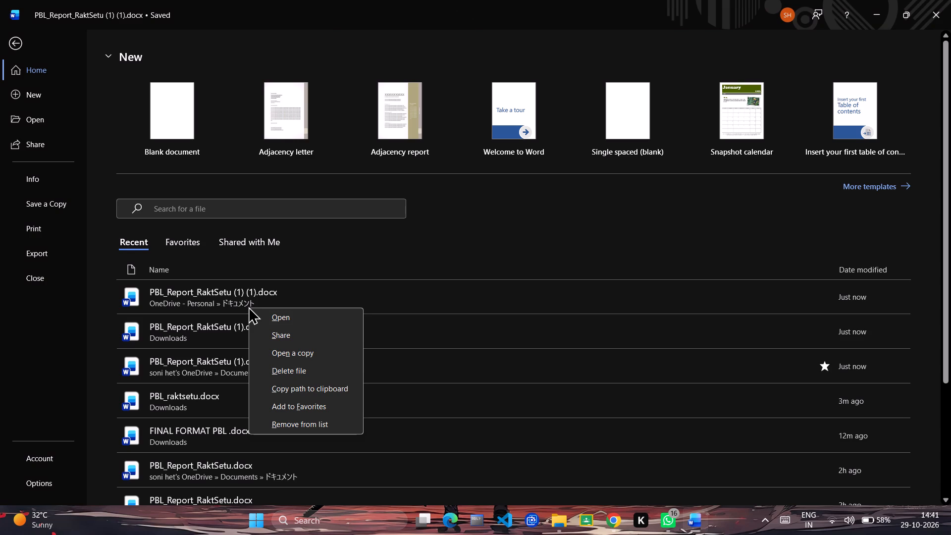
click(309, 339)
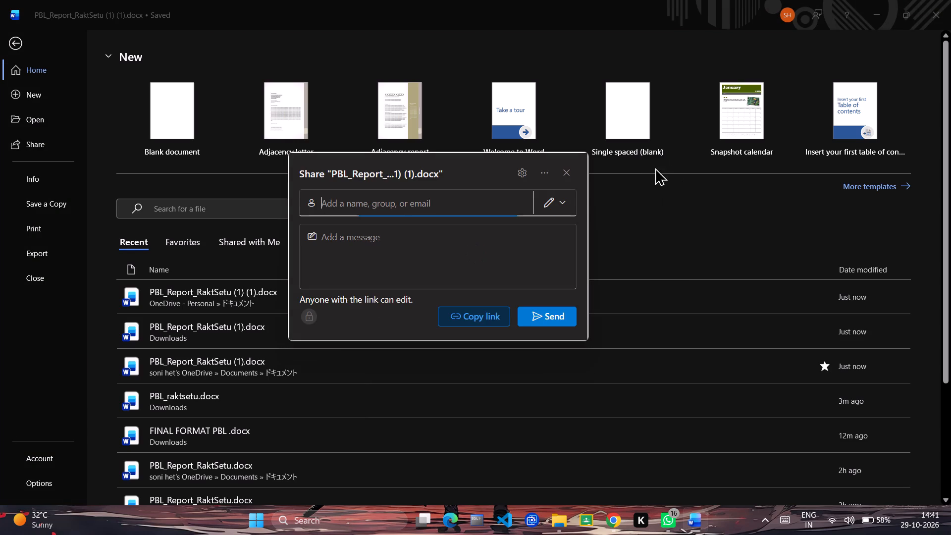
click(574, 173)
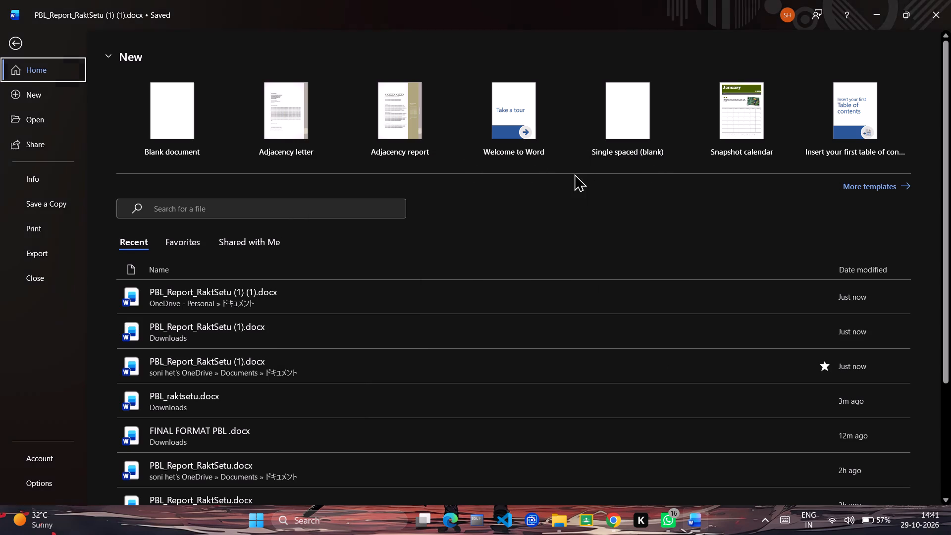
Add the uploaded PBL_Report_RaktSetu (1) (1).docx to Favorites from the recent documents.
click(243, 305)
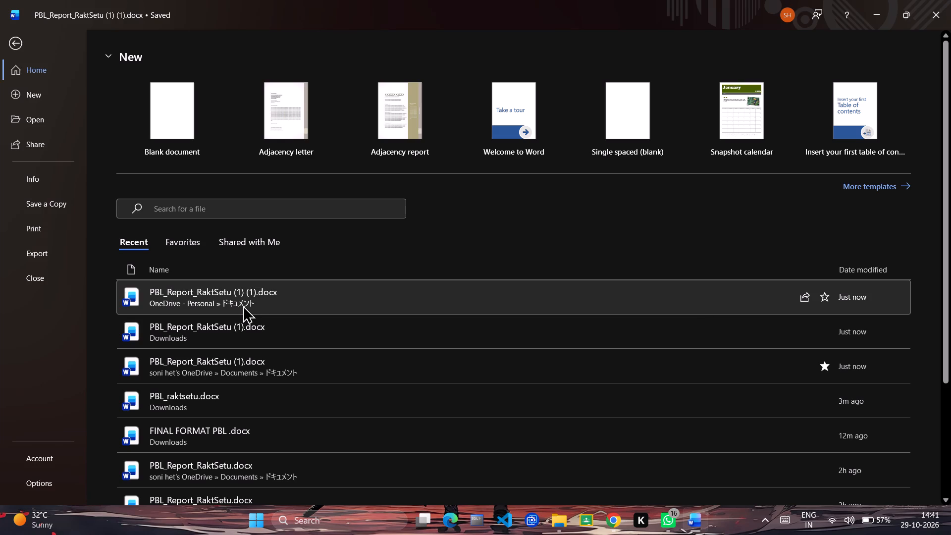
right_click(243, 305)
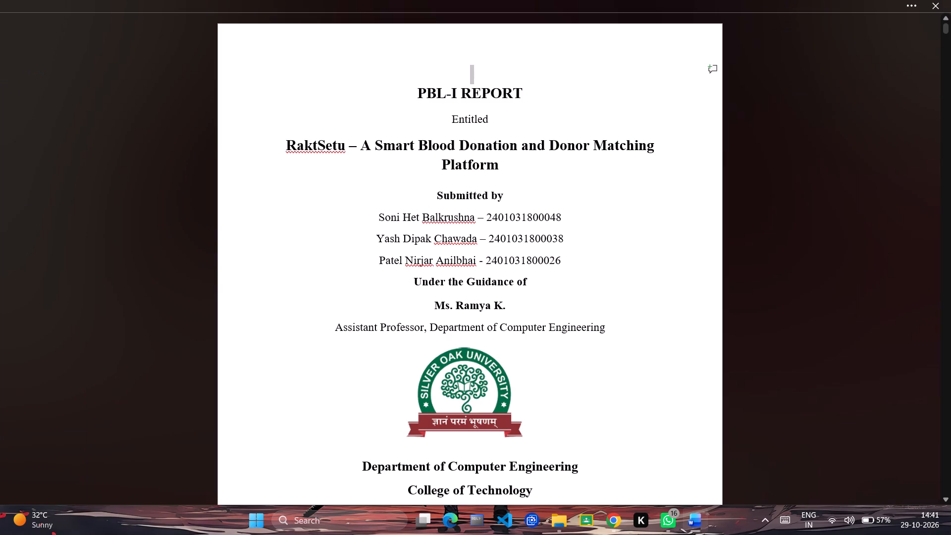
click(38, 9)
click(18, 38)
right_click(200, 284)
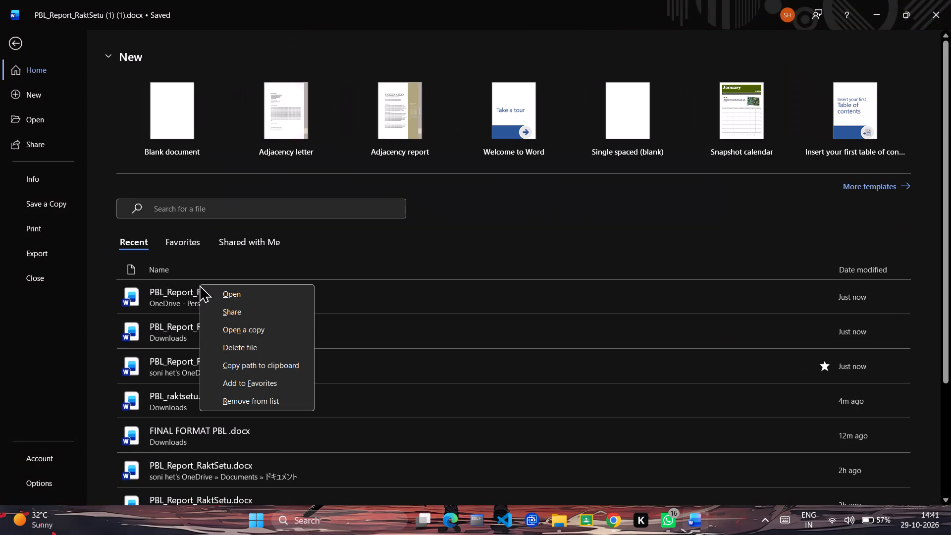
click(269, 387)
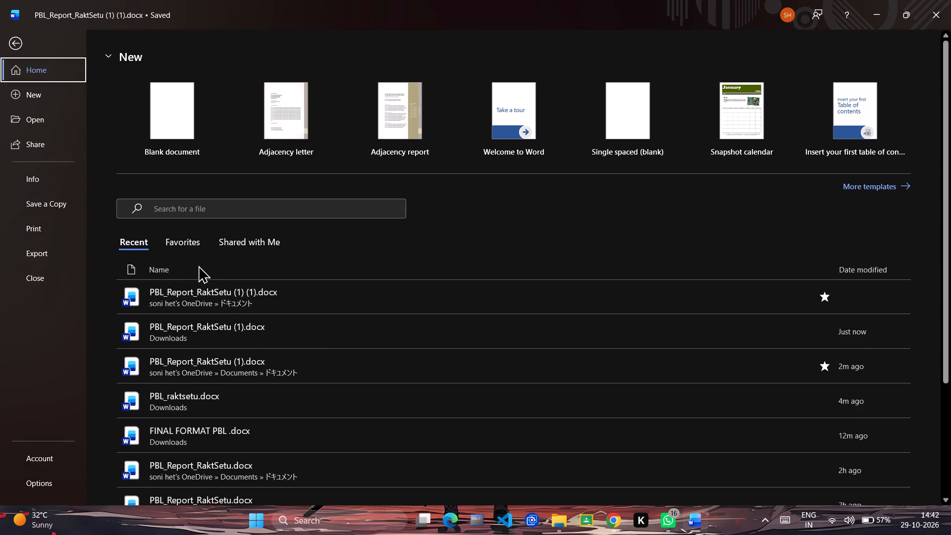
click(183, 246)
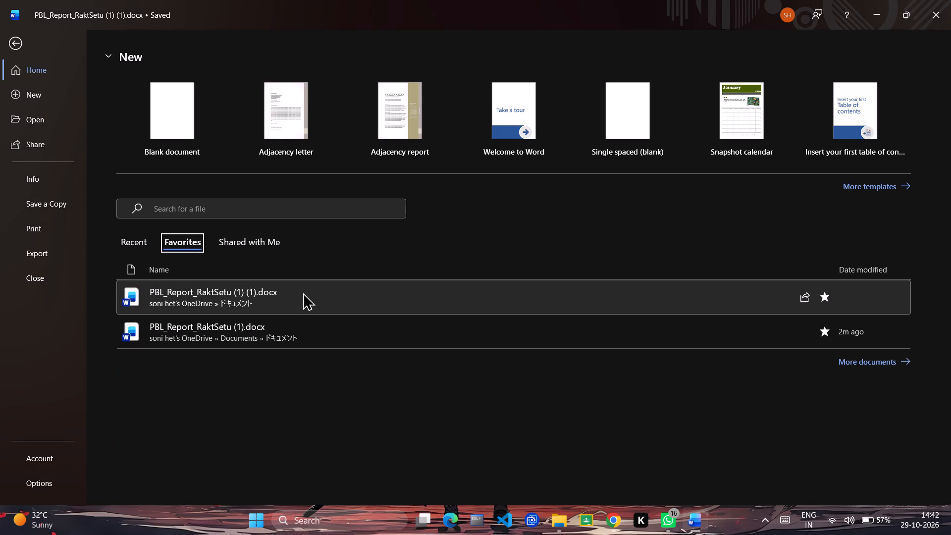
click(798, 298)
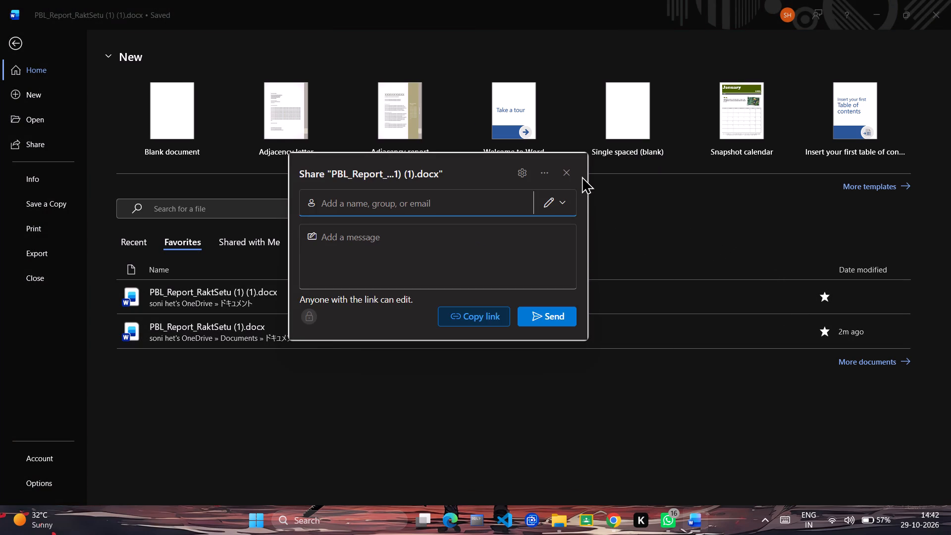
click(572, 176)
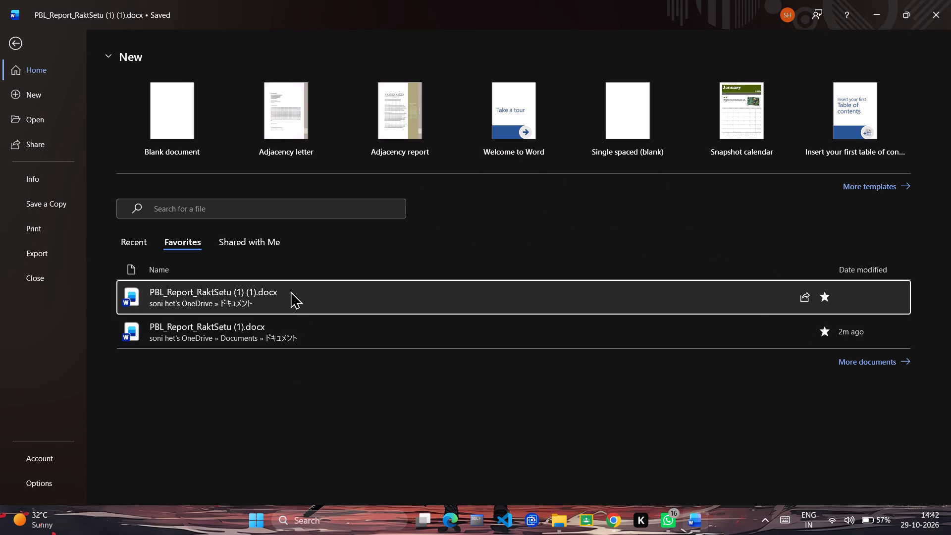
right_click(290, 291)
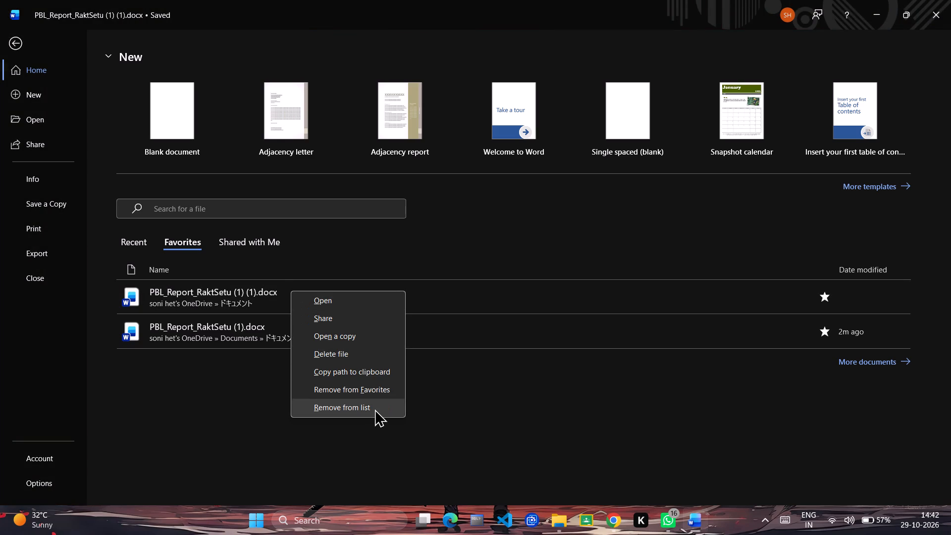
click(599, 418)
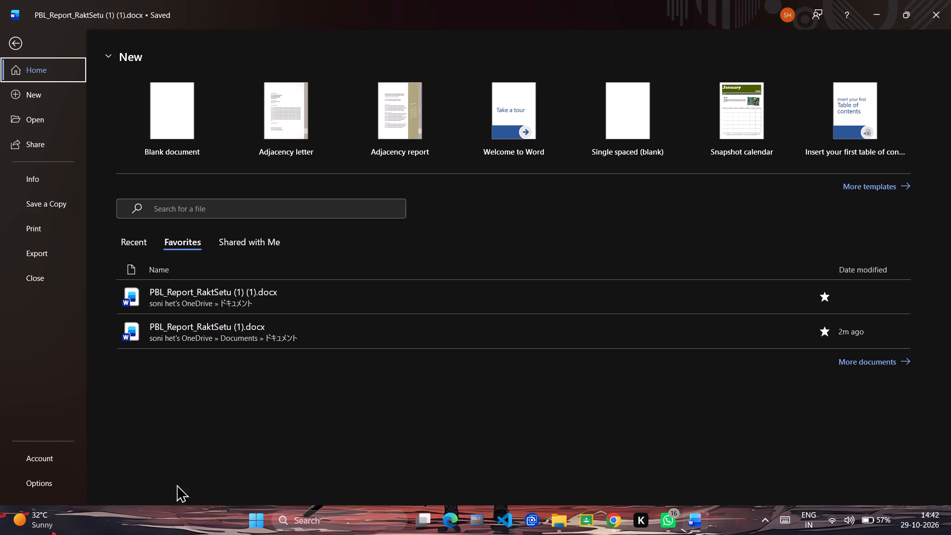
Set Word's default local file location to the OneDrive Desktop folder in the save options.
click(29, 485)
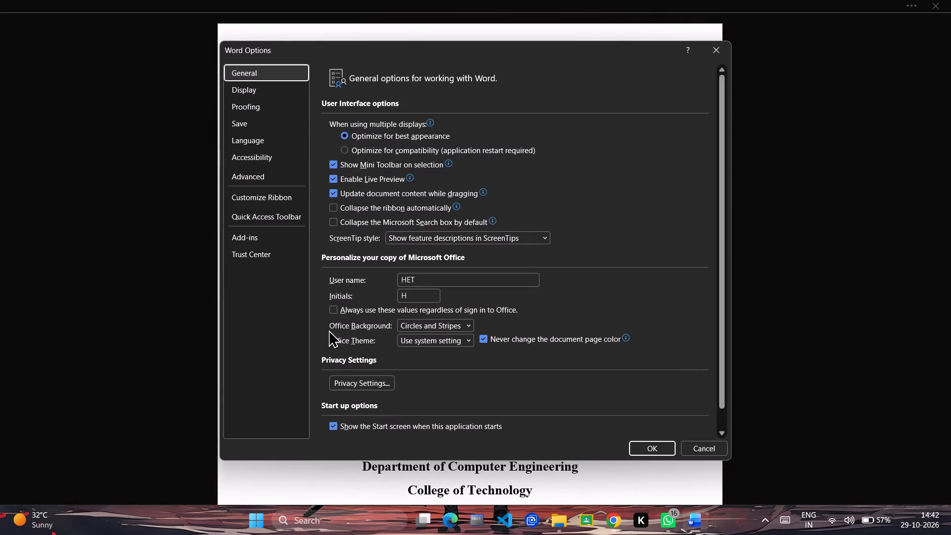
click(251, 126)
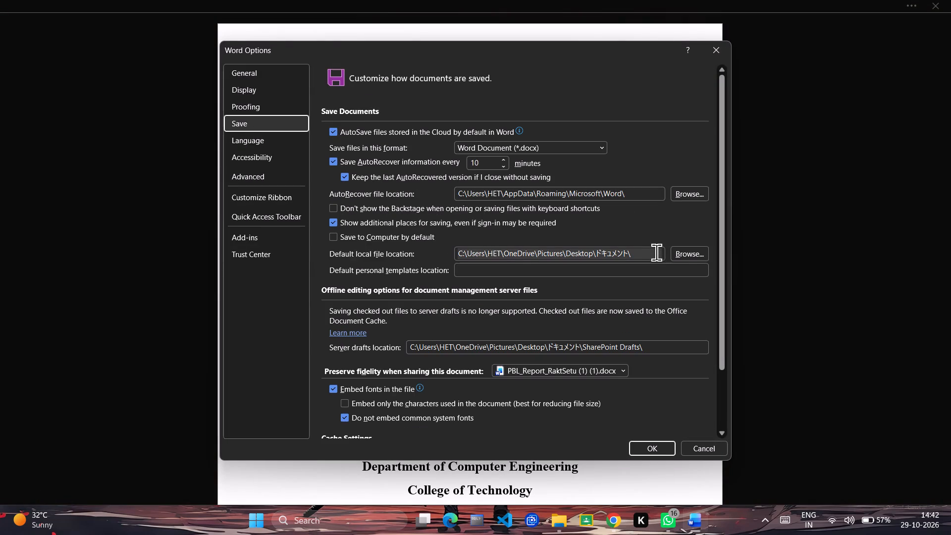
click(682, 256)
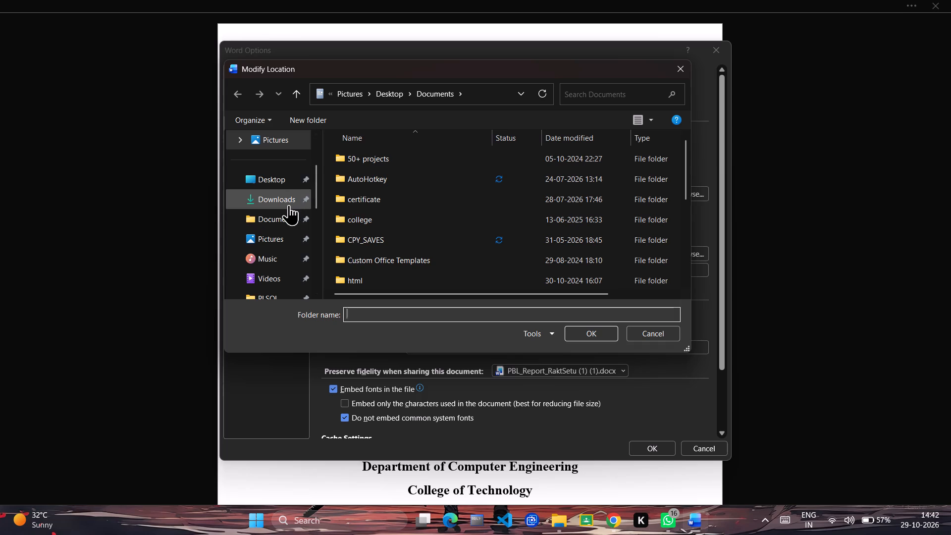
click(282, 182)
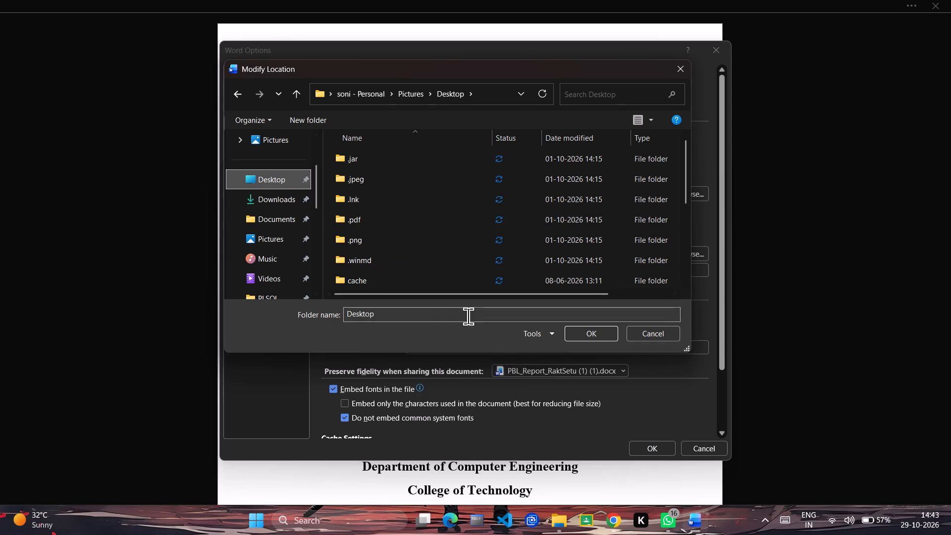
scroll(401, 216, down, 5)
click(573, 334)
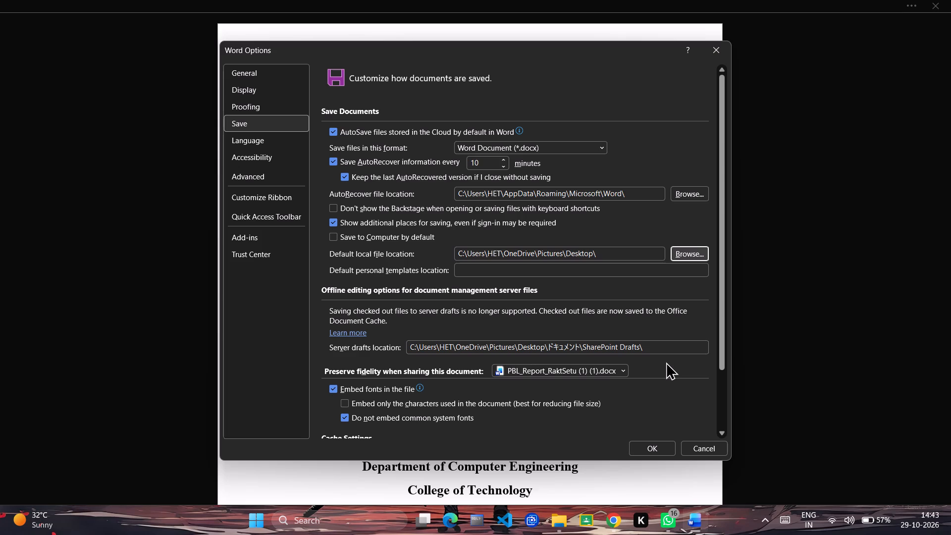
scroll(658, 370, down, 5)
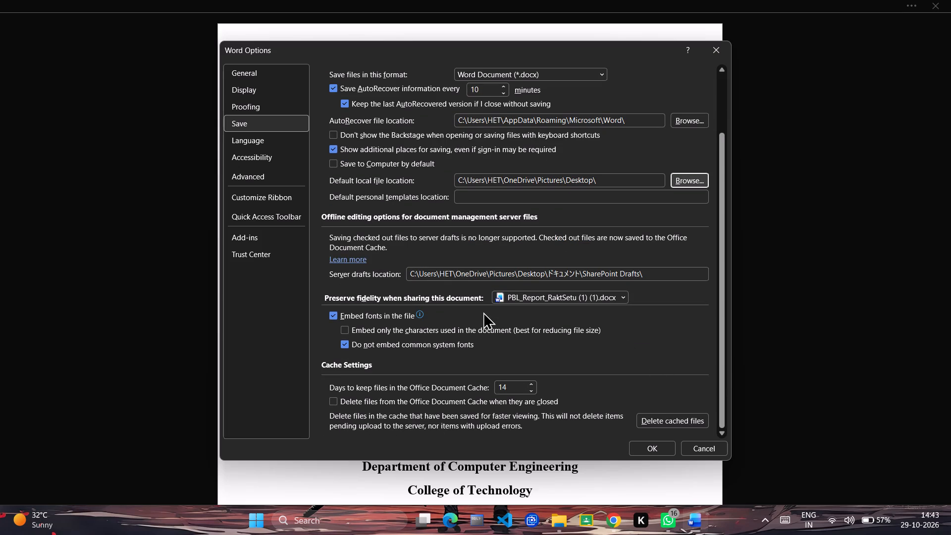
click(643, 450)
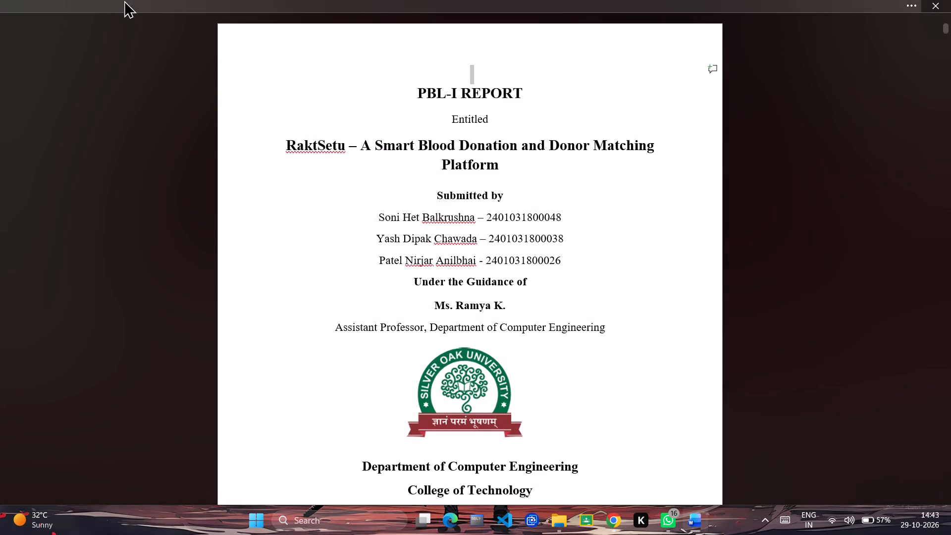
Check the Favorites and recent documents for PBL_Report_RaktSetu (1) (1).docx, look at its cover page, and close it.
click(117, 8)
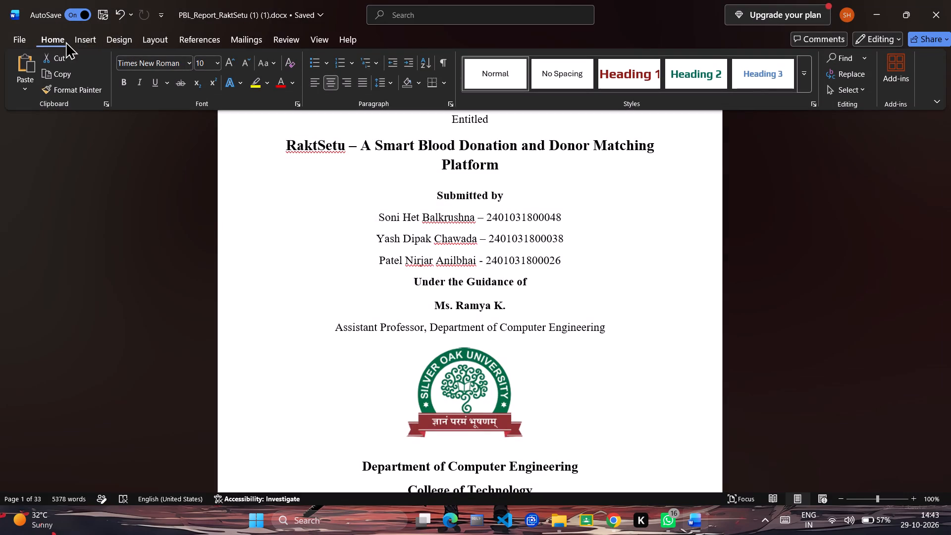
click(26, 37)
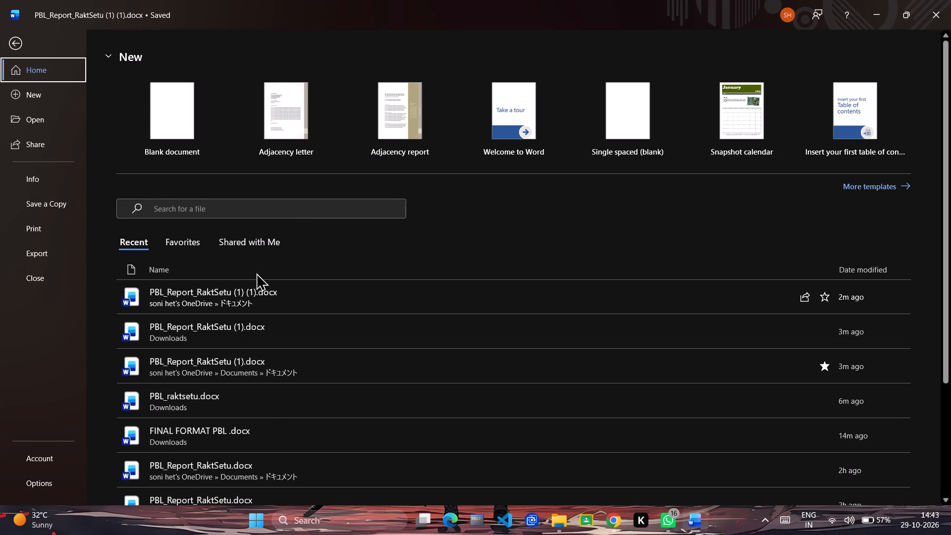
click(181, 243)
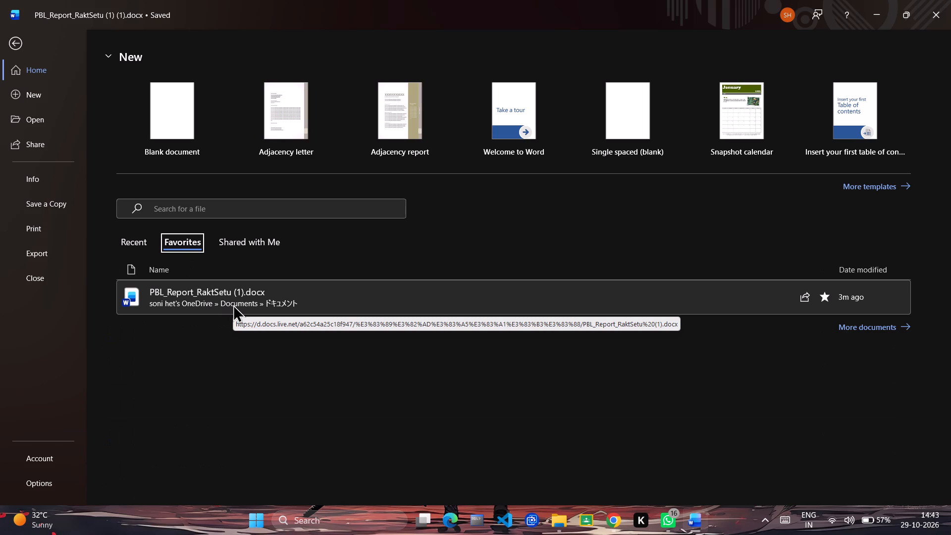
click(147, 242)
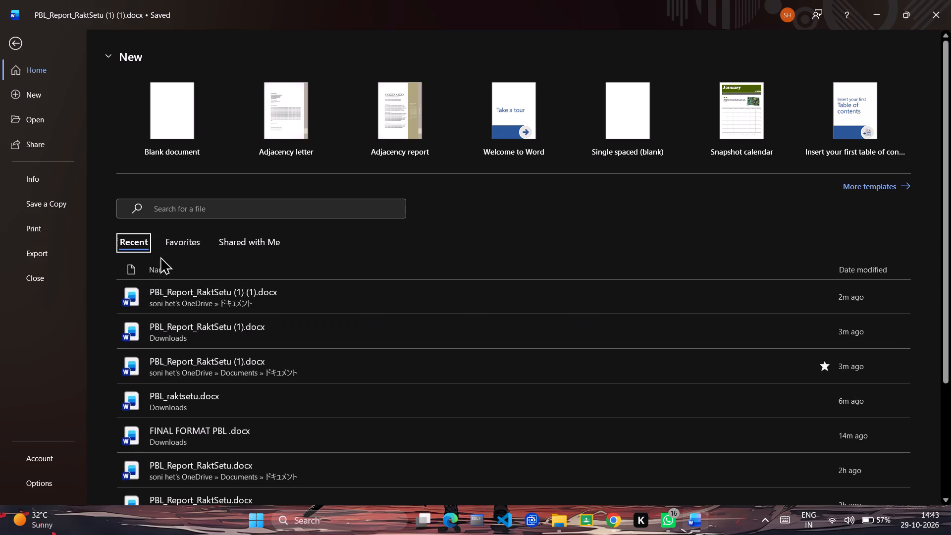
click(227, 294)
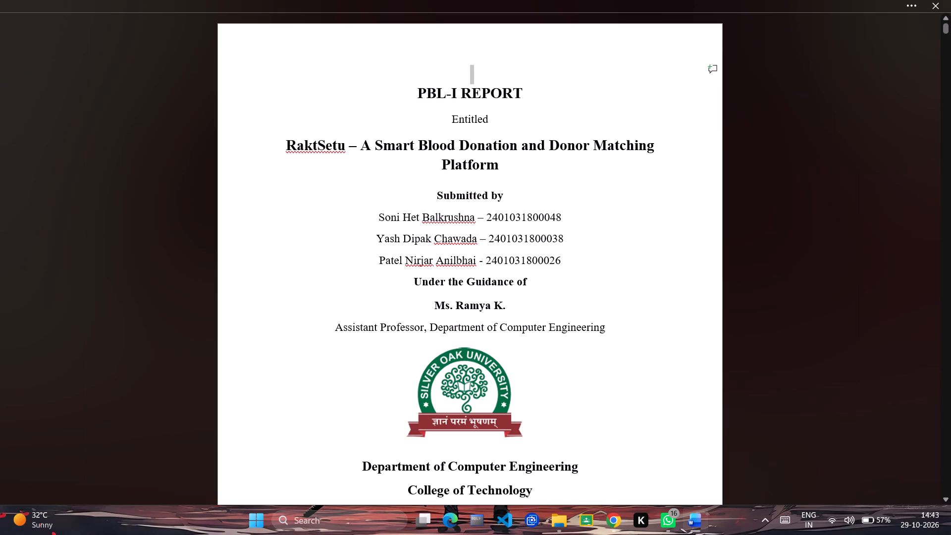
scroll(282, 296, down, 5)
scroll(282, 296, up, 7)
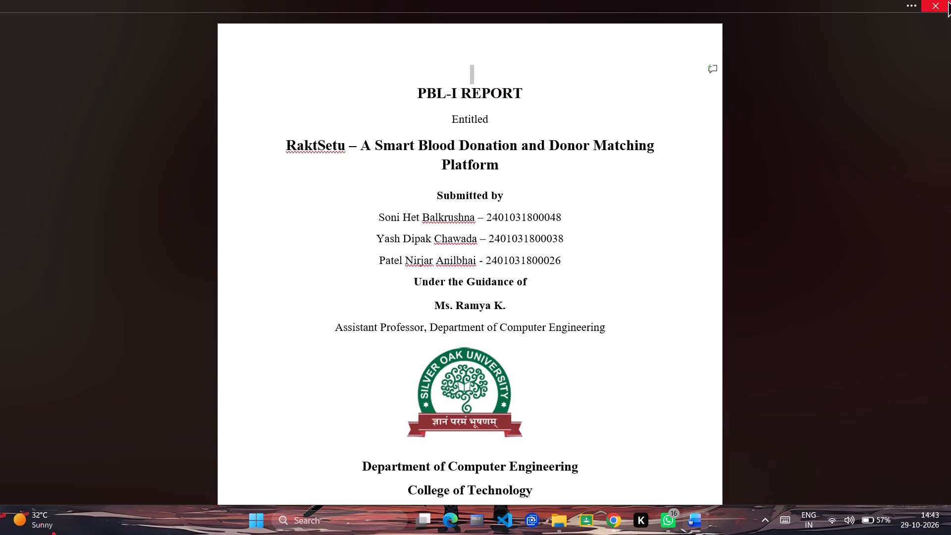
click(930, 2)
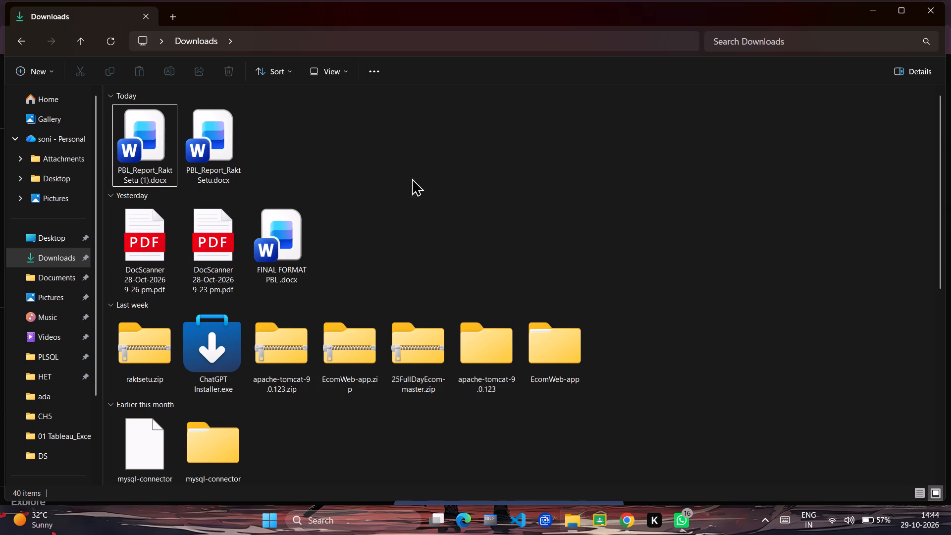
Look through the Desktop folder in File Explorer for the report file.
click(443, 182)
click(46, 238)
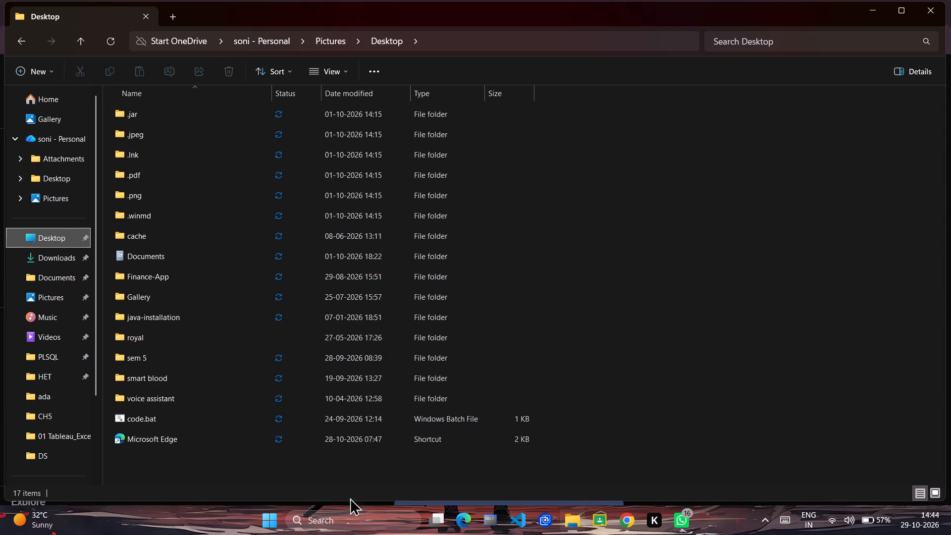
Relaunch Word and reopen PBL_Report_RaktSetu (1) (1).docx from the recent documents.
click(344, 516)
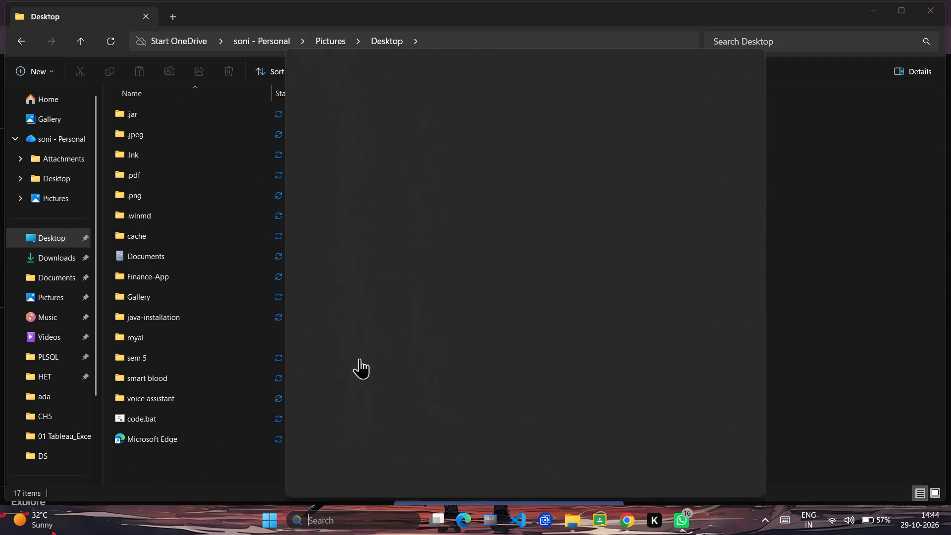
click(366, 120)
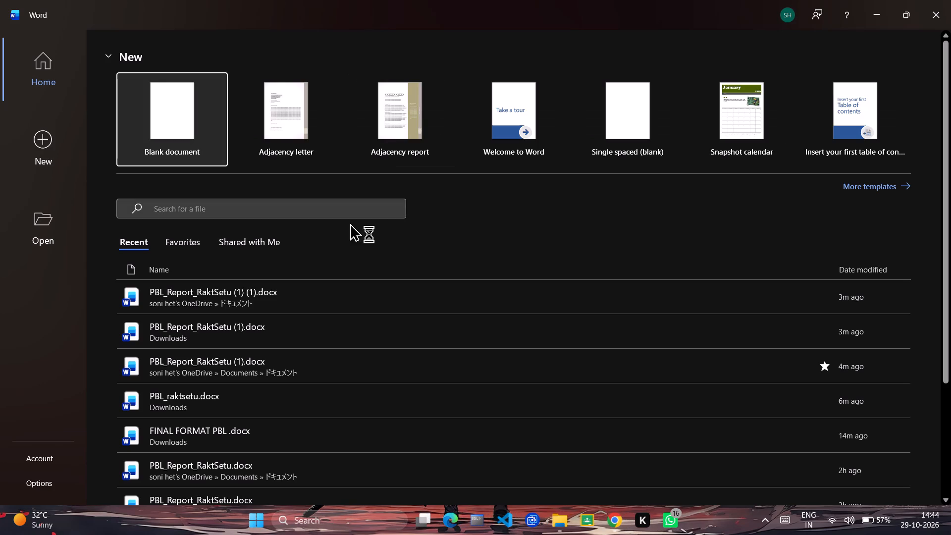
drag(237, 290, 691, 507)
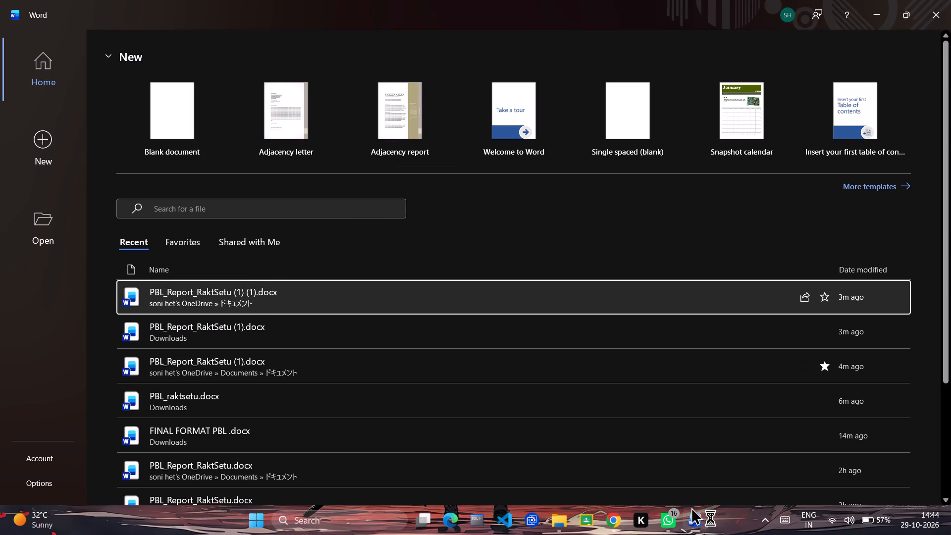
drag(691, 507, 664, 509)
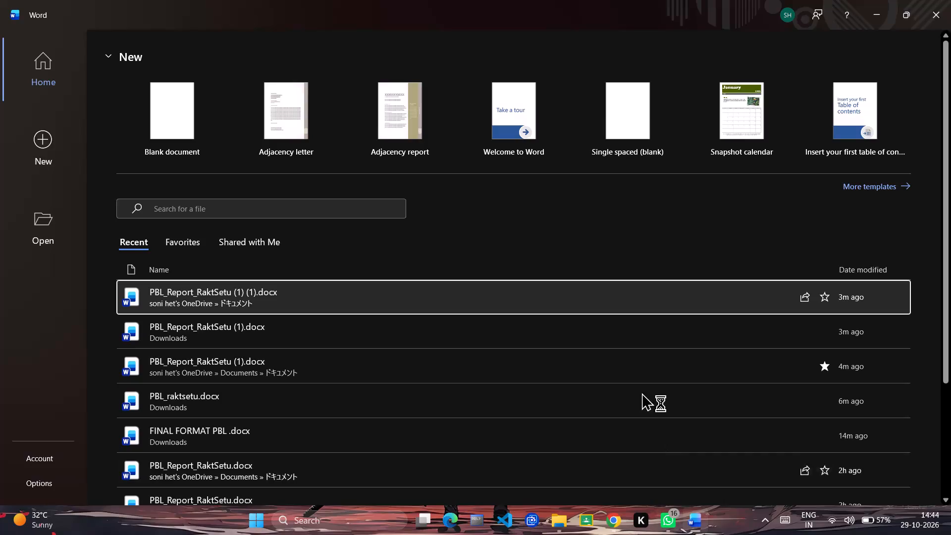
drag(135, 298, 208, 301)
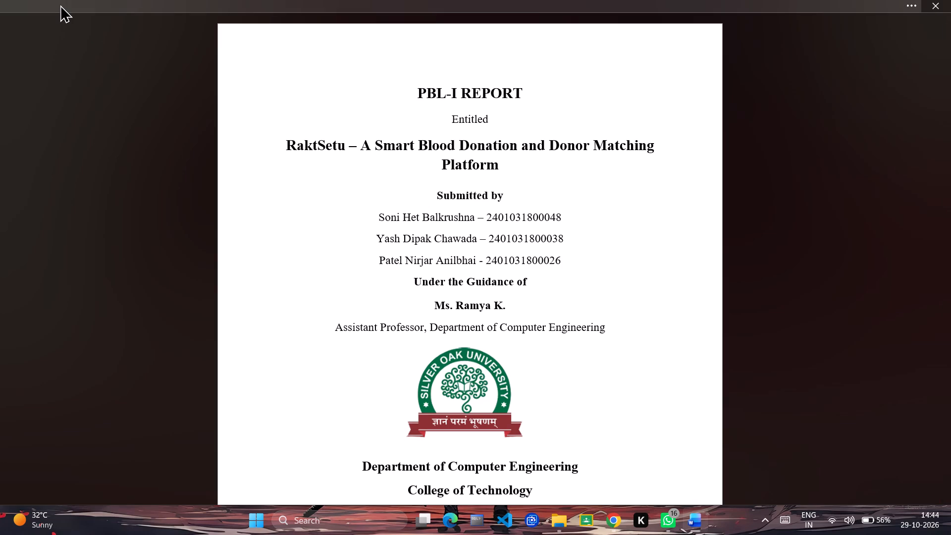
Remove the older OneDrive PBL_Report_RaktSetu (1).docx from Favorites and add PBL_Report_RaktSetu (1) (1).docx in its place.
click(60, 4)
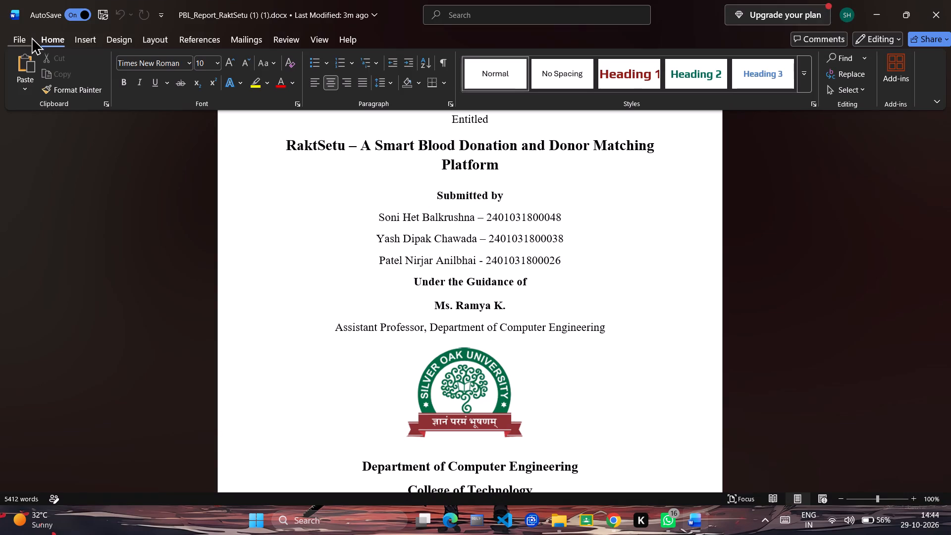
click(26, 37)
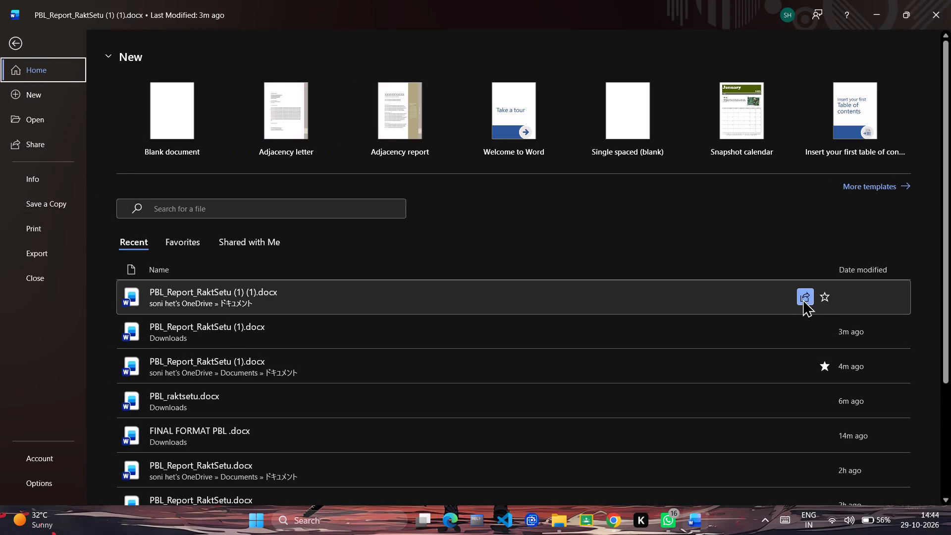
click(823, 372)
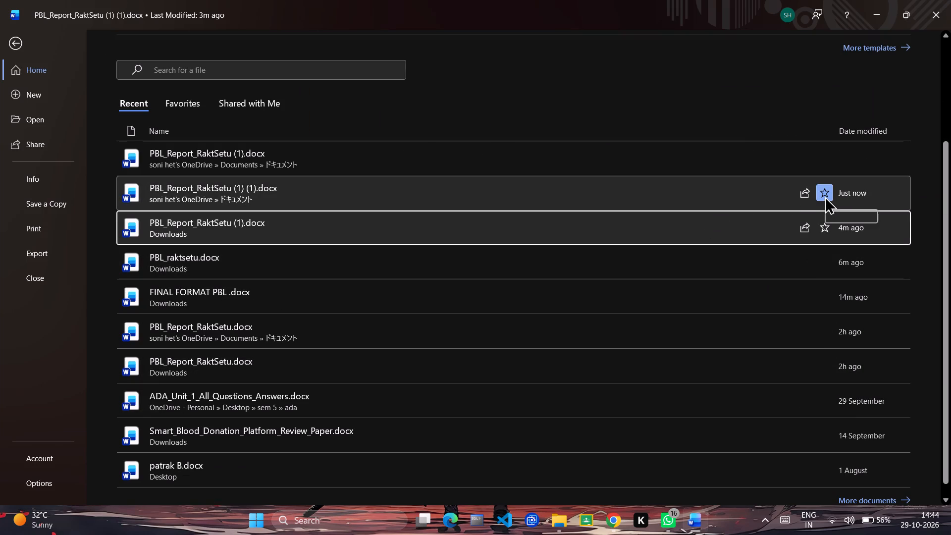
click(825, 196)
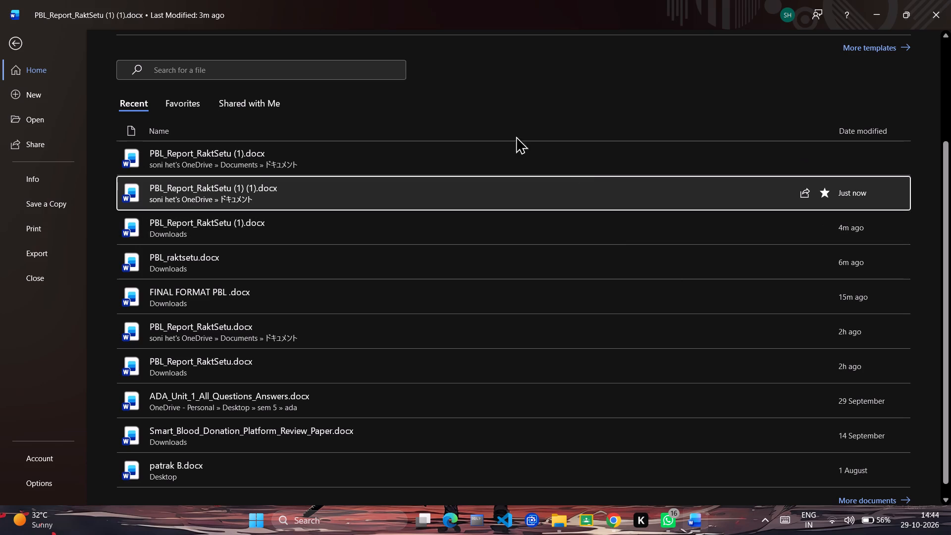
Open a copy of PBL_Report_RaktSetu (1) (1).docx from Favorites.
click(184, 101)
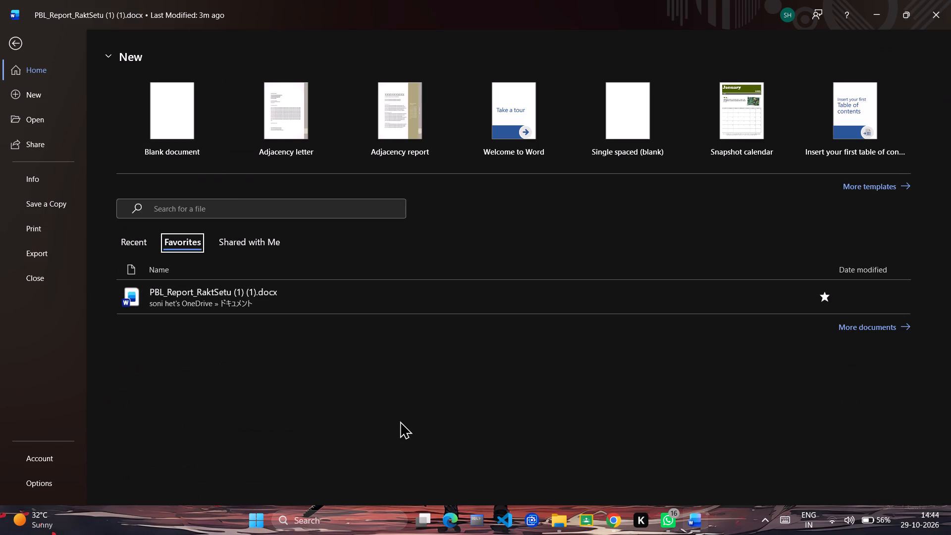
right_click(202, 295)
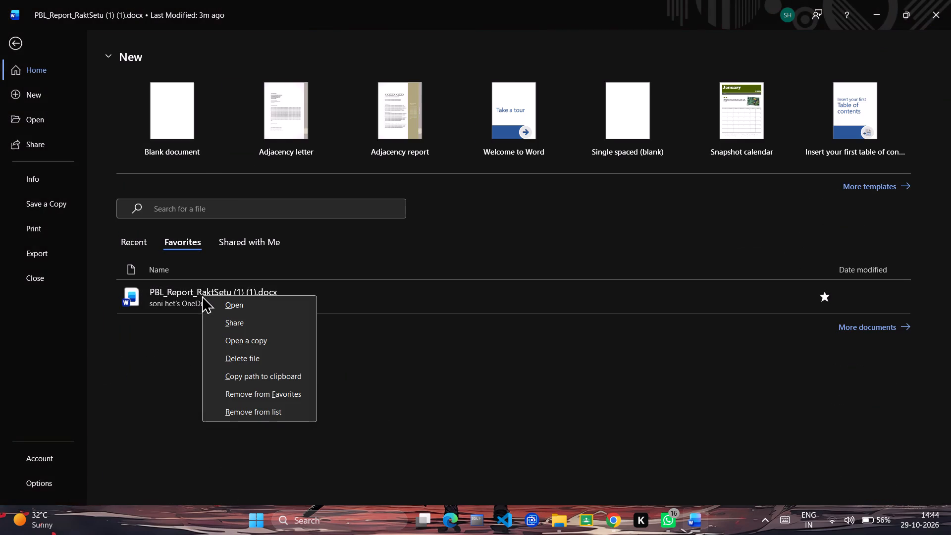
click(287, 335)
click(123, 126)
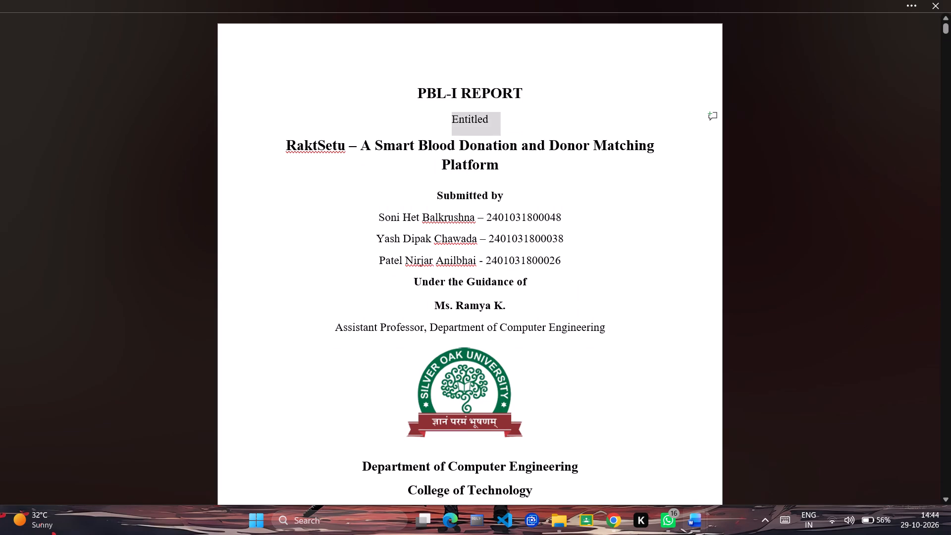
Review the report's cover and certificate pages, including the faculty guide signature block.
right_click(149, 211)
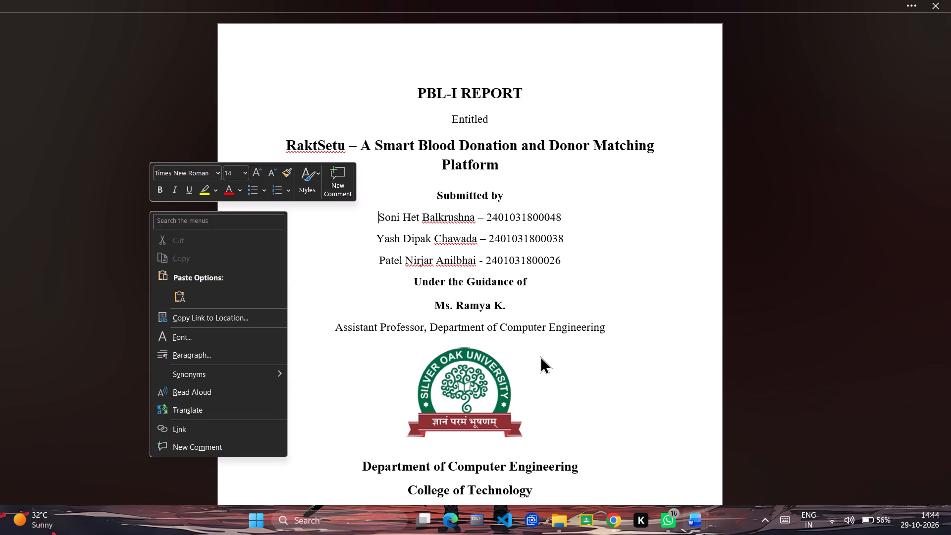
scroll(404, 341, down, 14)
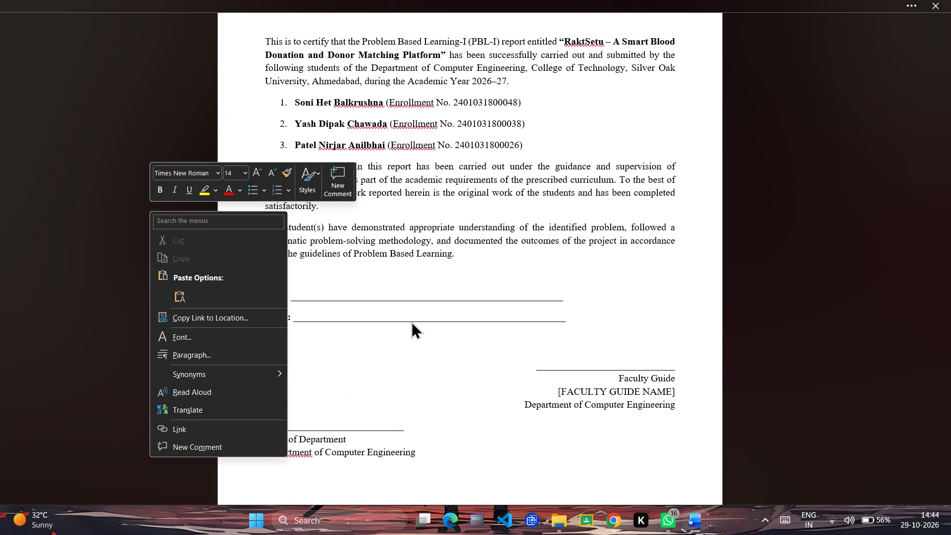
scroll(411, 321, up, 7)
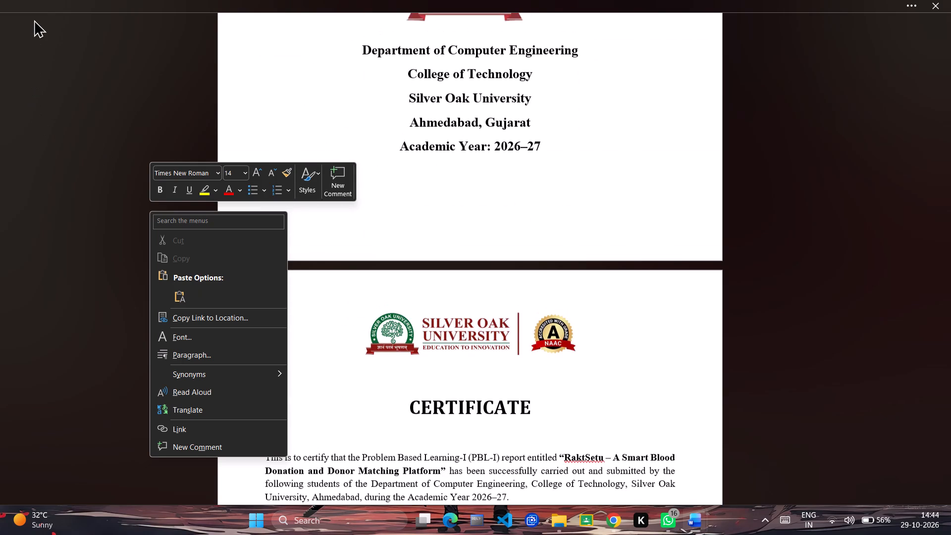
Save the open report copy as PBL.docx in the Downloads folder.
click(40, 3)
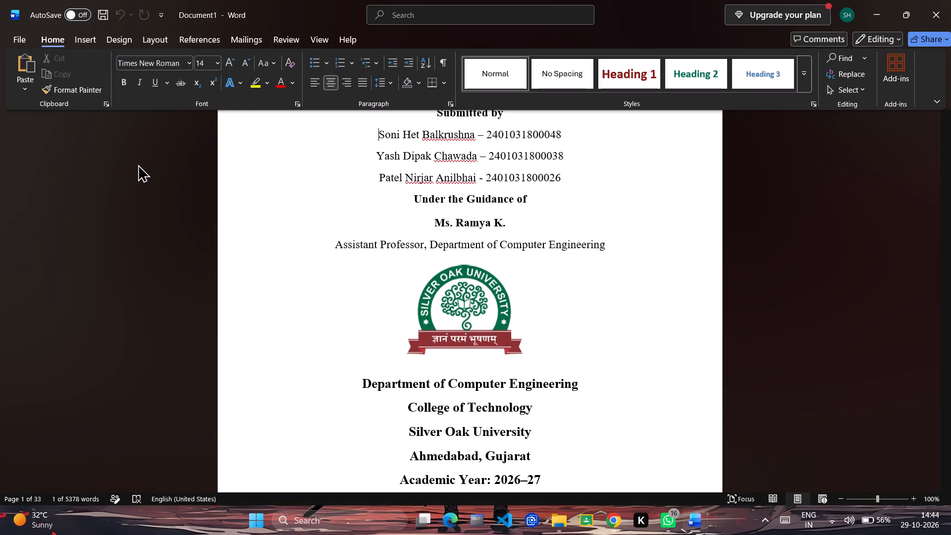
click(99, 14)
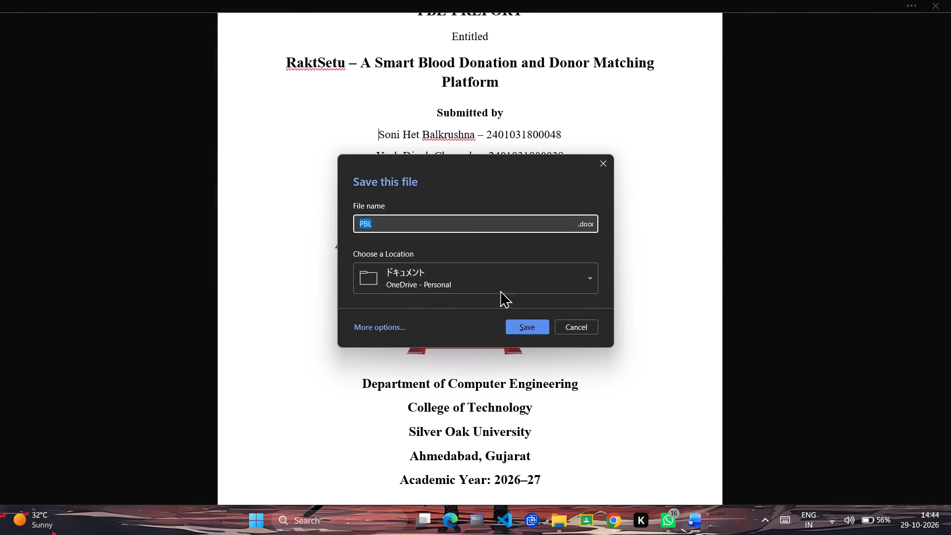
click(590, 279)
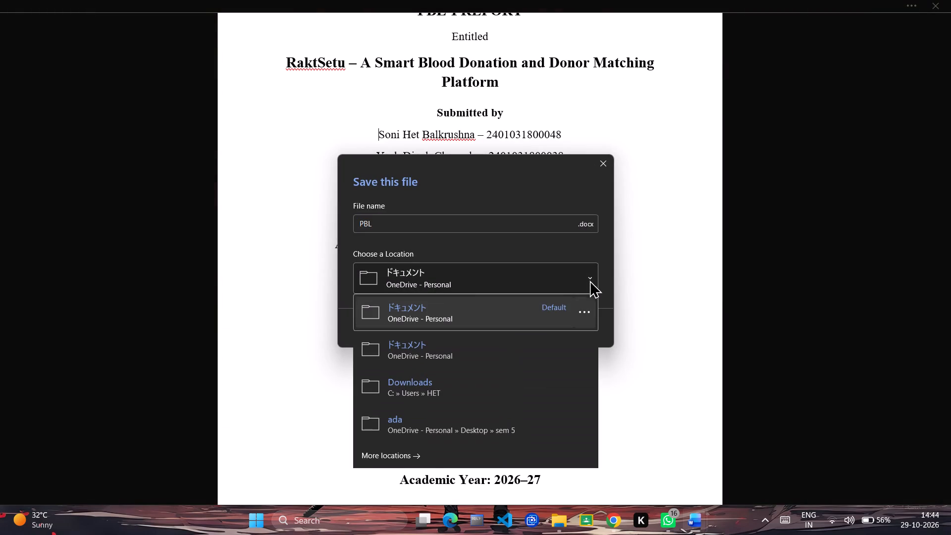
click(502, 393)
click(528, 323)
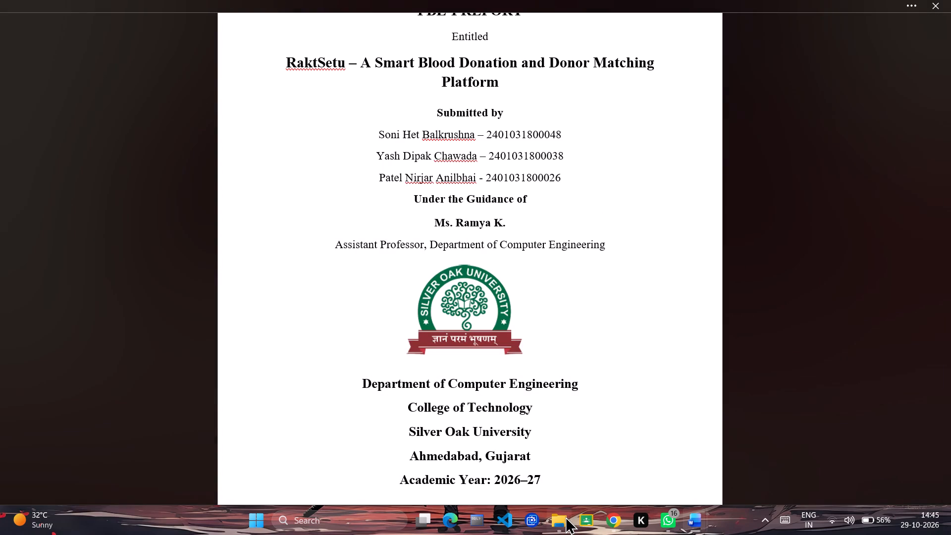
Open the saved PBL.docx from the Downloads folder in File Explorer to check it, and close it again.
click(565, 516)
click(56, 267)
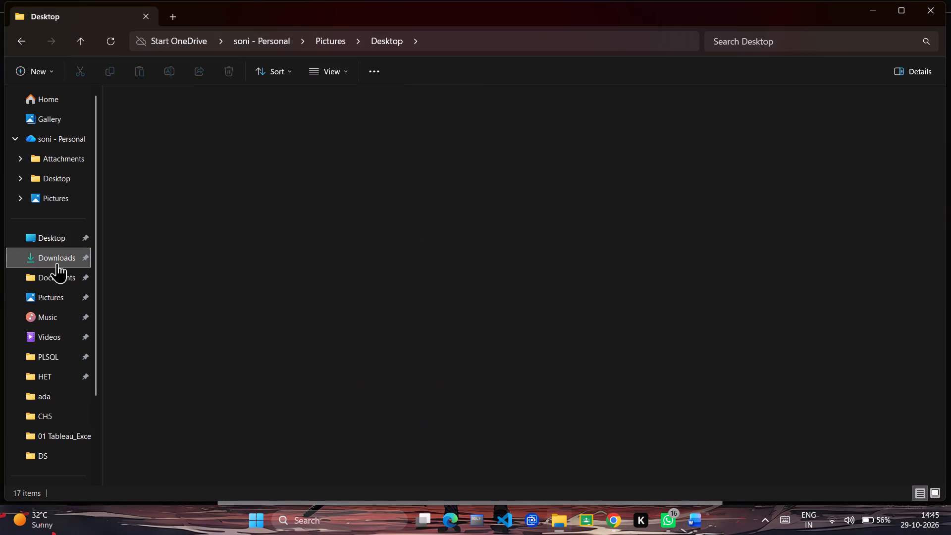
double_click(147, 151)
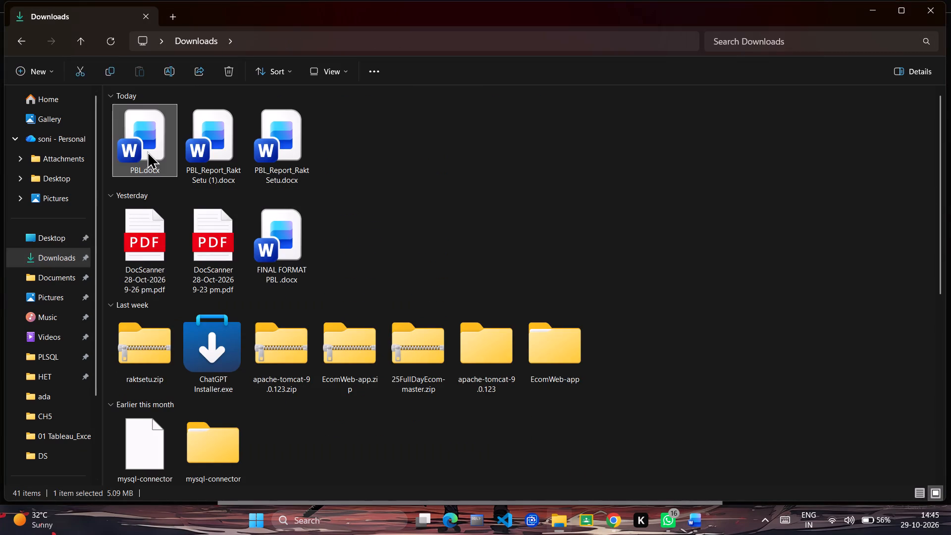
click(950, 0)
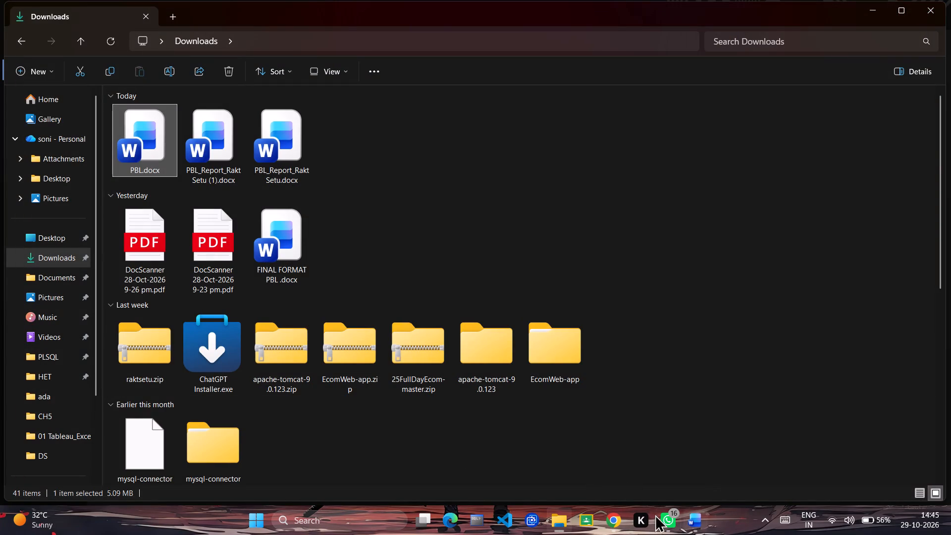
In a new Chrome tab, search Google for docx to pdf and open the iLovePDF Word to PDF converter.
click(613, 516)
click(336, 10)
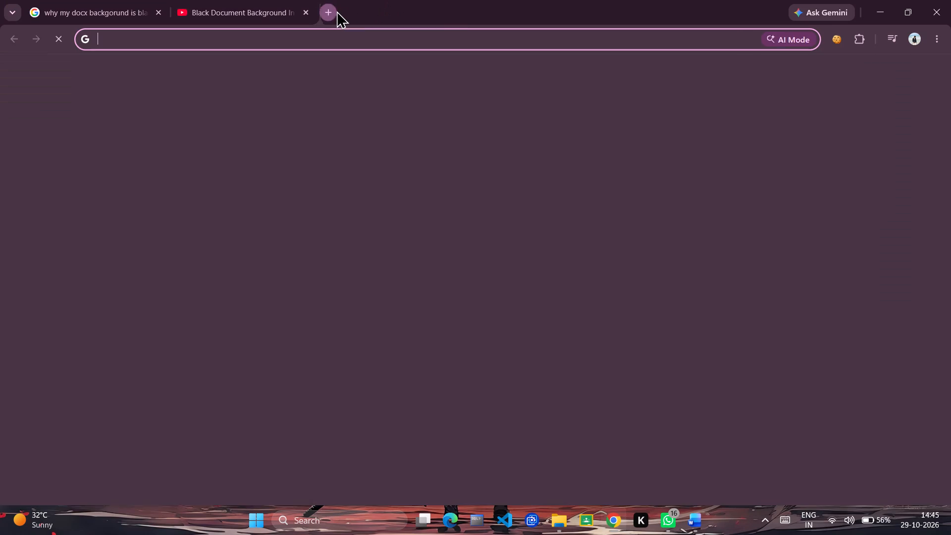
text(doc)
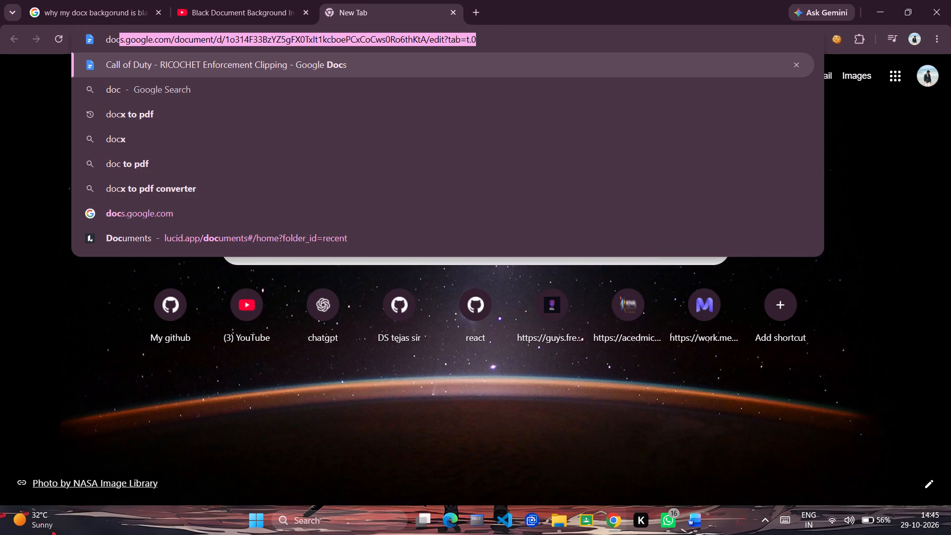
click(149, 109)
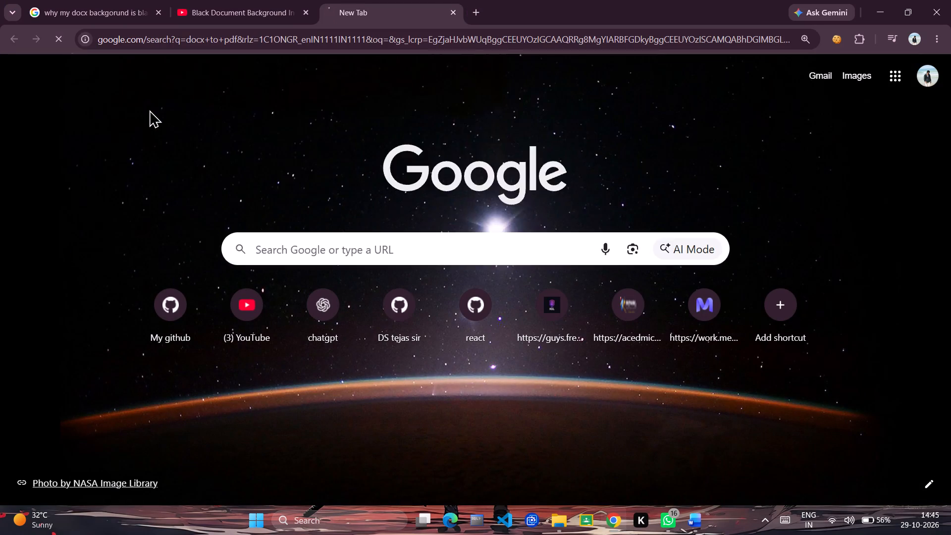
click(209, 182)
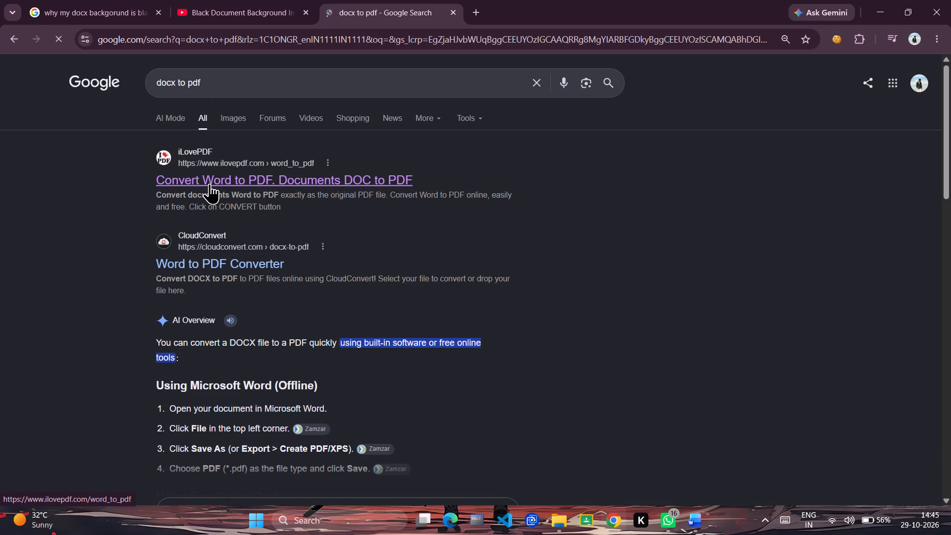
Upload PBL.docx from the Downloads folder to the Word to PDF converter.
click(485, 218)
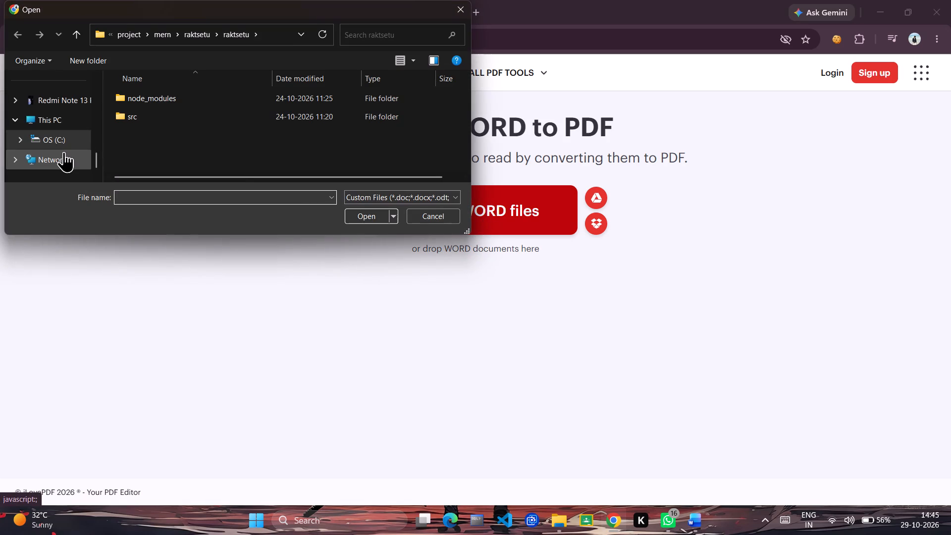
scroll(59, 137, up, 7)
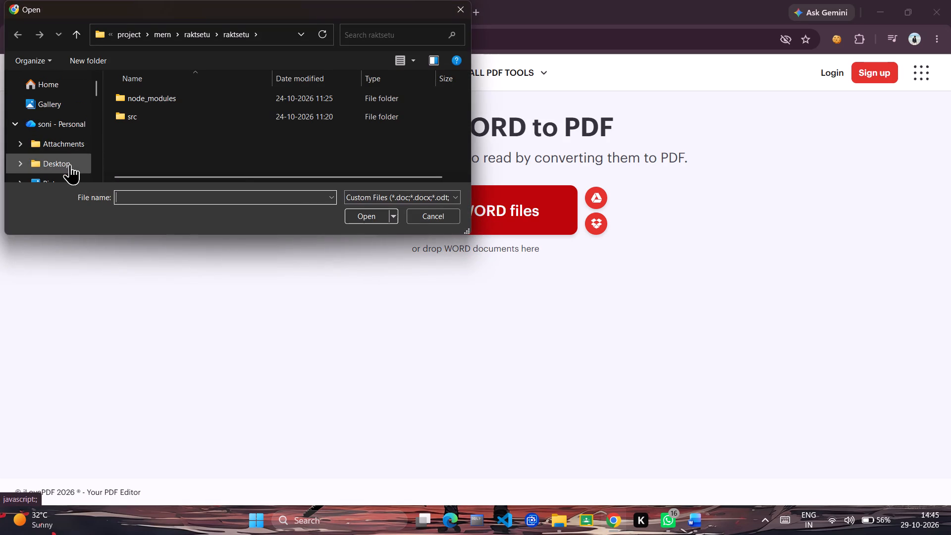
scroll(70, 164, up, 3)
scroll(67, 152, down, 1)
click(60, 162)
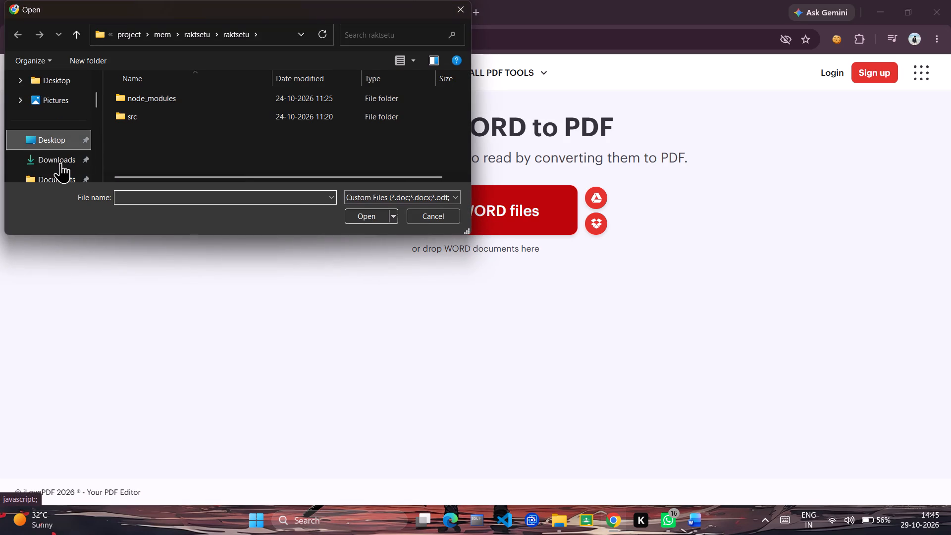
click(59, 161)
click(163, 110)
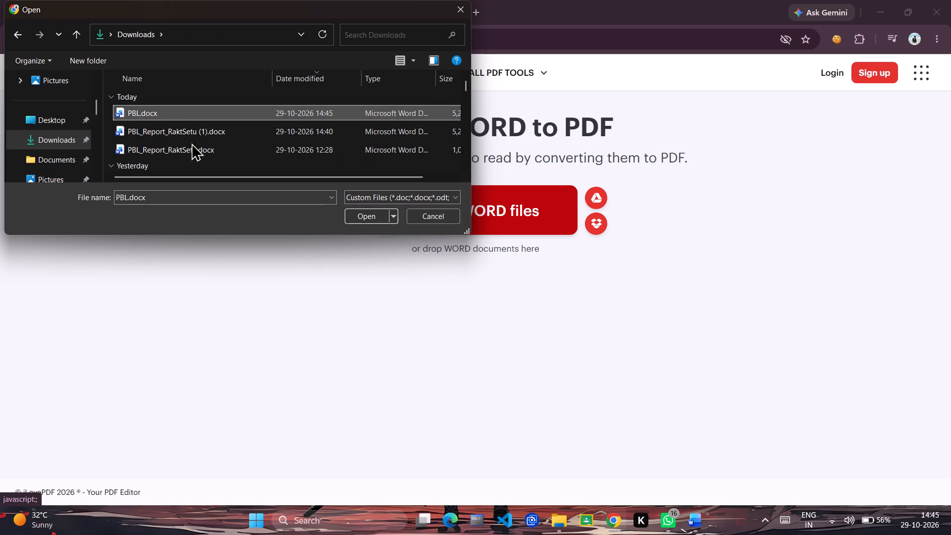
click(387, 215)
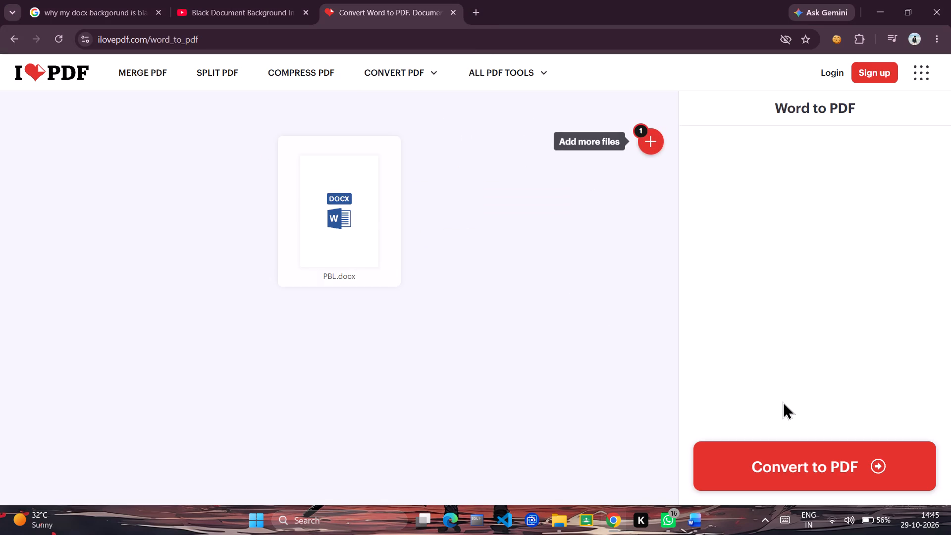
click(777, 453)
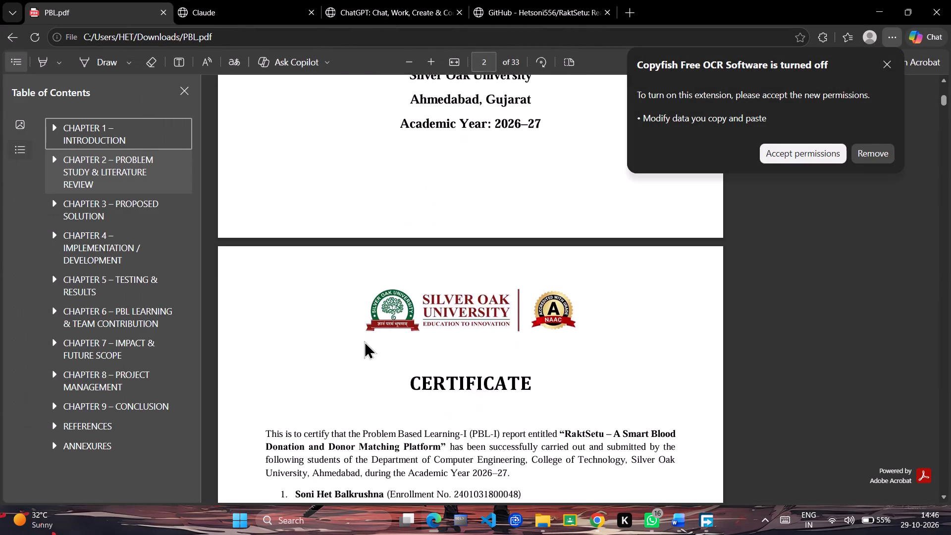
scroll(364, 341, down, 11)
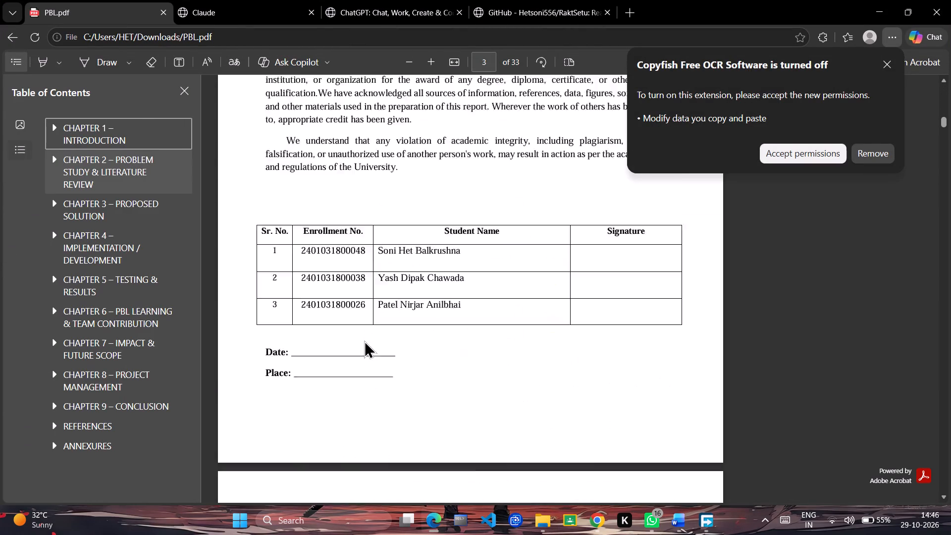
scroll(364, 341, down, 19)
scroll(363, 339, up, 12)
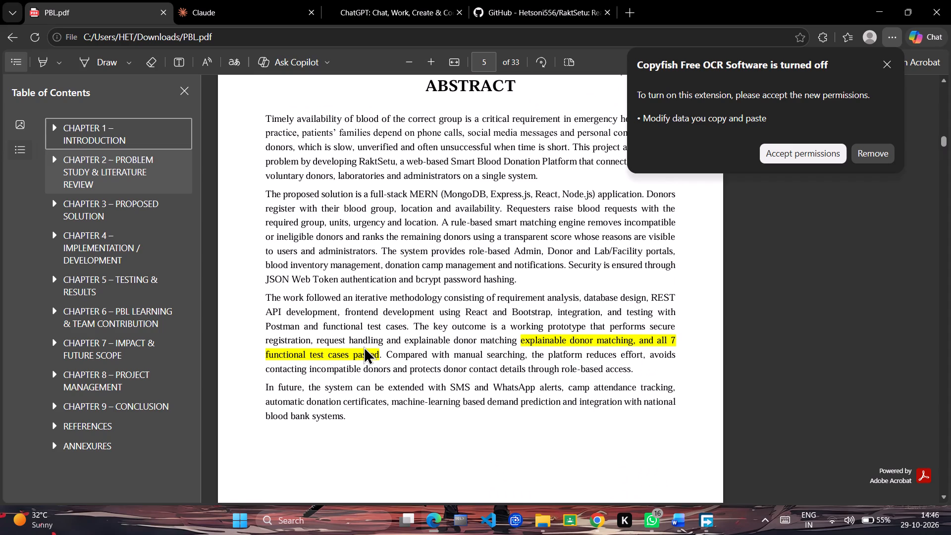
scroll(441, 405, up, 2)
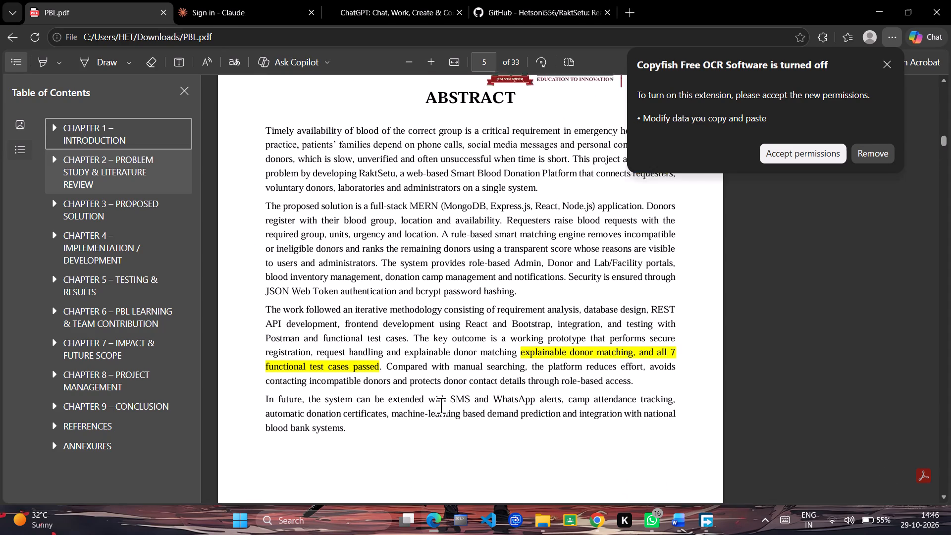
scroll(441, 407, down, 2)
Return to the Downloads folder in File Explorer and open PBL.docx in Word.
key(alt+Tab)
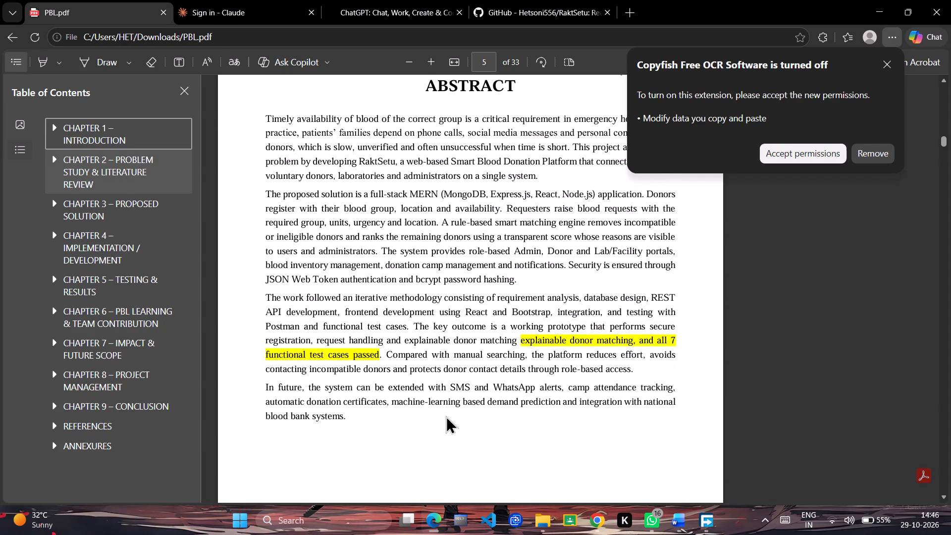
key(alt+Tab)
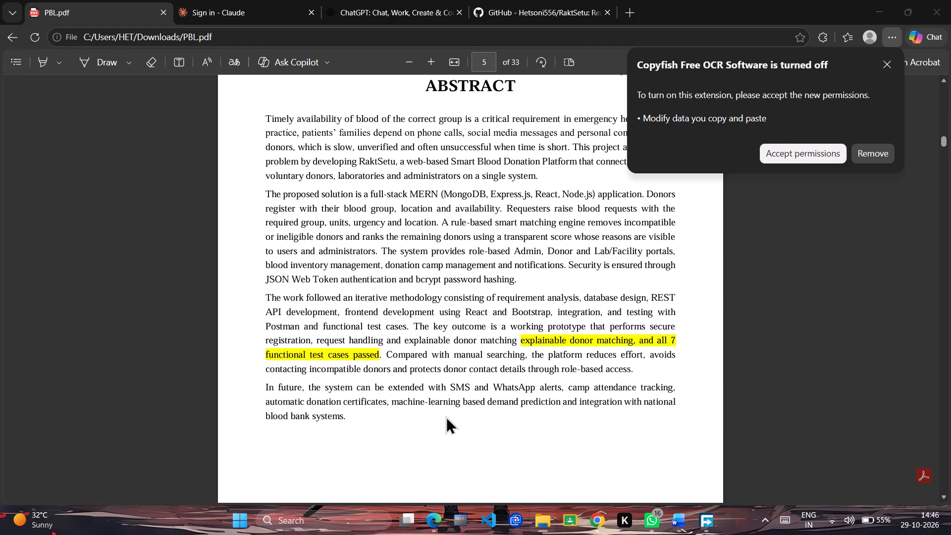
key(alt+Tab)
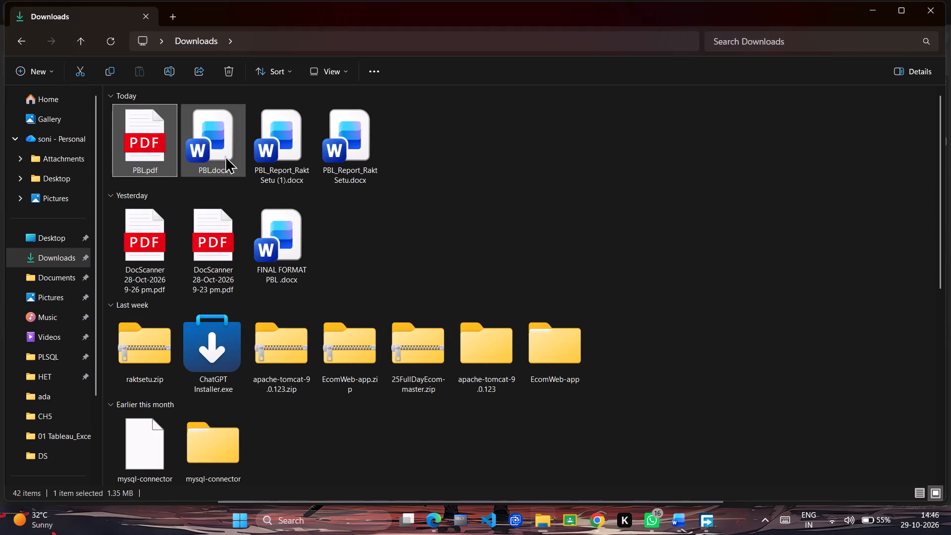
double_click(225, 156)
Delete the yellow-highlighted text "explainable donor matching, and all 7 functional test cases passed." from the abstract's third paragraph.
scroll(364, 293, down, 6)
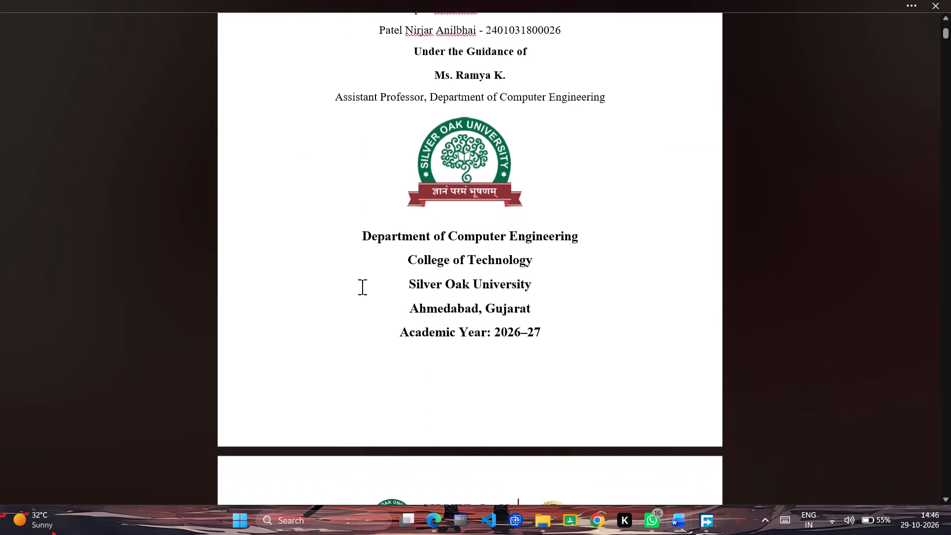
scroll(362, 287, down, 16)
scroll(342, 262, down, 5)
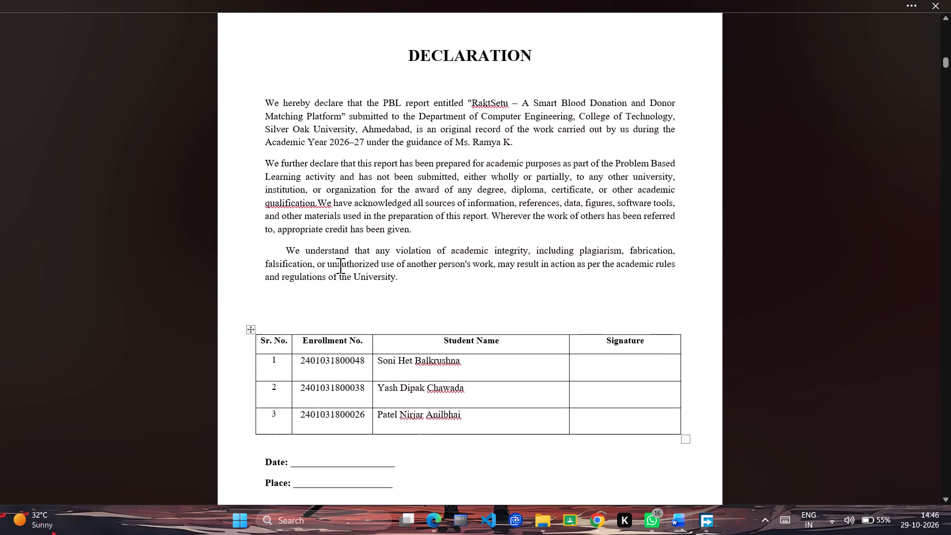
scroll(339, 264, down, 11)
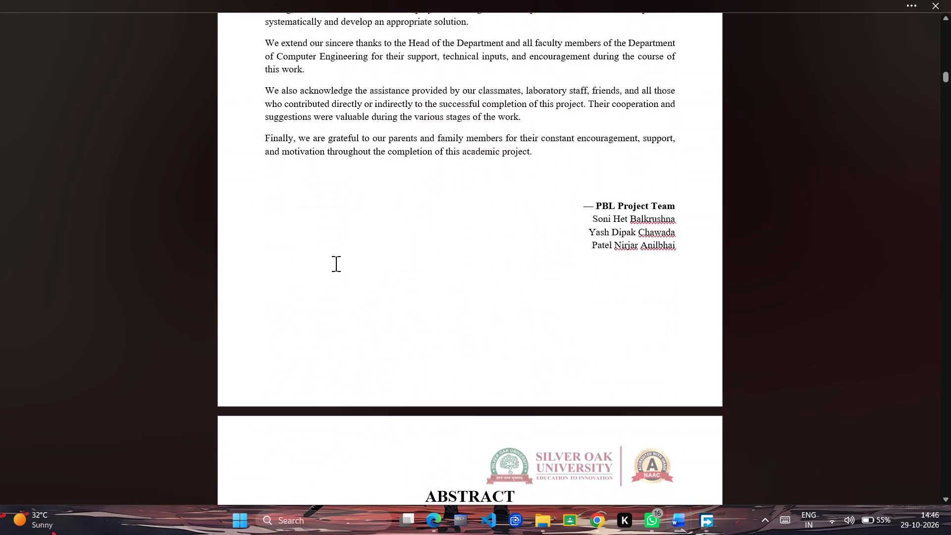
scroll(336, 264, down, 6)
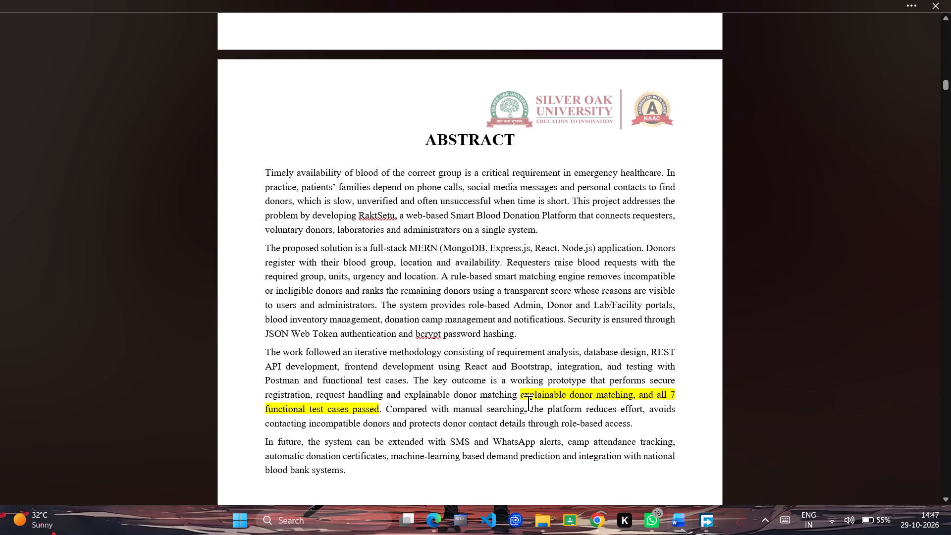
drag(520, 394, 394, 414)
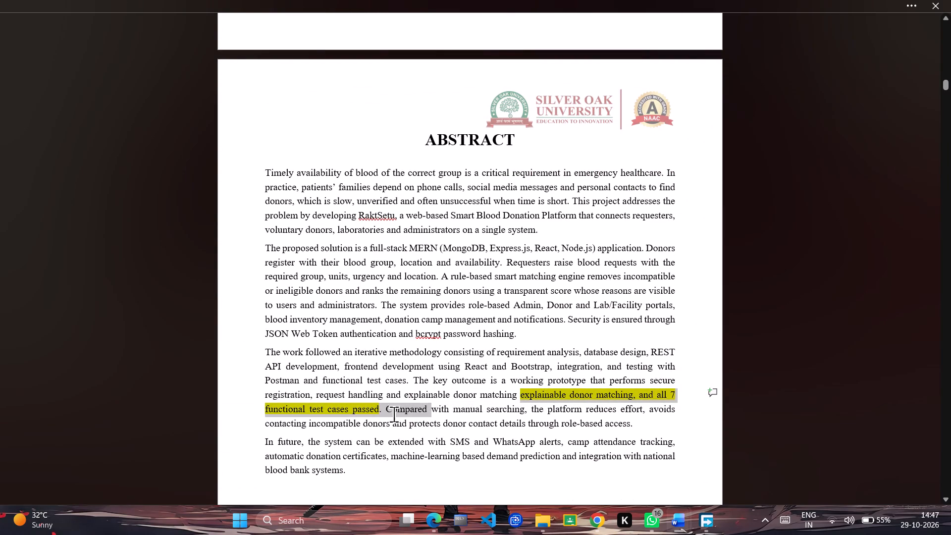
drag(394, 414, 382, 409)
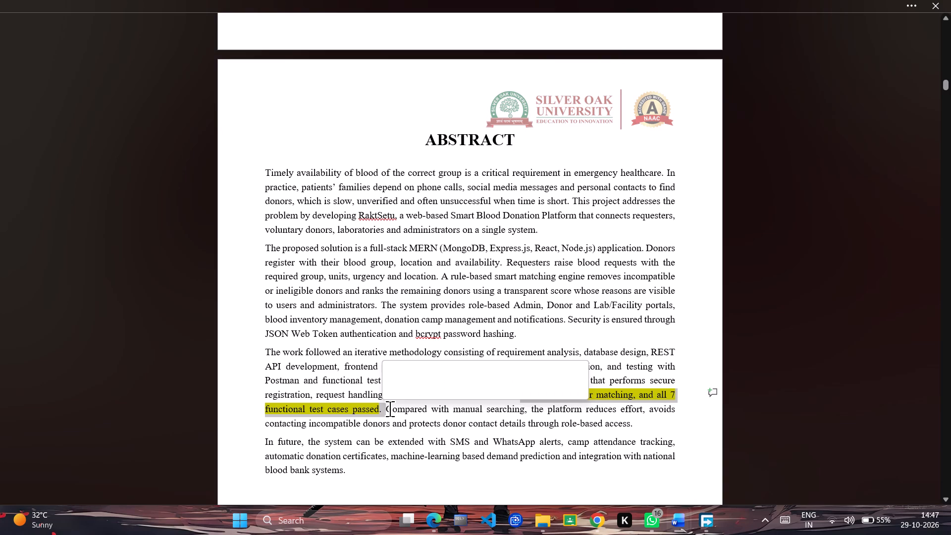
key(BackSpace)
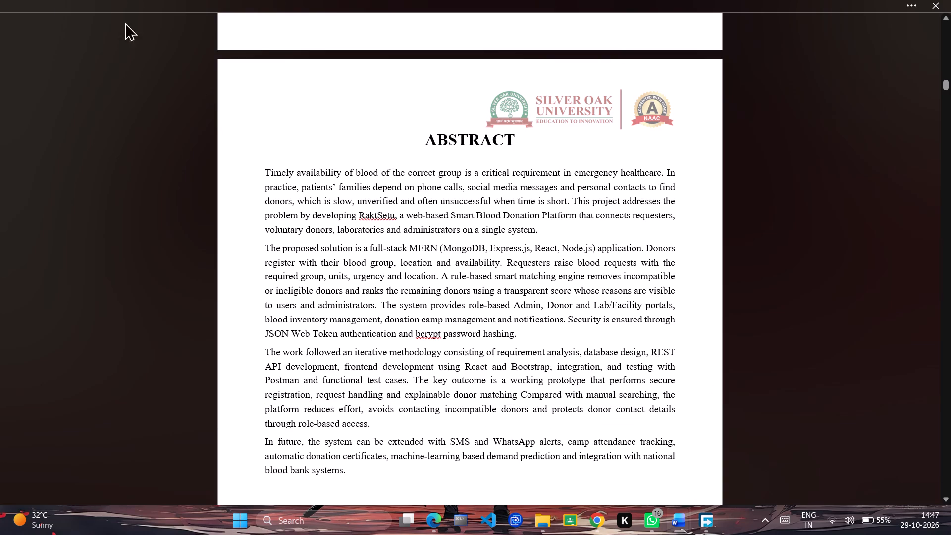
Save the edited PBL.docx.
click(77, 0)
click(81, 9)
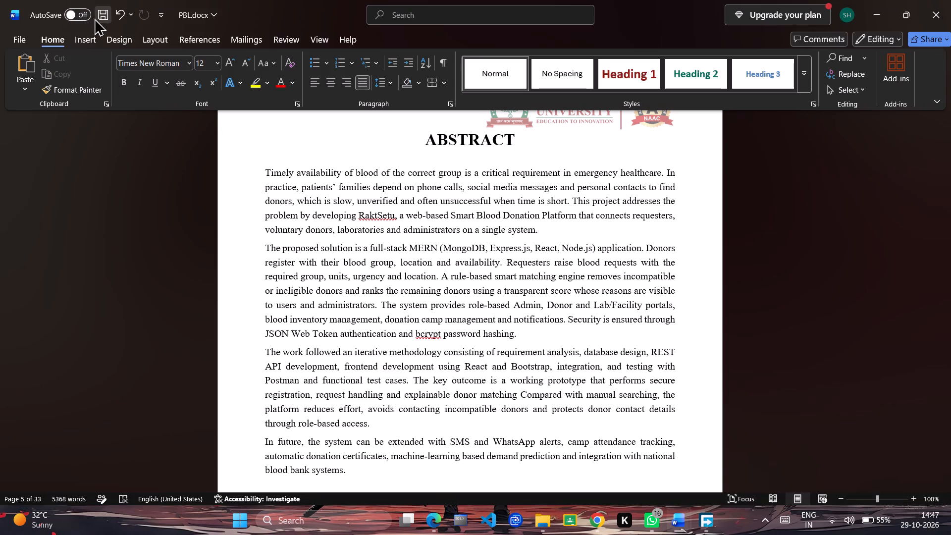
click(98, 15)
click(103, 14)
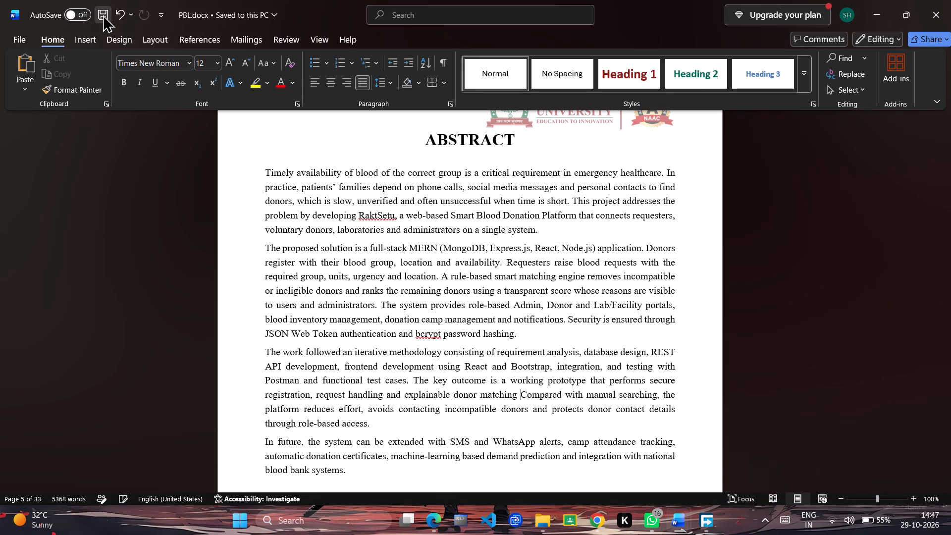
Save PBL.docx again with the highlighted sentence removed from the abstract.
triple_click(103, 14)
double_click(103, 14)
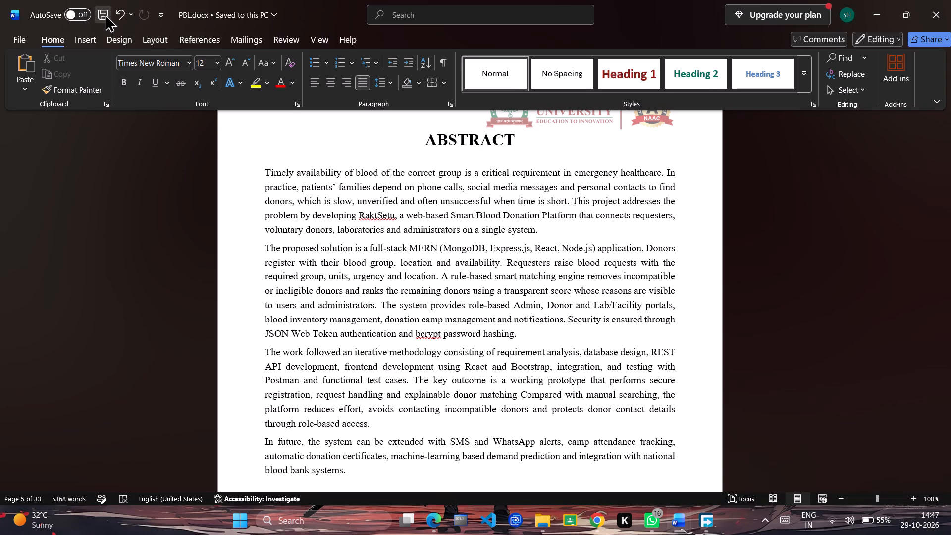
right_click(105, 14)
click(103, 15)
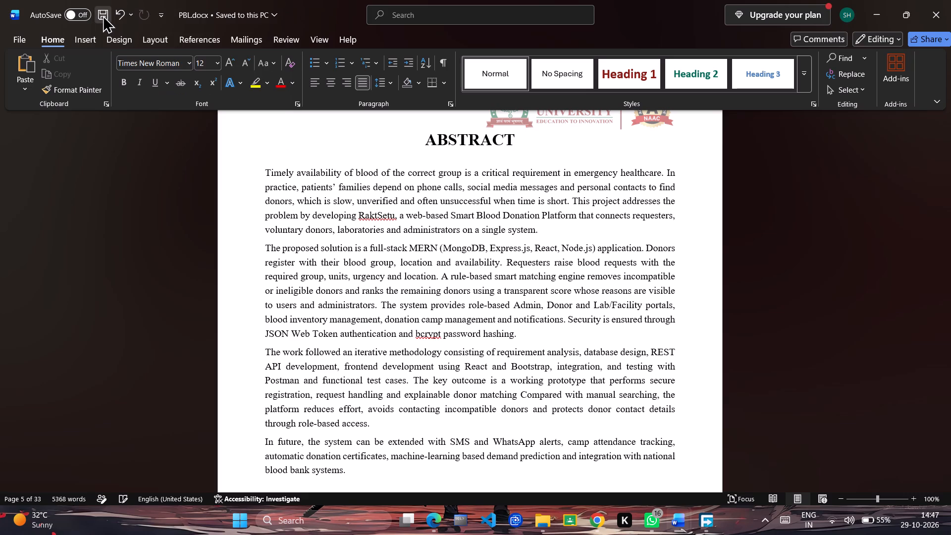
click(103, 15)
triple_click(103, 15)
triple_click(103, 15)
Reopen PBL.docx from the recent documents and review the declaration, acknowledgement and abstract pages.
click(93, 179)
click(57, 1)
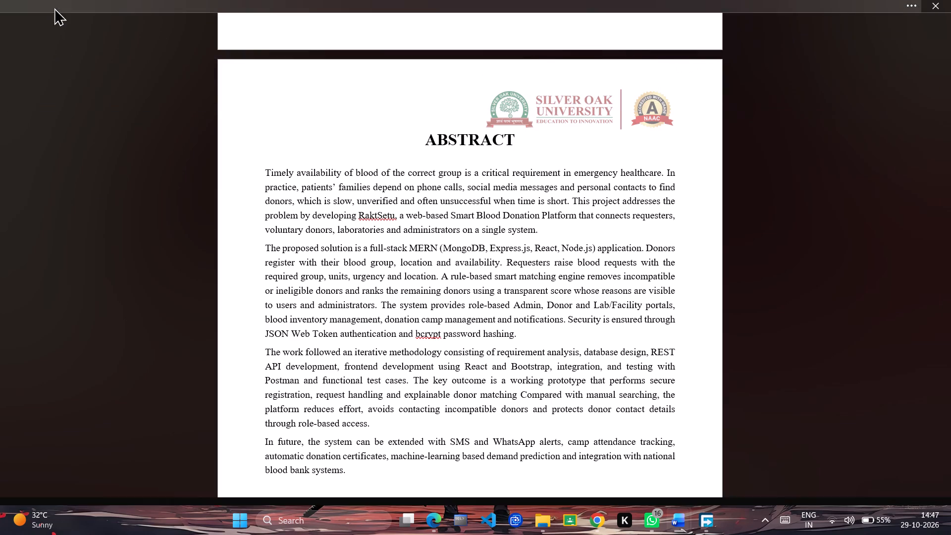
click(10, 34)
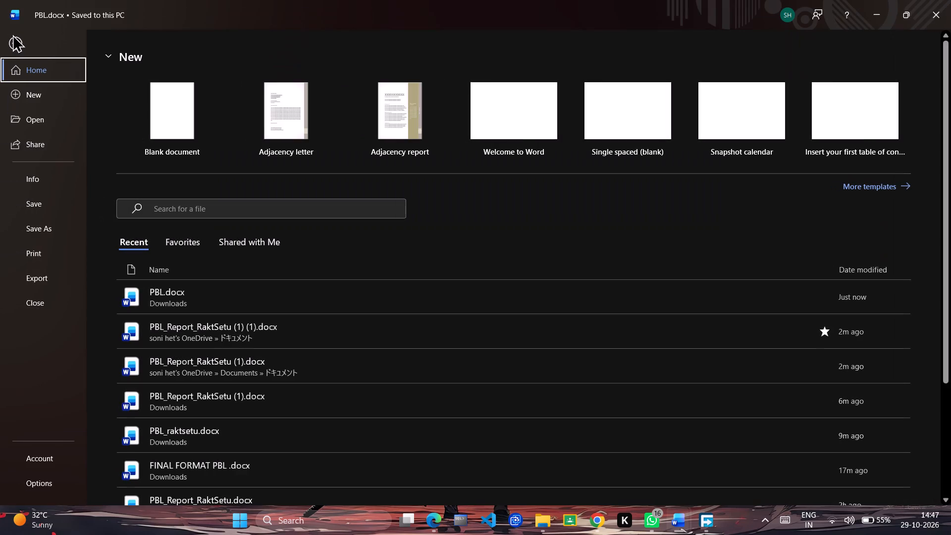
click(162, 290)
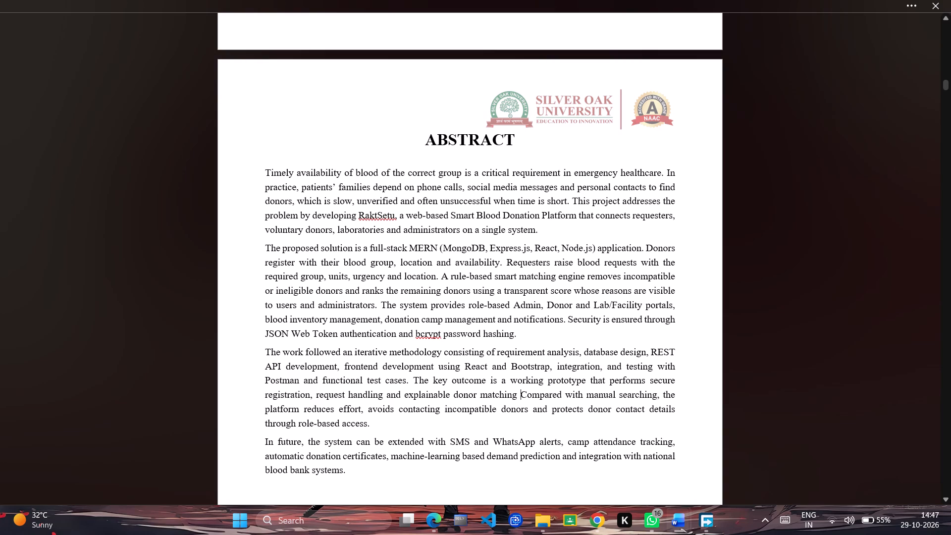
scroll(283, 280, down, 6)
scroll(282, 277, up, 15)
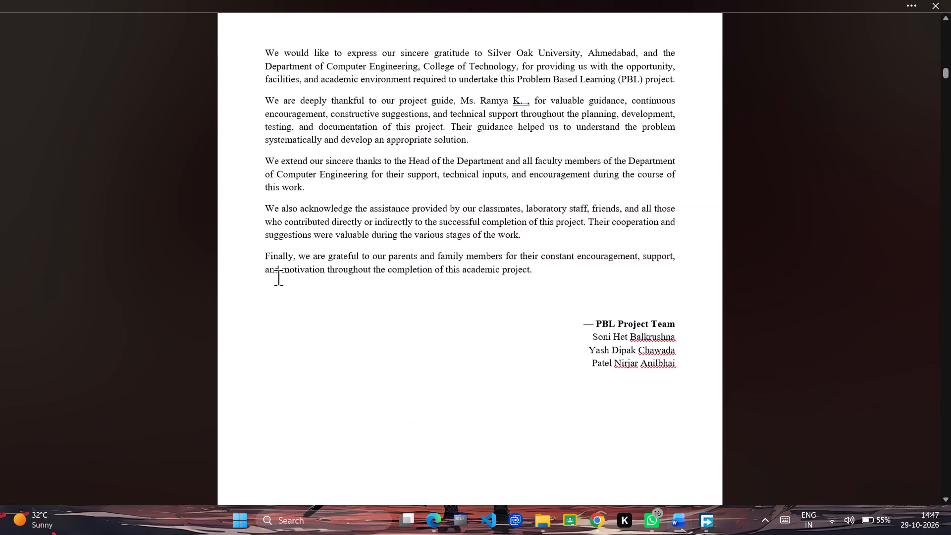
scroll(278, 277, up, 5)
scroll(278, 277, down, 20)
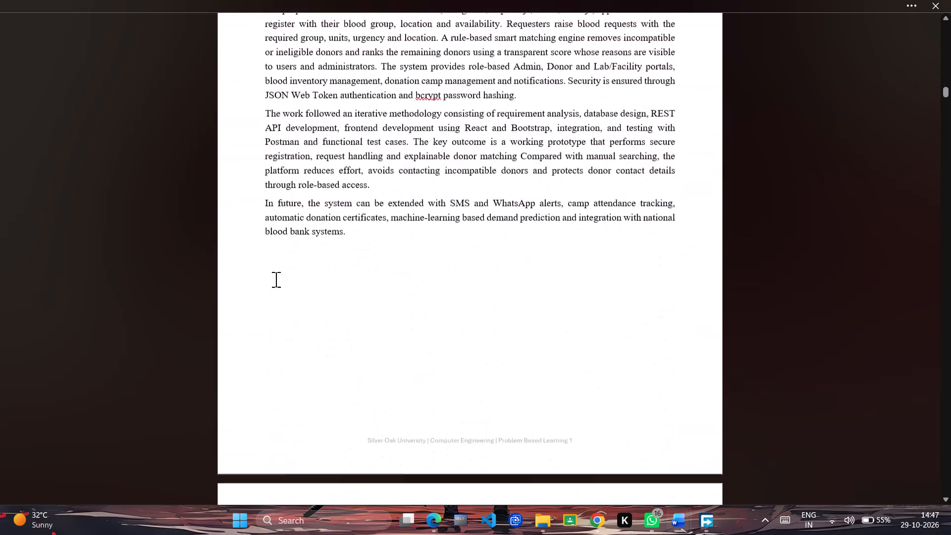
scroll(271, 274, down, 12)
scroll(254, 272, up, 20)
scroll(254, 272, up, 2)
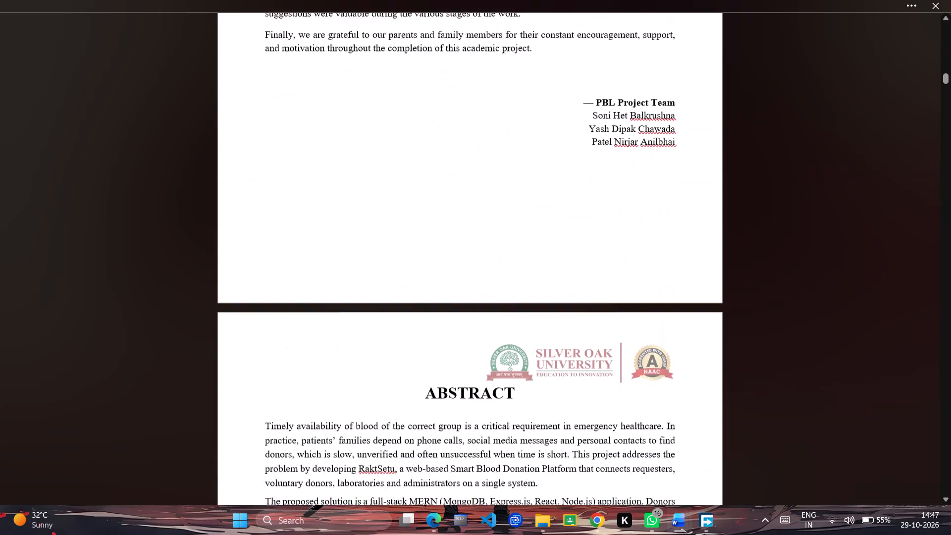
scroll(253, 272, up, 15)
Save PBL.docx once more after the review.
click(54, 10)
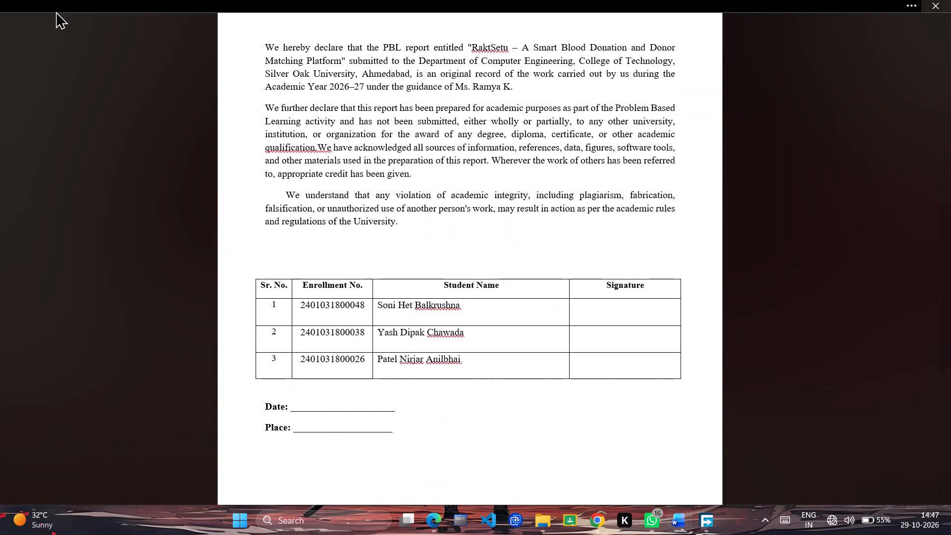
click(90, 4)
click(100, 14)
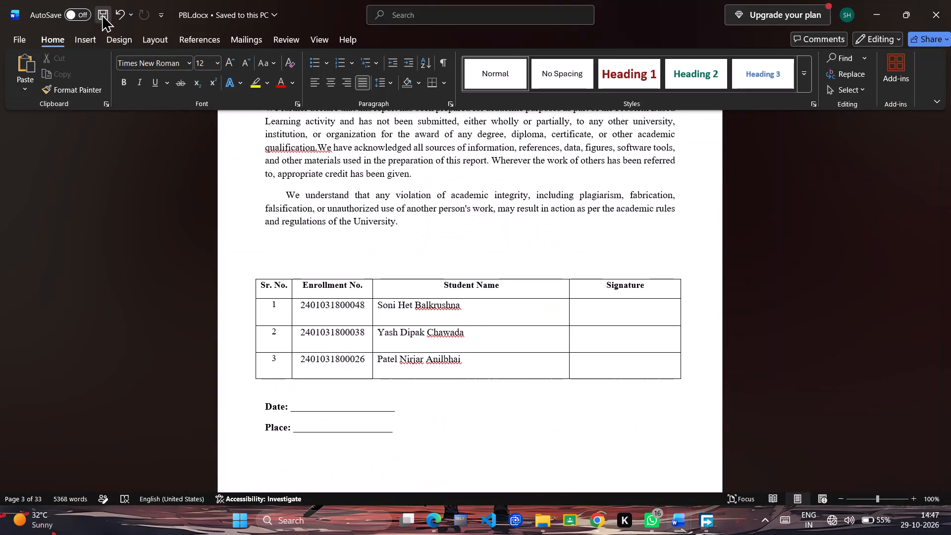
triple_click(102, 14)
triple_click(102, 14)
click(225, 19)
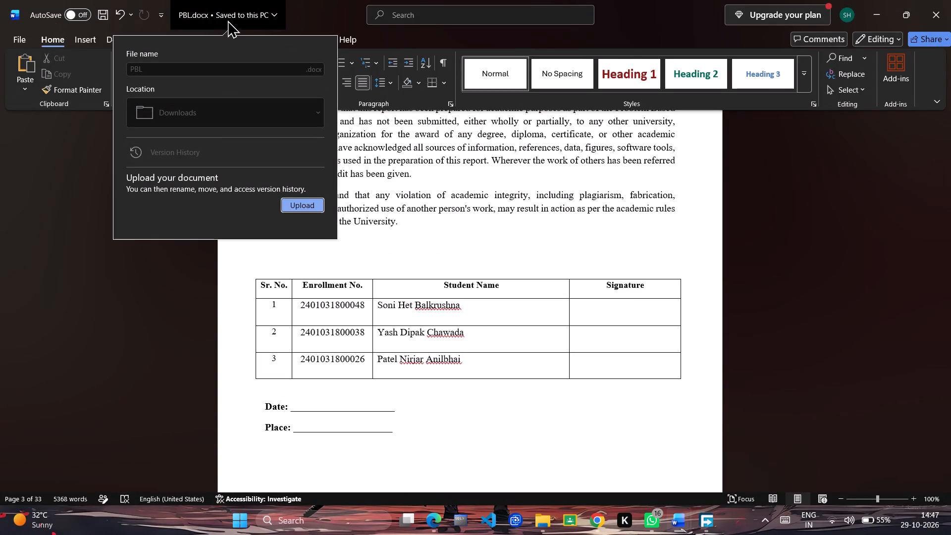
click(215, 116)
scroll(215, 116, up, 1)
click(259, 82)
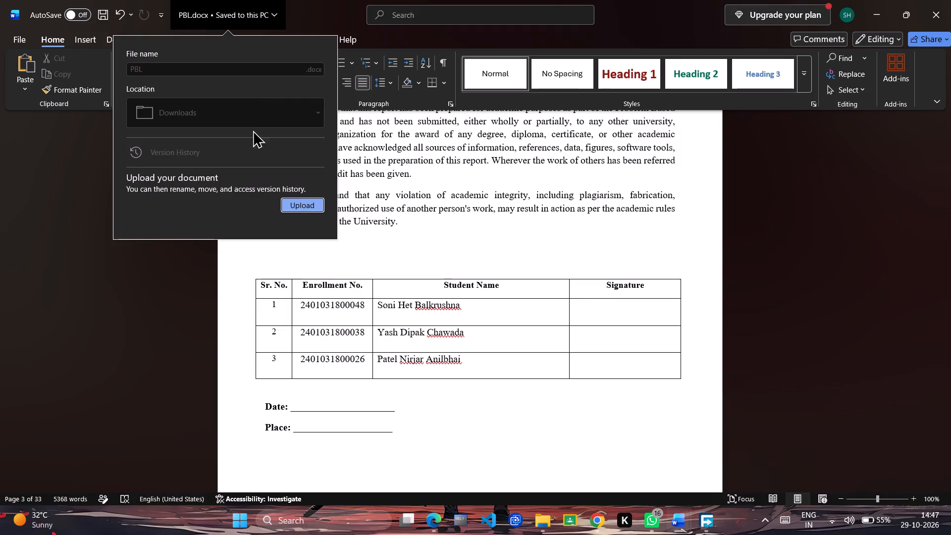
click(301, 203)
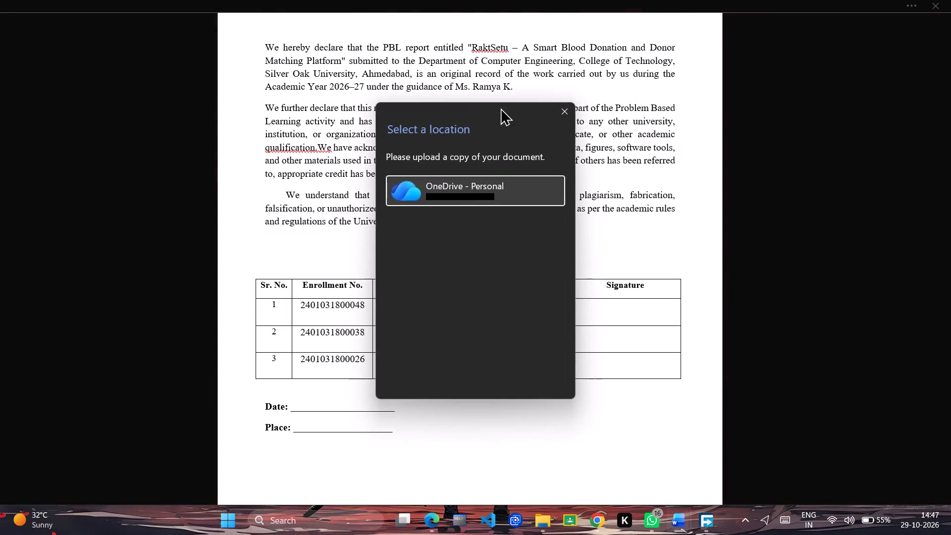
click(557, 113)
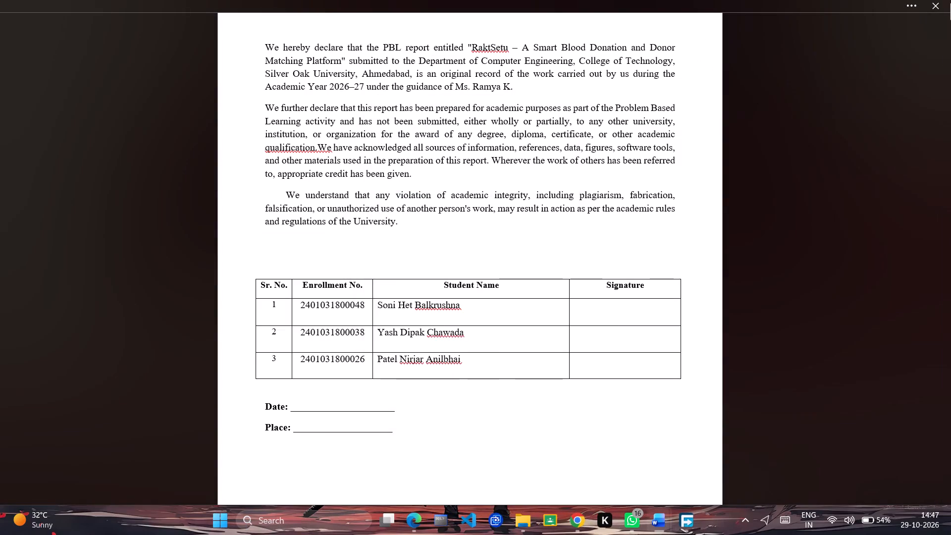
Open PBL_Report_RaktSetu (1) (1).docx from the favorite documents.
click(18, 10)
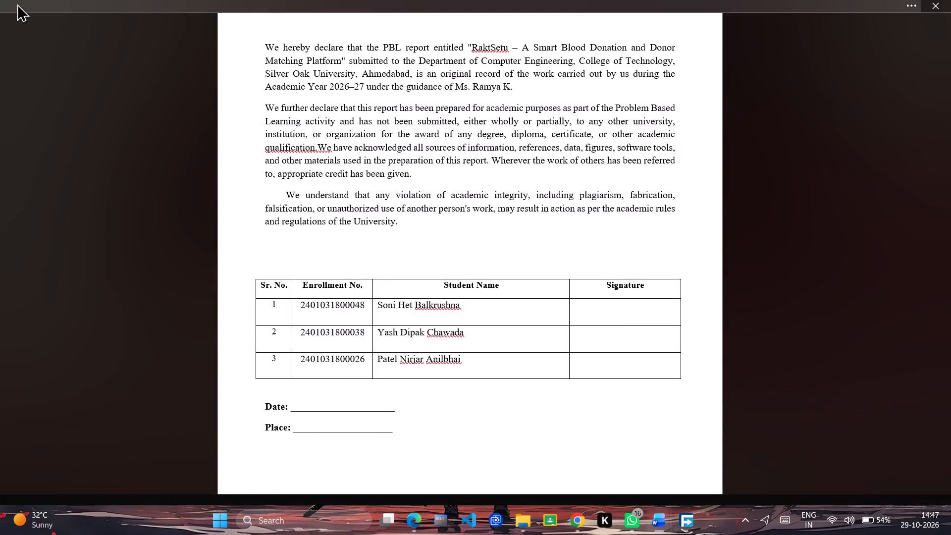
click(16, 5)
click(19, 39)
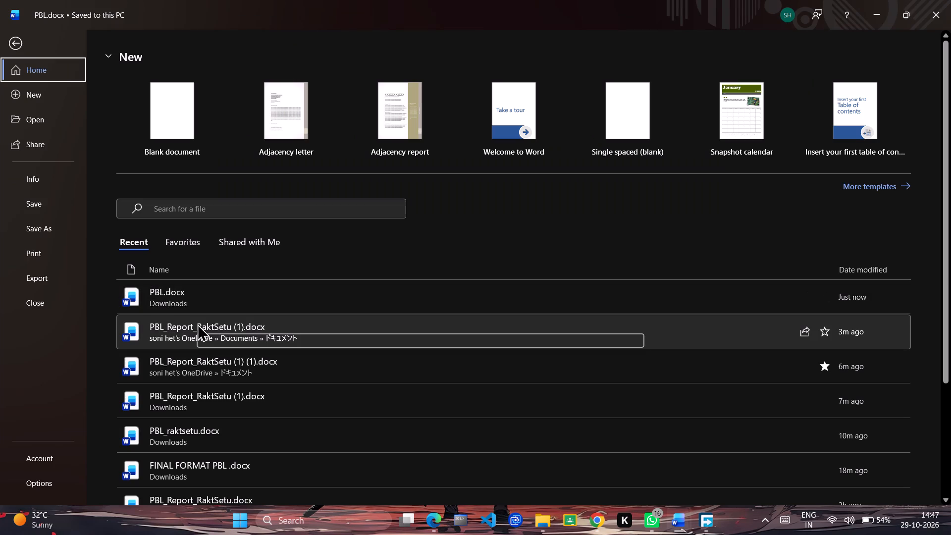
click(202, 359)
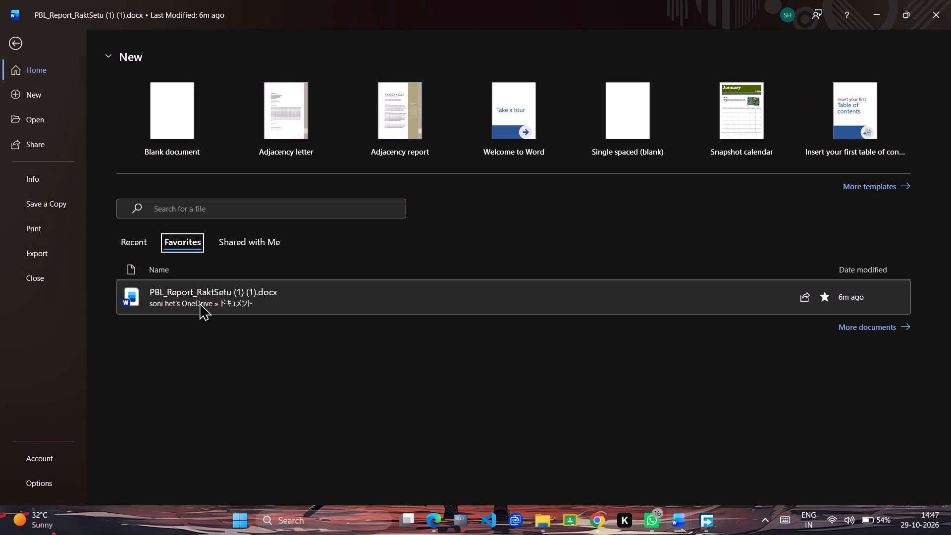
click(187, 283)
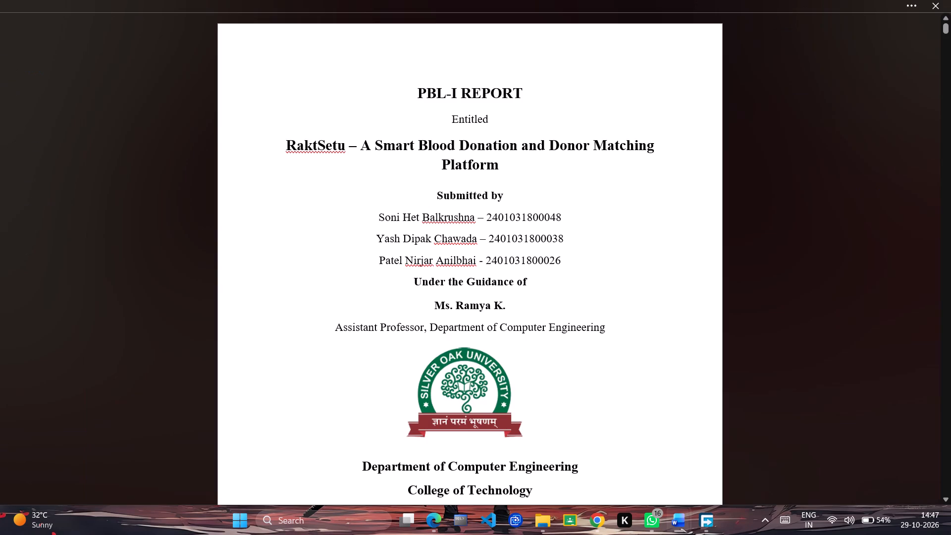
Remove the yellow highlight from "explainable donor matching, and all 7 functional test cases passed" in the abstract's third paragraph.
scroll(423, 313, down, 20)
scroll(423, 313, down, 6)
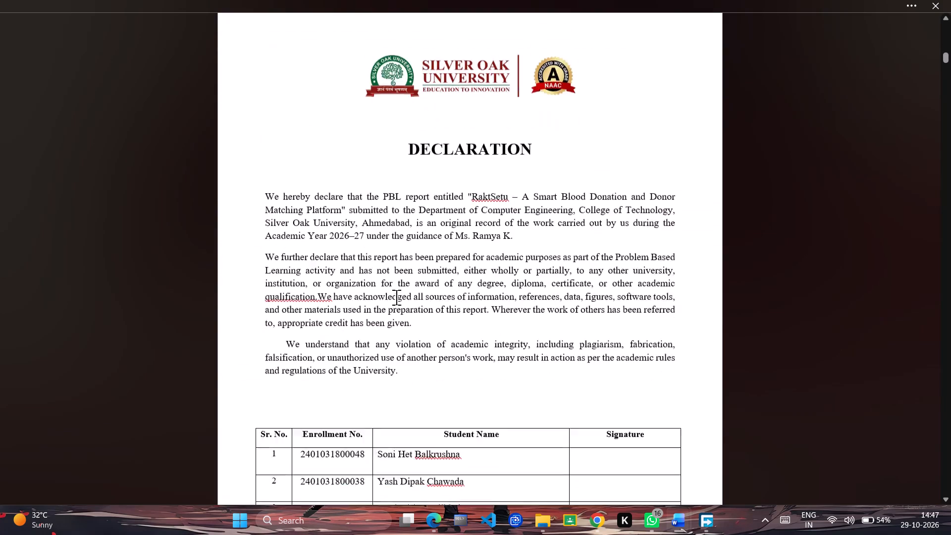
scroll(396, 297, down, 20)
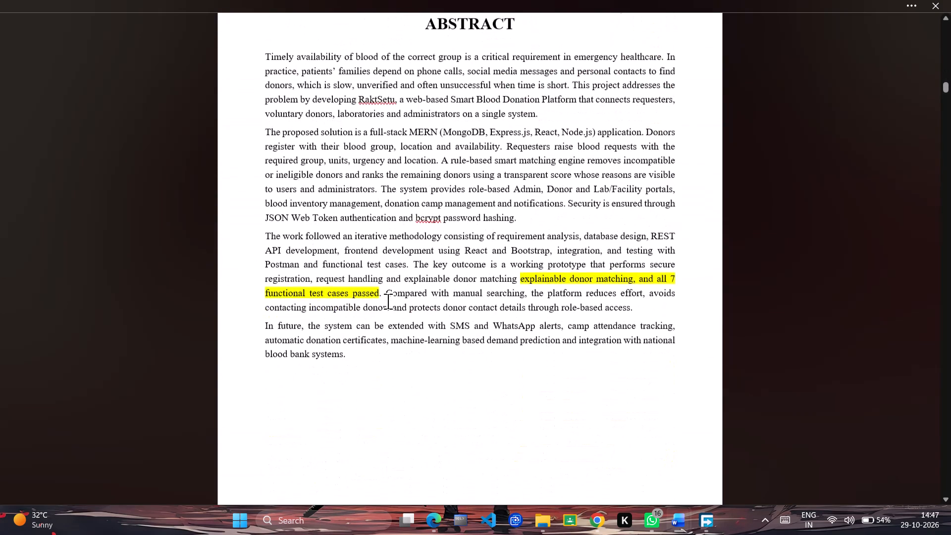
drag(522, 275, 523, 279)
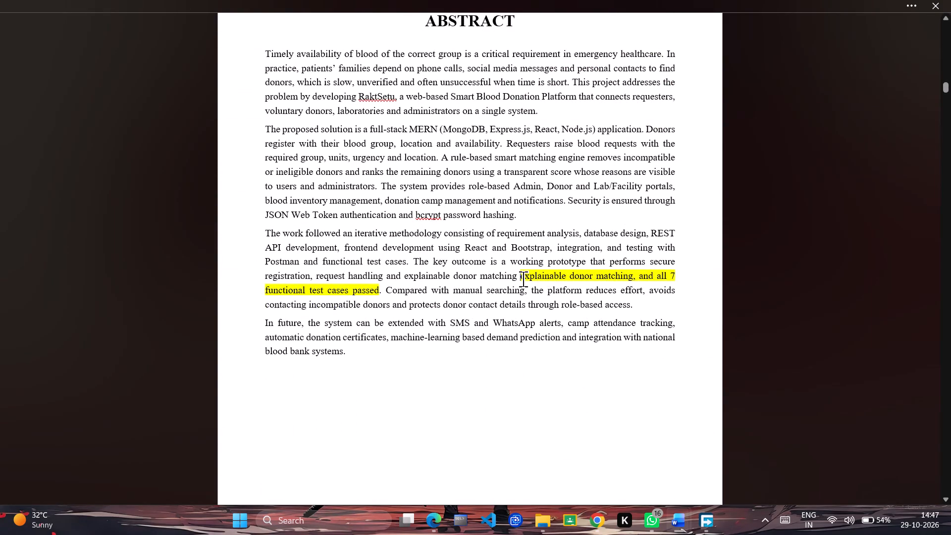
drag(523, 279, 377, 292)
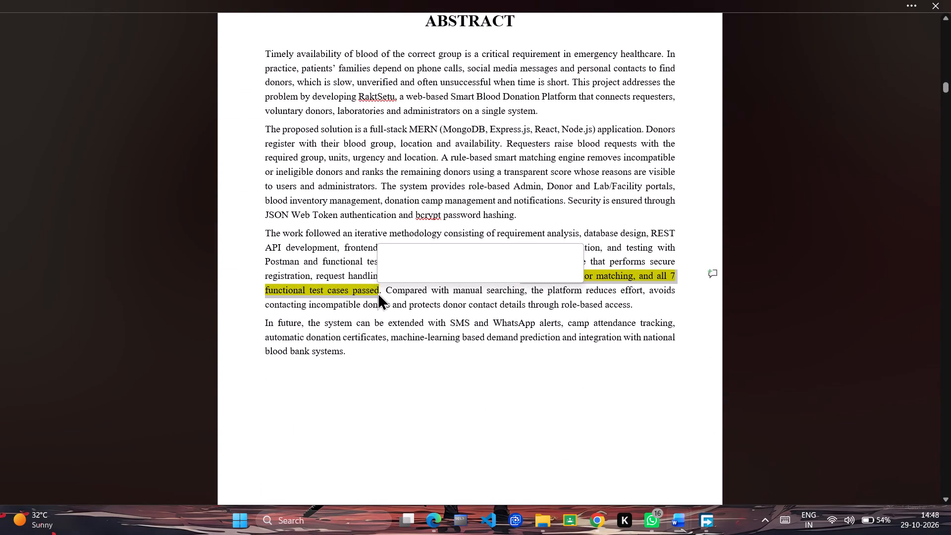
click(429, 269)
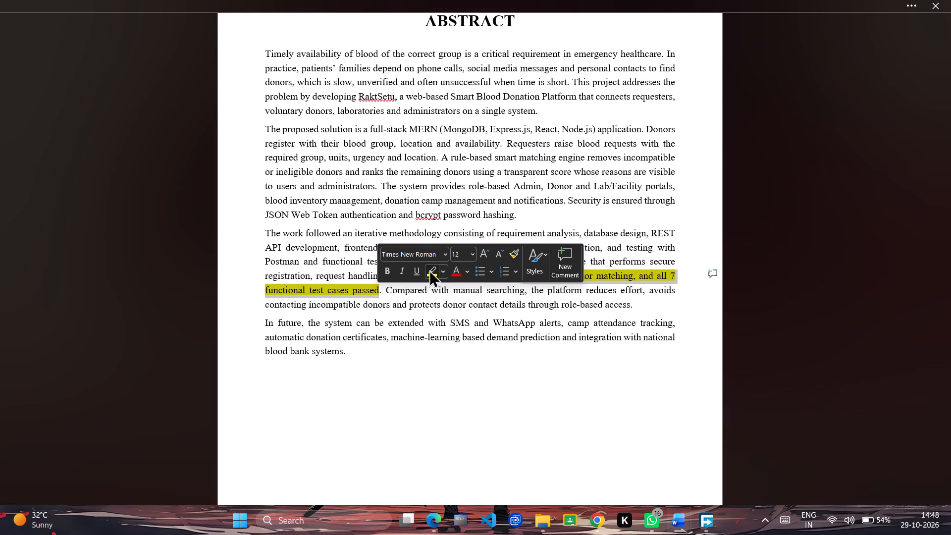
click(423, 374)
Check the undo history and review the certificate, declaration, acknowledgement and abstract pages for the highlight change.
scroll(419, 367, up, 18)
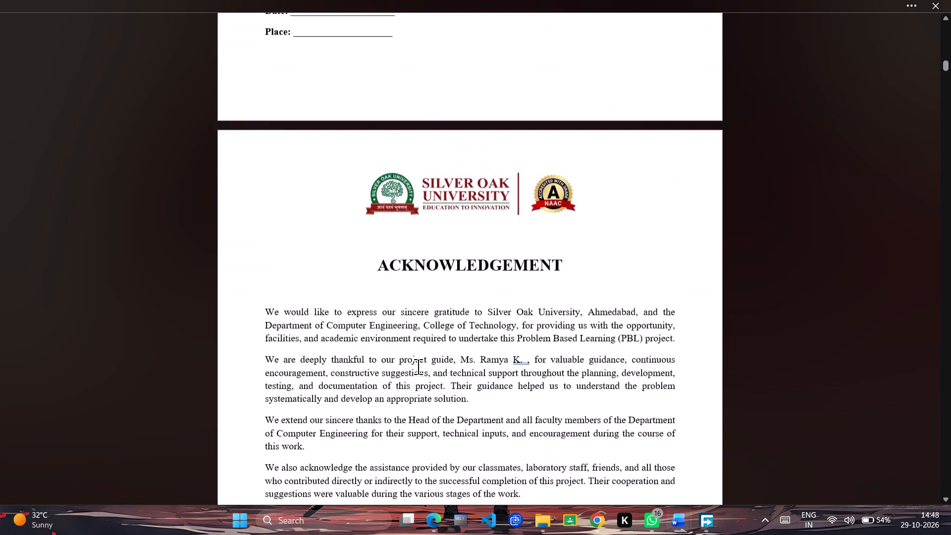
scroll(418, 367, up, 10)
click(0, 0)
click(130, 7)
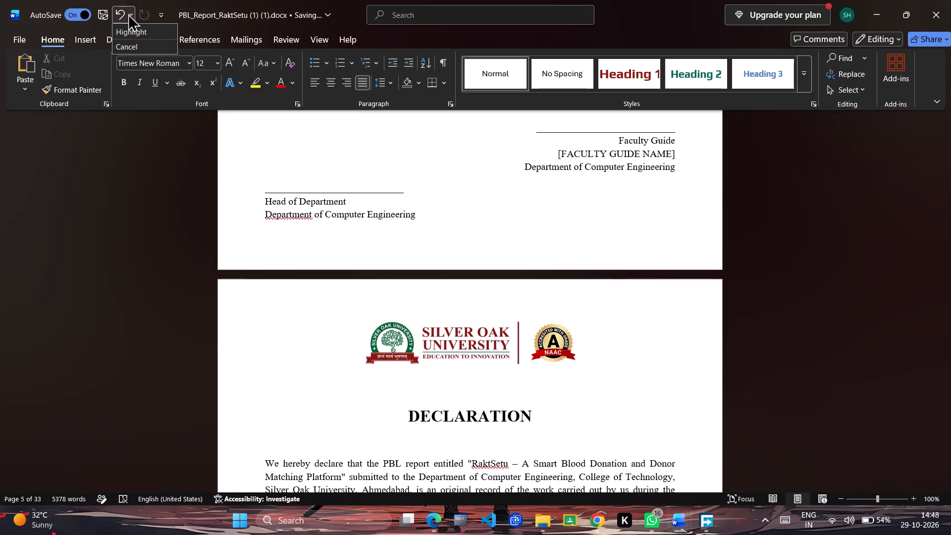
scroll(199, 247, down, 7)
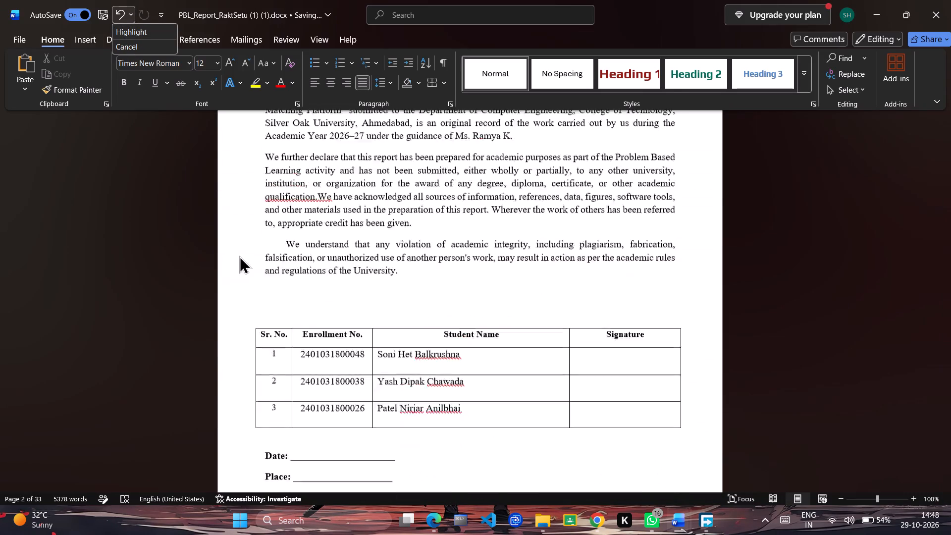
scroll(241, 256, down, 18)
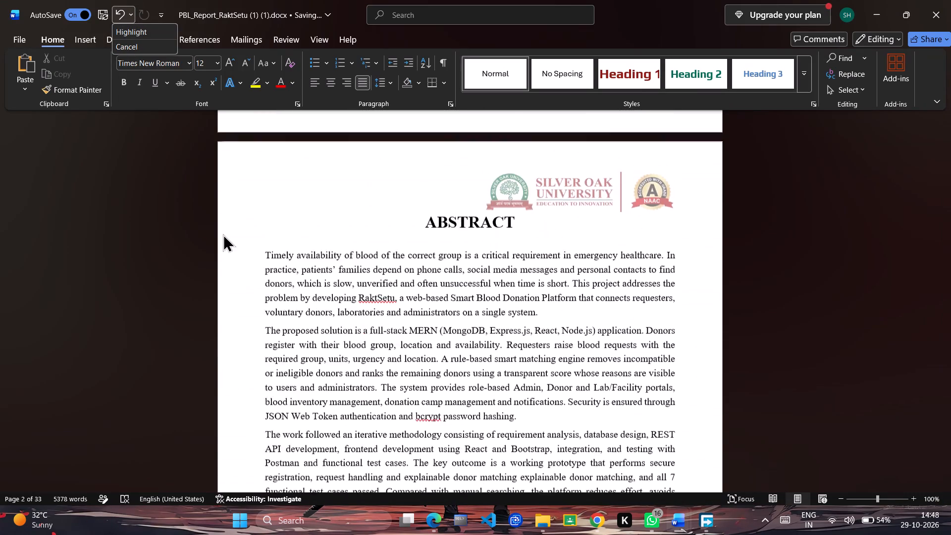
scroll(223, 234, down, 2)
Save PBL_Report_RaktSetu (1) (1).docx and turn AutoSave off.
click(101, 17)
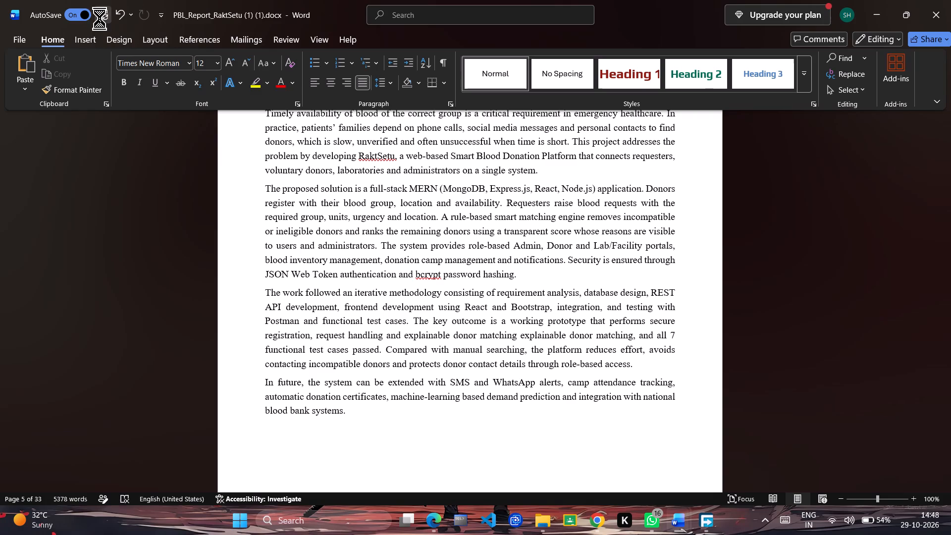
click(99, 16)
triple_click(99, 16)
click(99, 16)
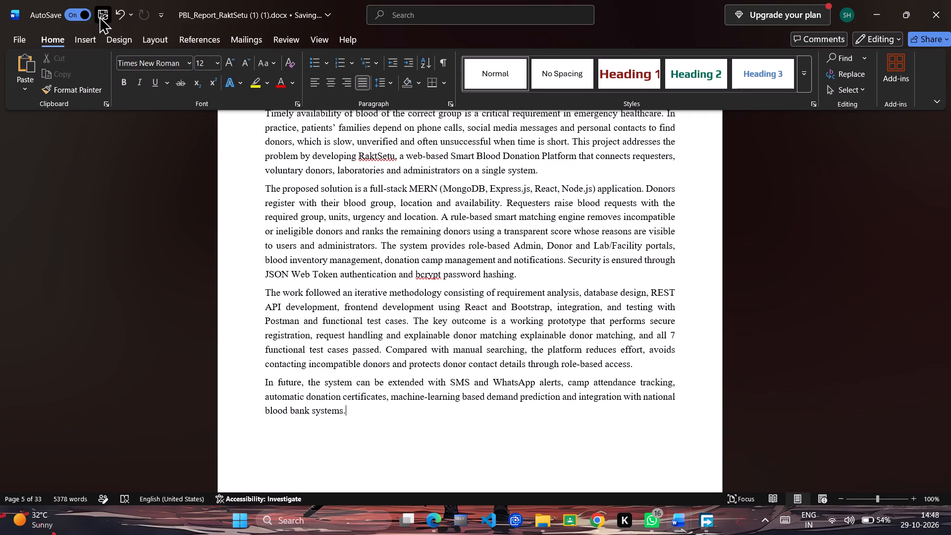
click(76, 15)
click(93, 15)
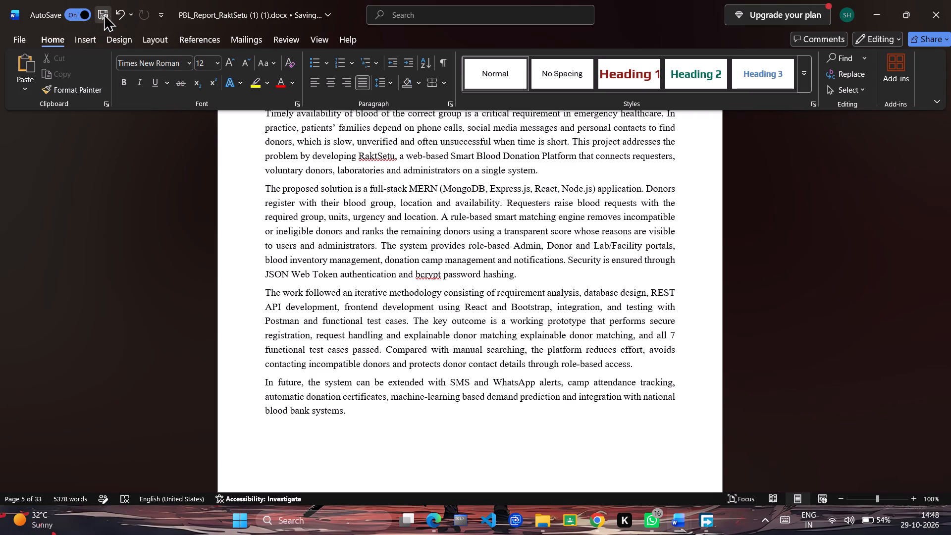
click(104, 13)
click(82, 12)
click(102, 14)
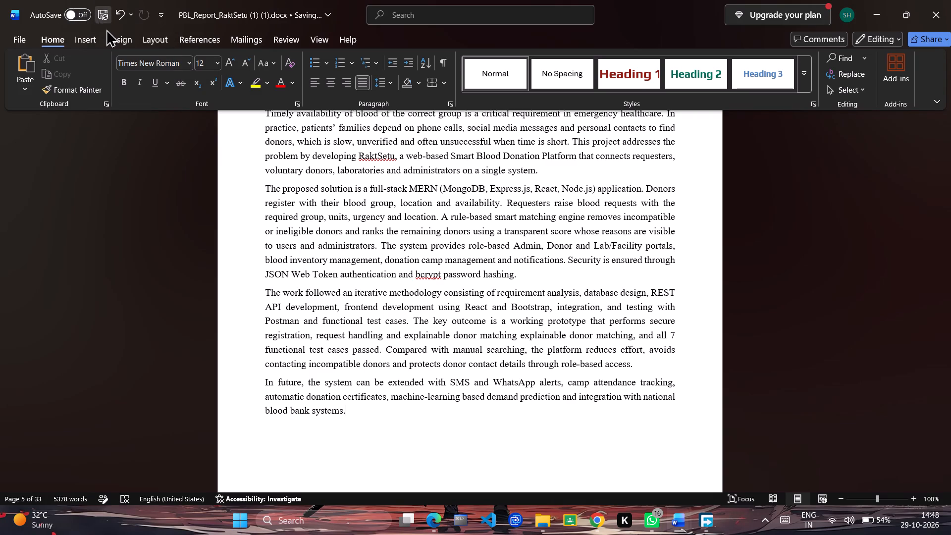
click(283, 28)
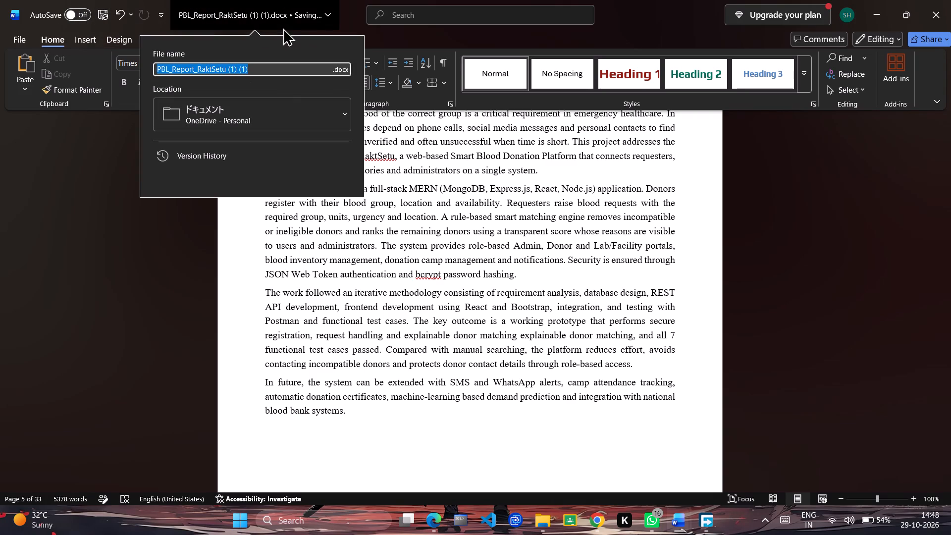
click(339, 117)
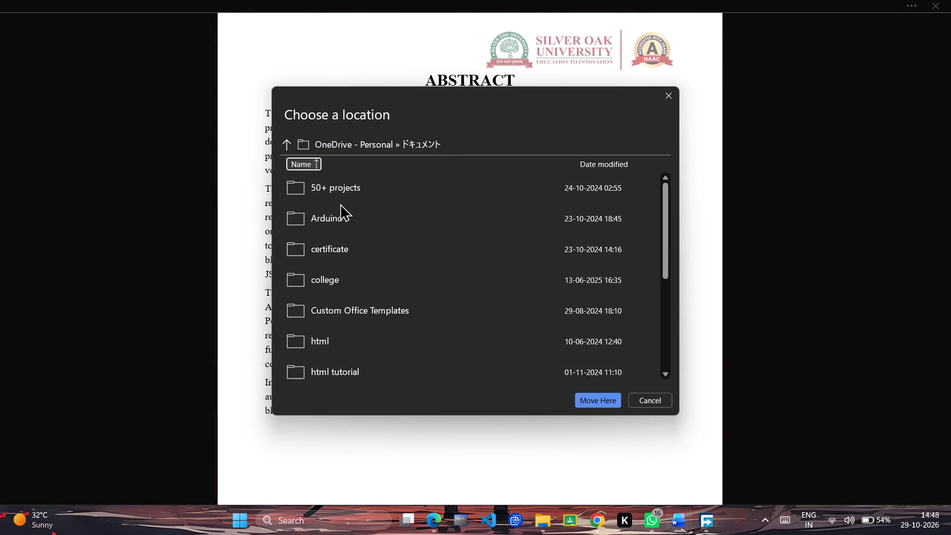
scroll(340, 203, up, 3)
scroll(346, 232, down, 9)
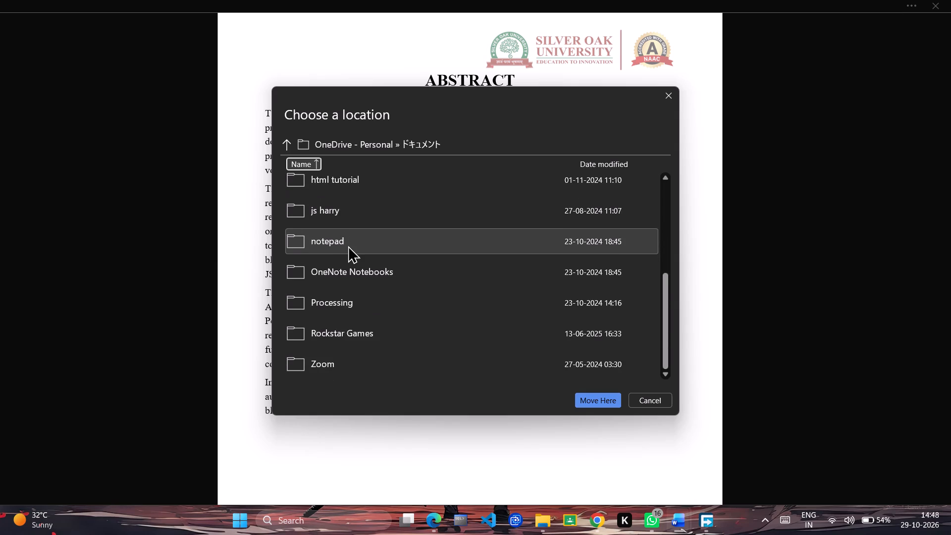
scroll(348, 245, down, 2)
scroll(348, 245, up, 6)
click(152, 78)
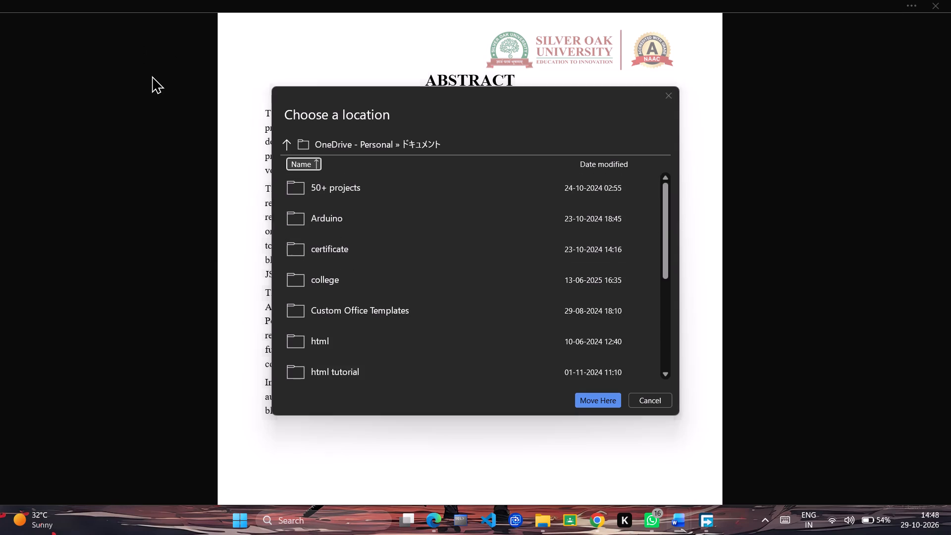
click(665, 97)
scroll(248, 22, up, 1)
Move PBL_Report_RaktSetu (1) (1).docx to the royal folder under OneDrive - Personal » Desktop.
click(223, 0)
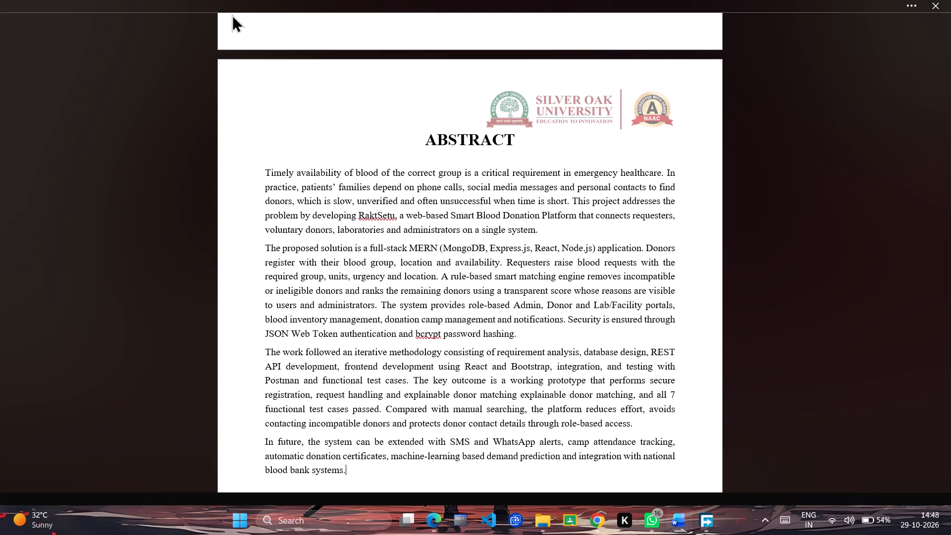
click(322, 17)
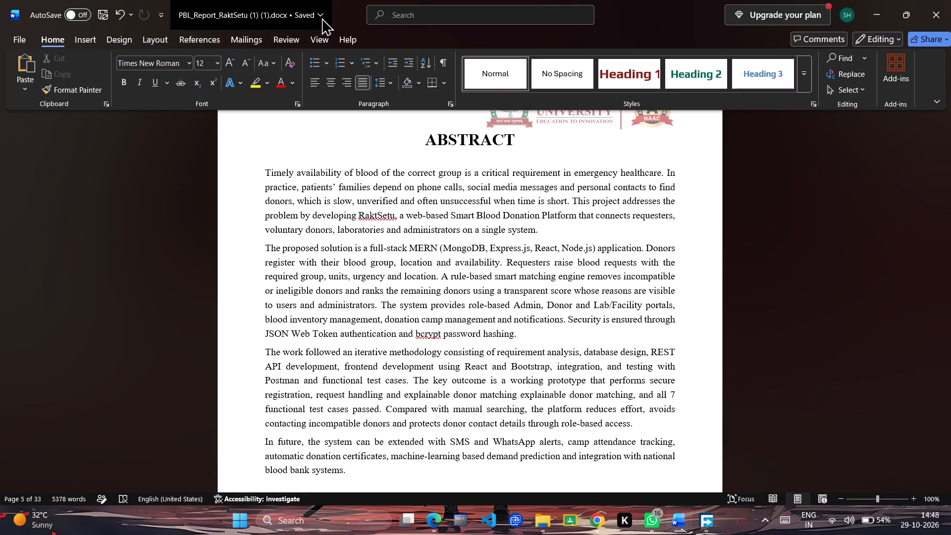
click(345, 112)
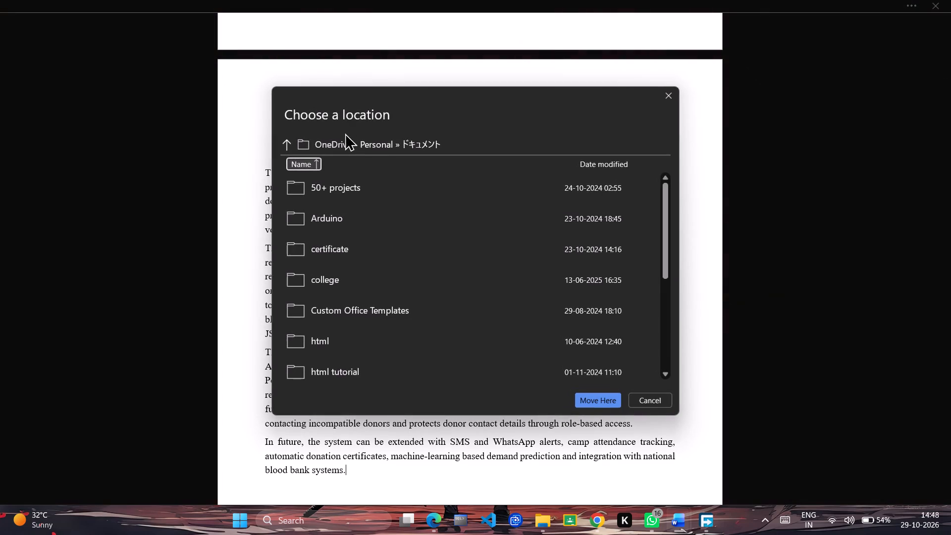
scroll(377, 206, up, 2)
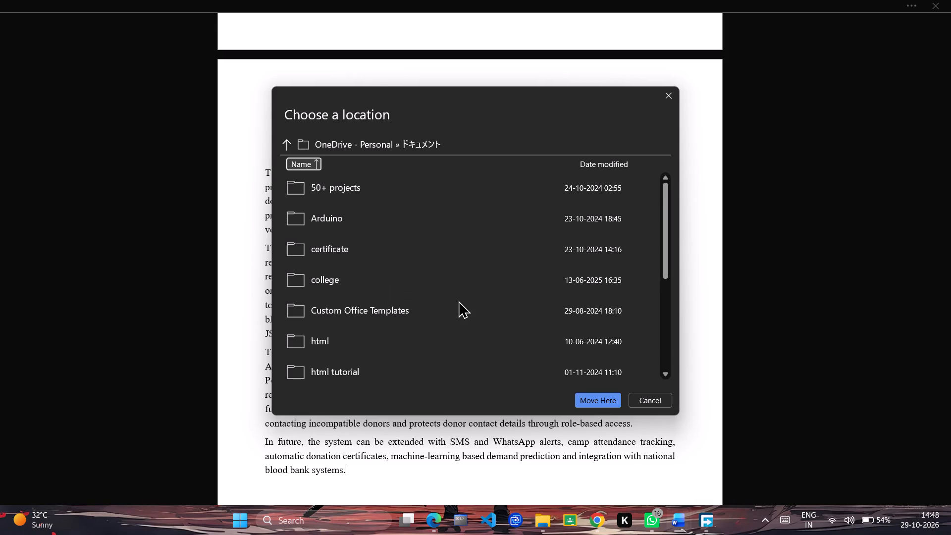
scroll(470, 361, down, 3)
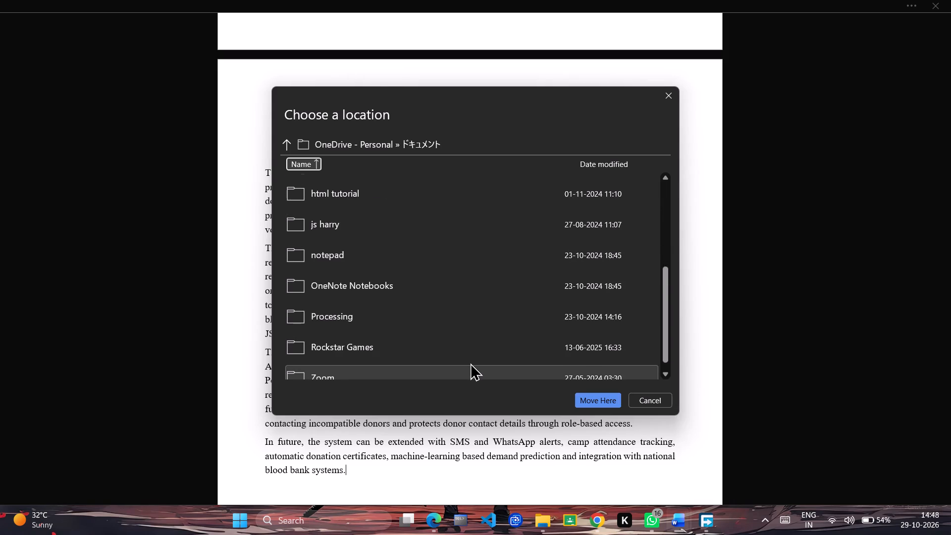
scroll(470, 363, down, 2)
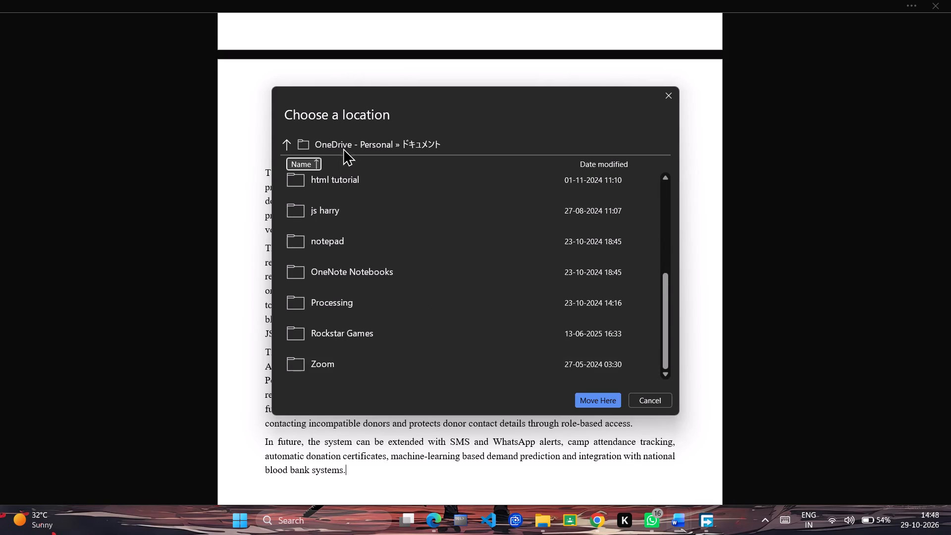
click(358, 143)
click(290, 141)
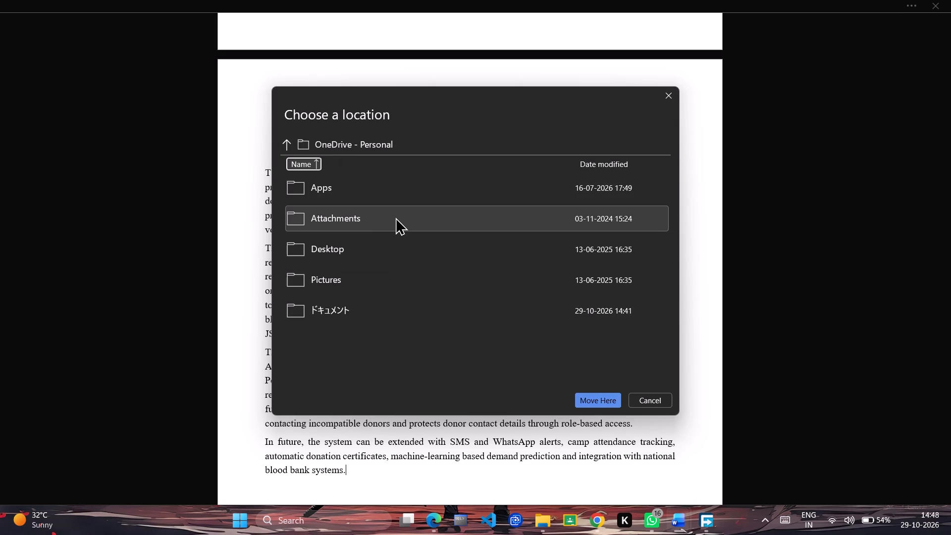
click(396, 247)
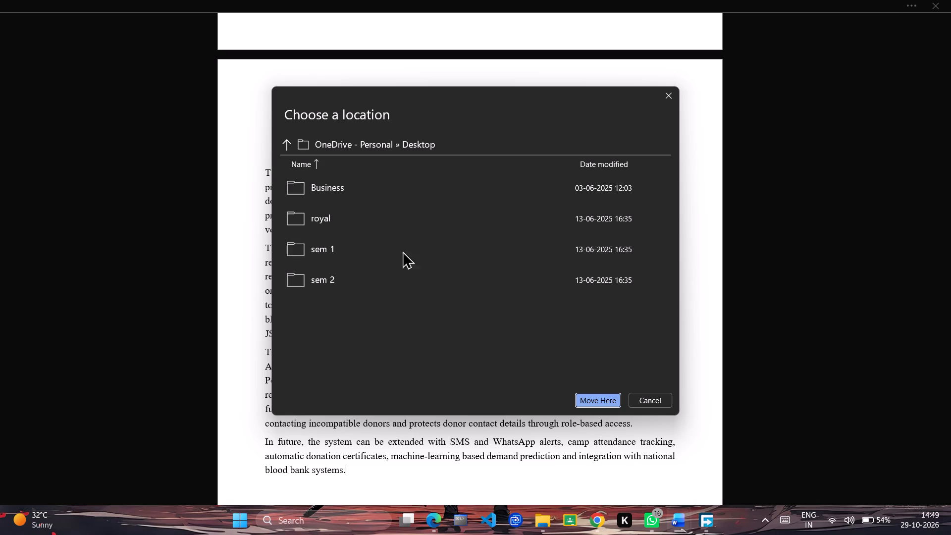
click(316, 218)
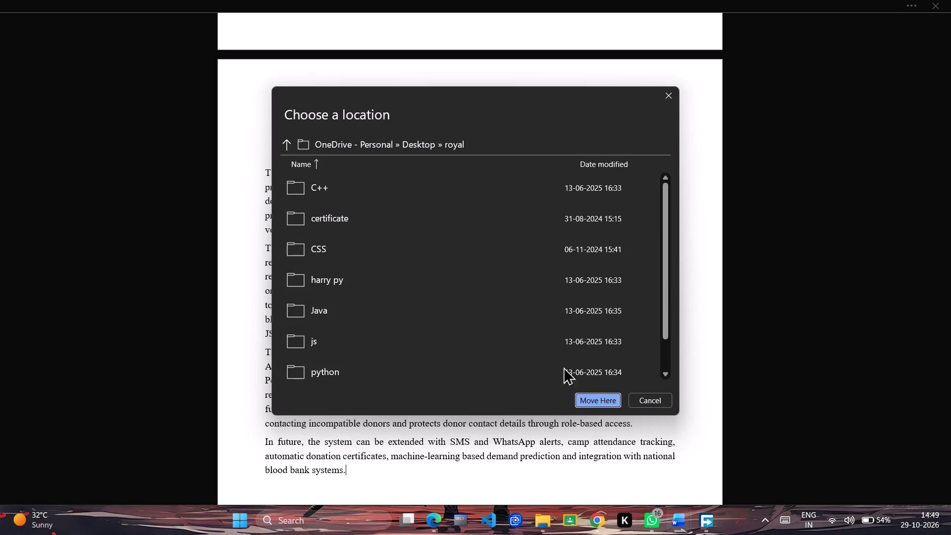
scroll(508, 332, down, 5)
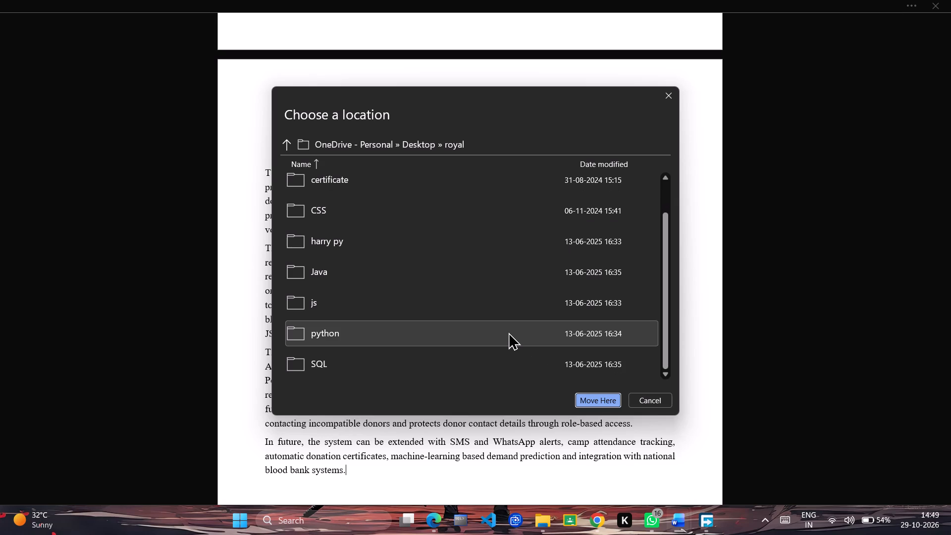
scroll(508, 332, up, 6)
scroll(498, 343, down, 6)
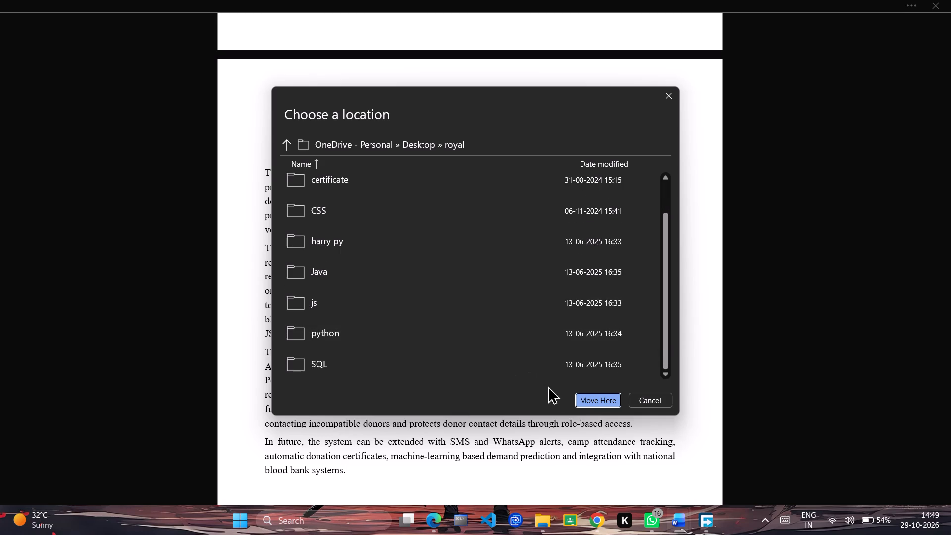
click(586, 401)
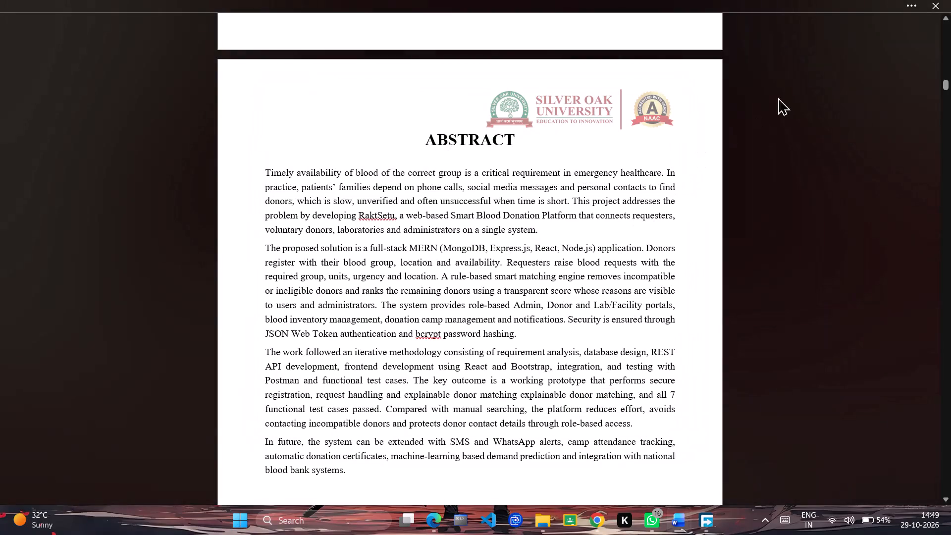
Close PBL_Report_RaktSetu (1) (1).docx with its changes saved, and close the other open report window.
click(950, 0)
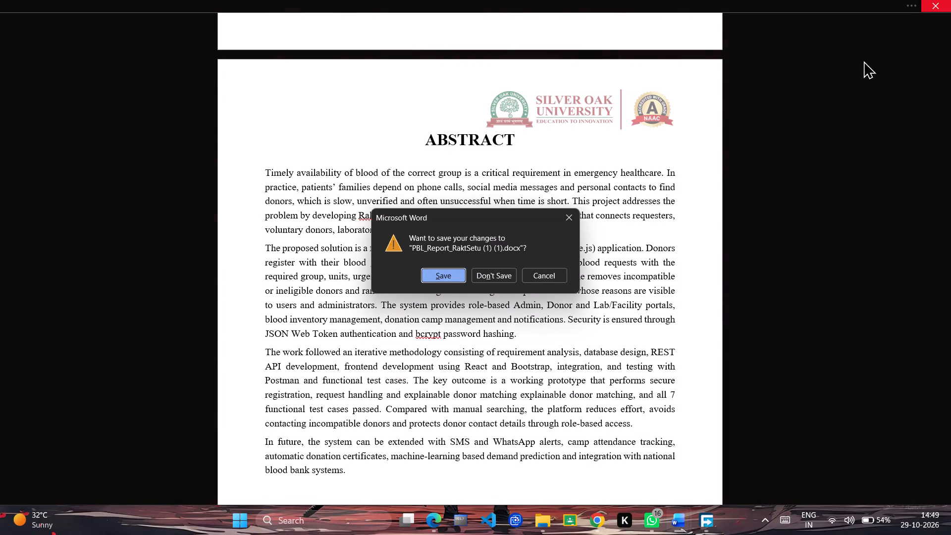
click(455, 278)
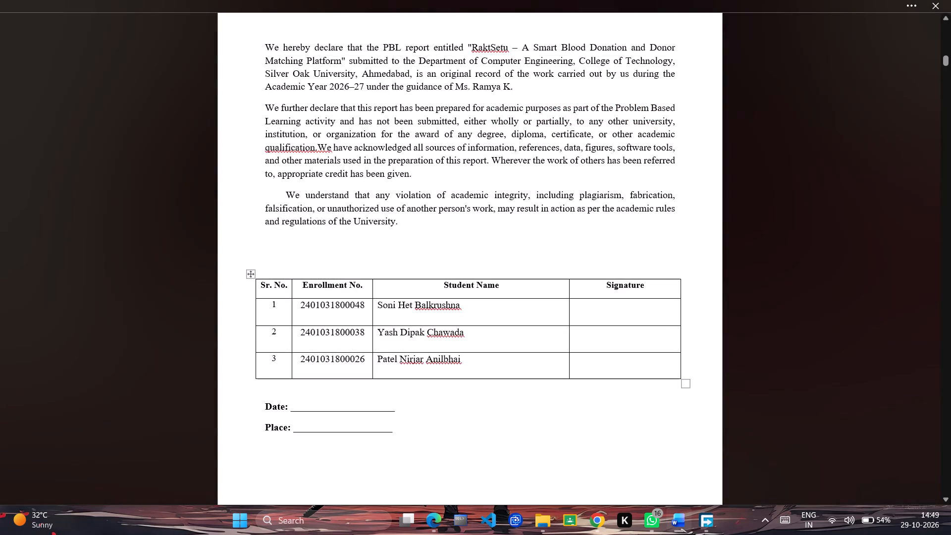
key(alt+F4)
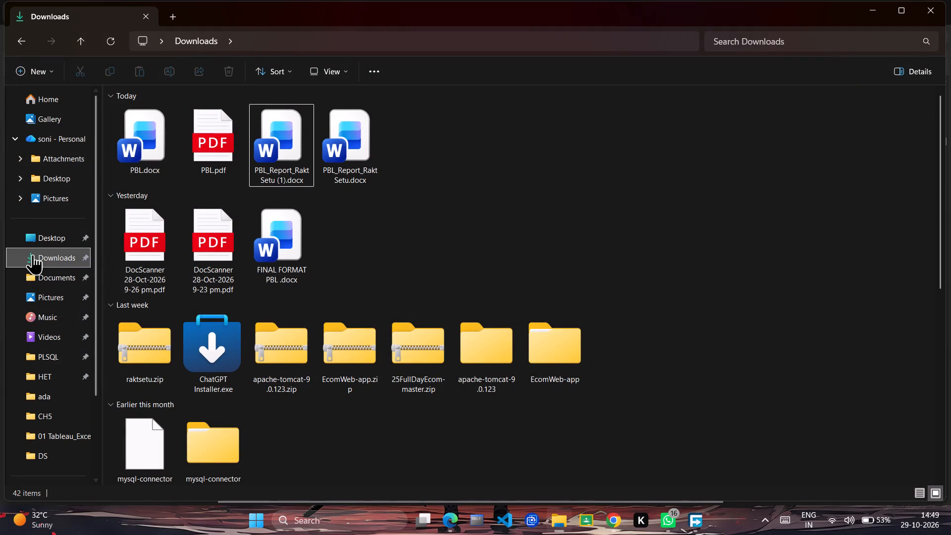
Look for the moved report in the Desktop's royal folder in File Explorer.
click(33, 243)
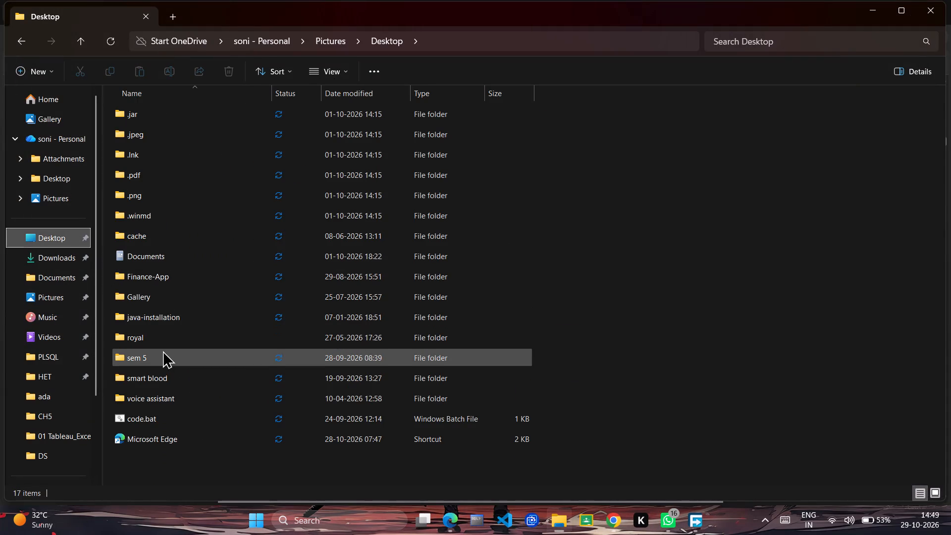
double_click(160, 343)
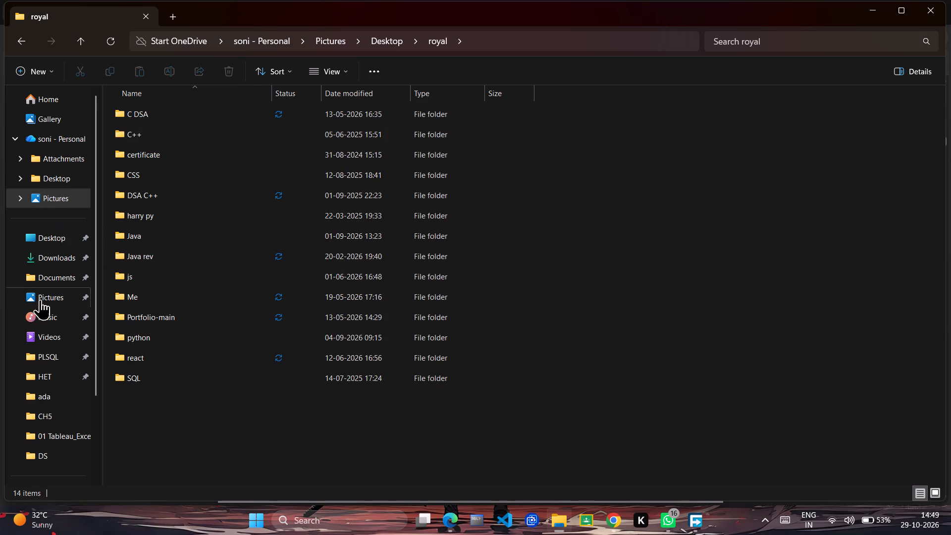
click(55, 239)
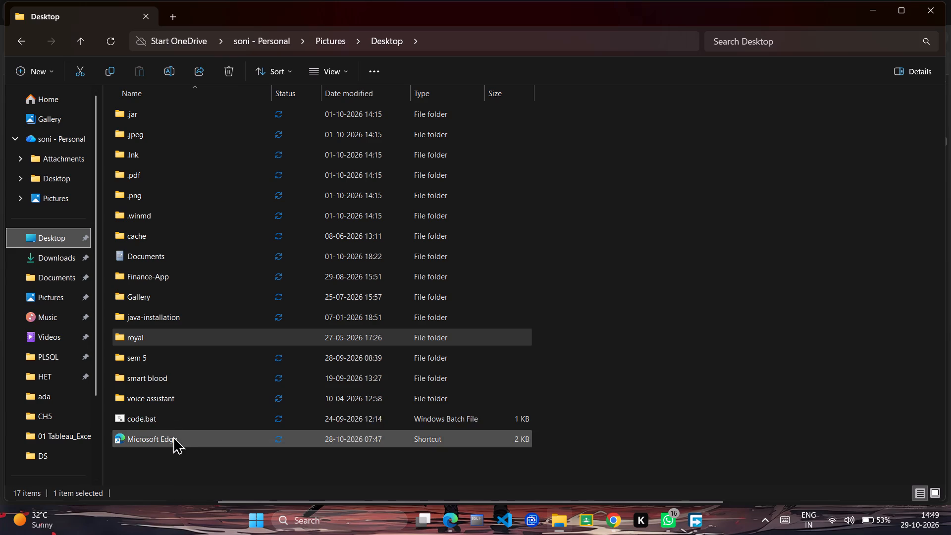
double_click(163, 334)
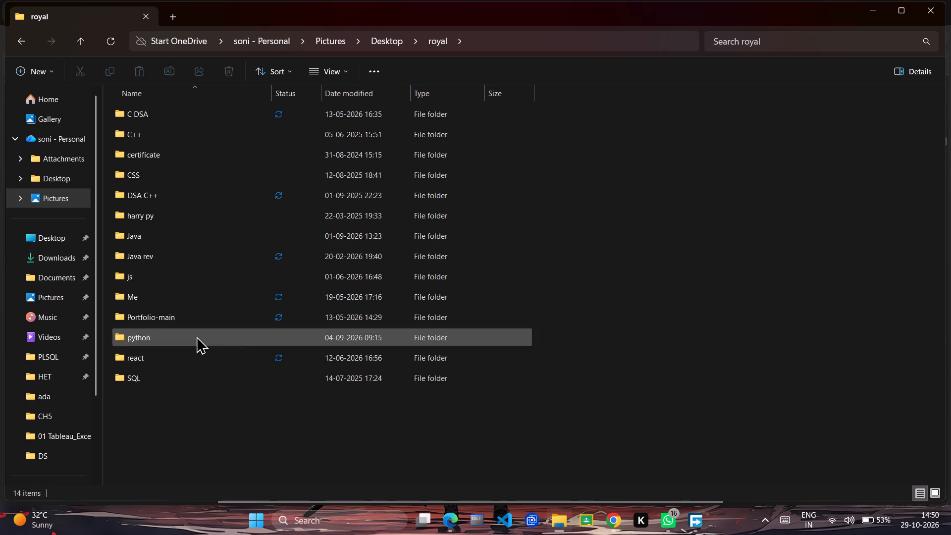
Start Word again and reopen PBL_Report_RaktSetu (1) (1).docx from the recent documents.
click(329, 518)
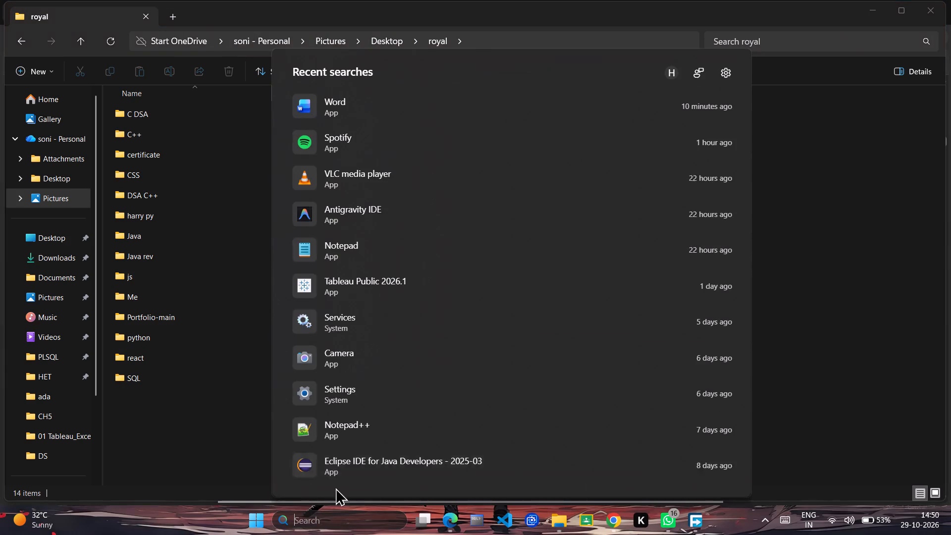
click(357, 113)
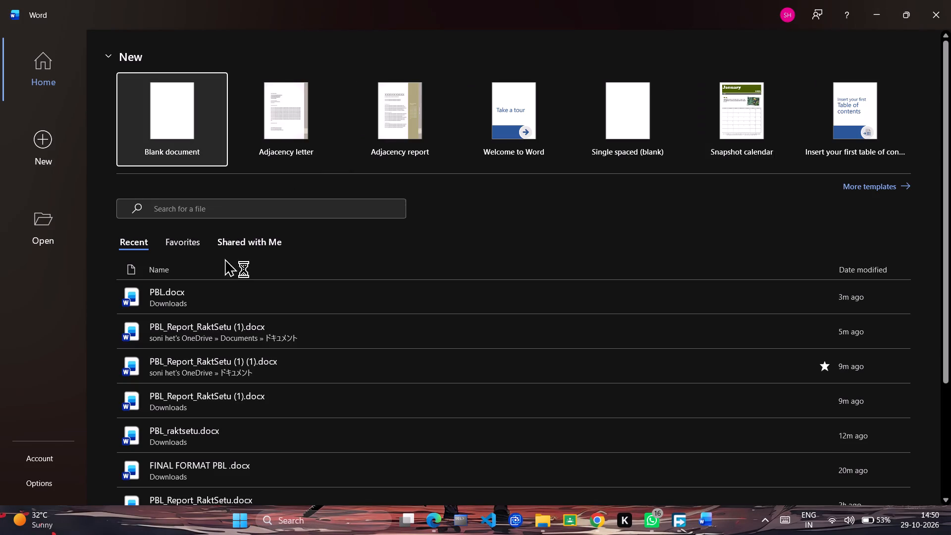
click(175, 294)
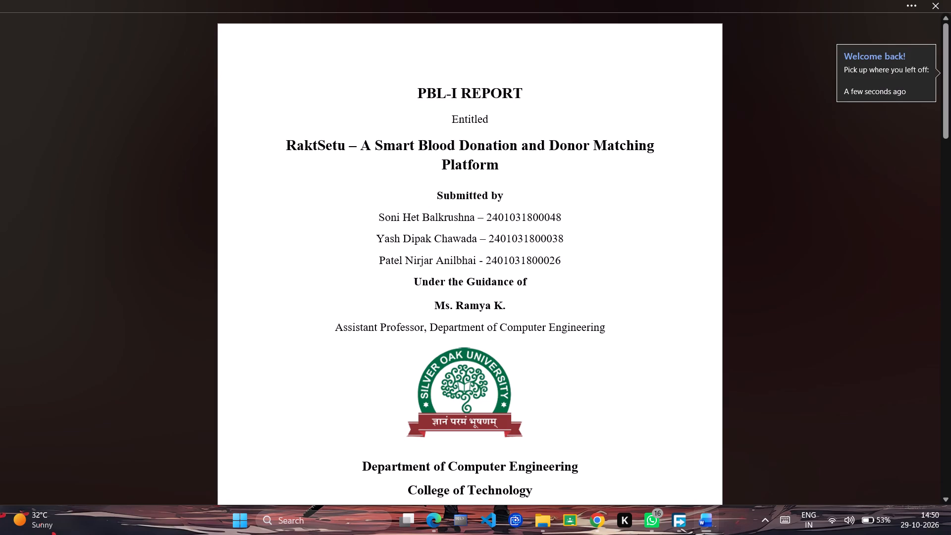
Skim the reopened report's opening pages past the keywords and save the document.
scroll(317, 324, down, 11)
scroll(325, 297, down, 16)
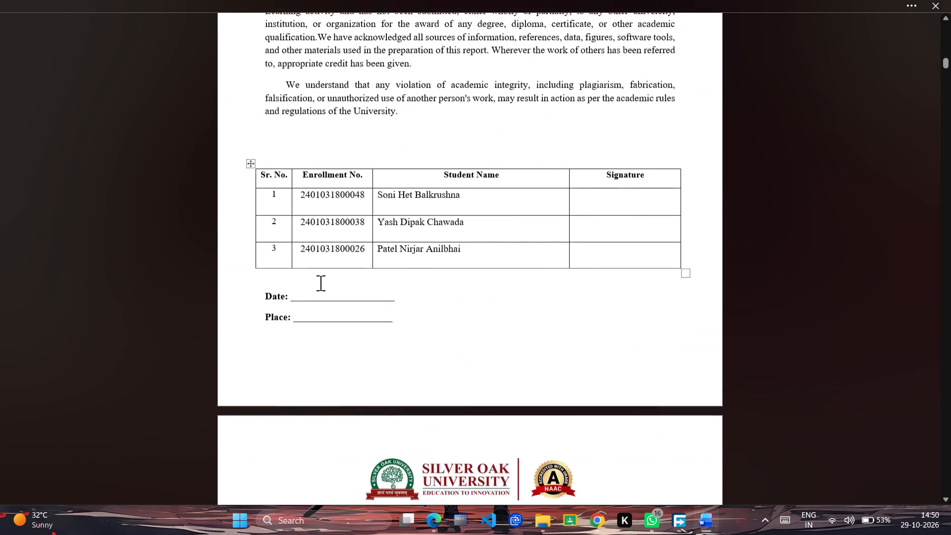
scroll(320, 283, down, 20)
scroll(320, 283, down, 10)
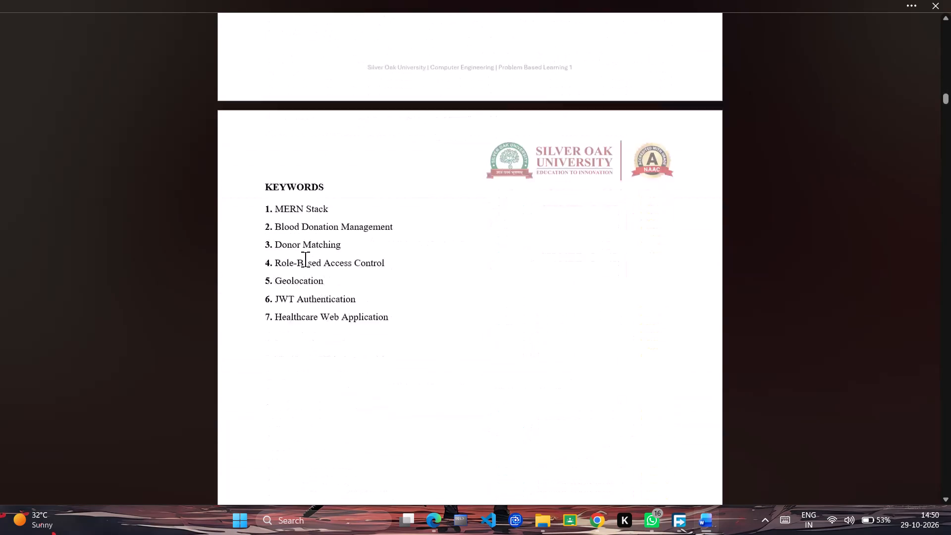
scroll(305, 259, down, 3)
click(184, 207)
click(148, 0)
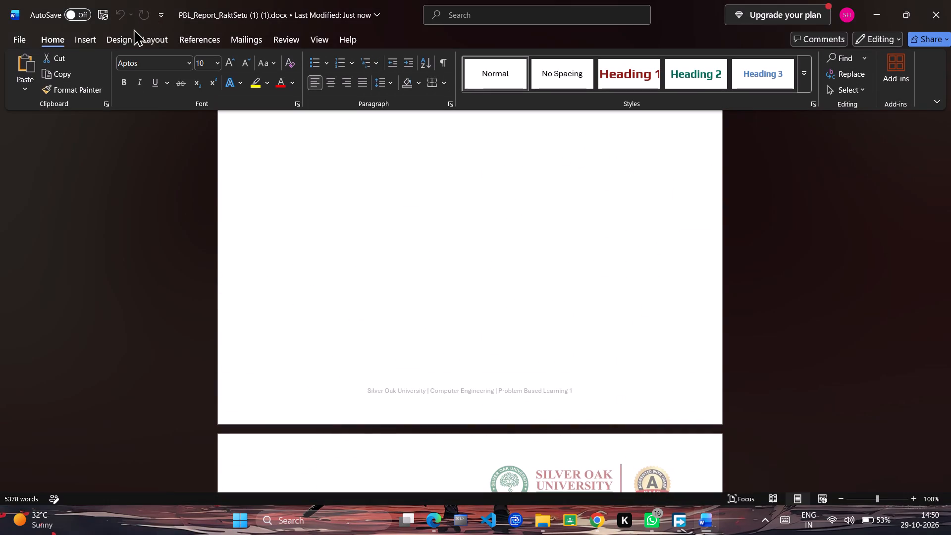
click(99, 13)
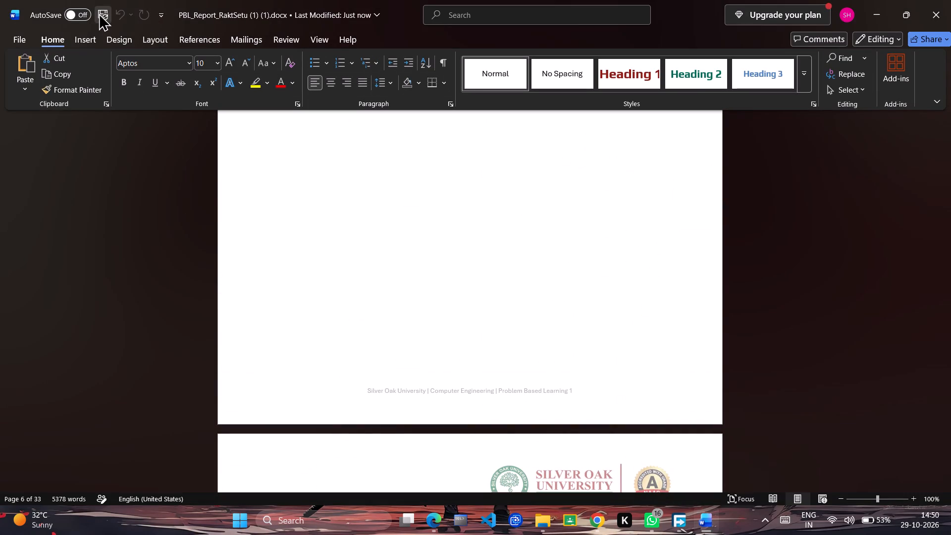
Move PBL_Report_RaktSetu (1) (1).docx to the certificate subfolder inside the royal folder on OneDrive.
click(266, 16)
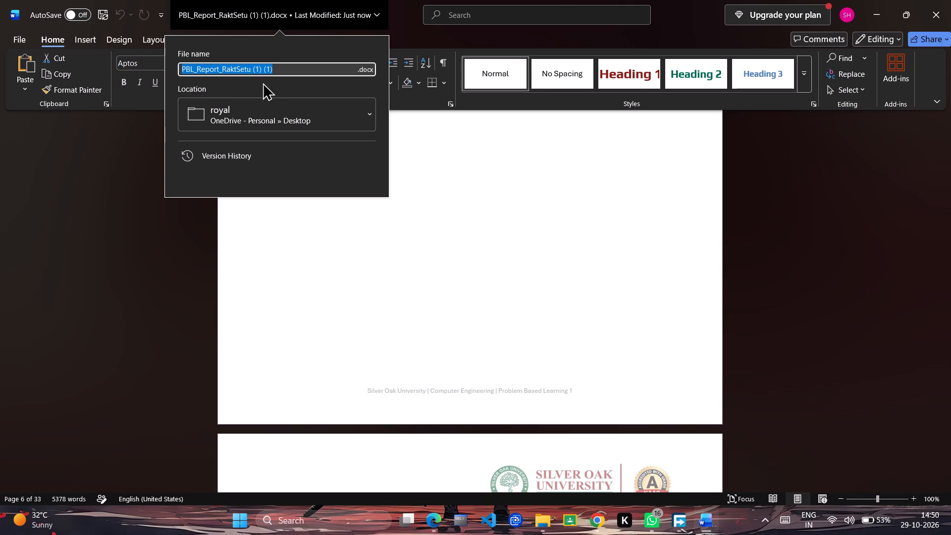
click(368, 113)
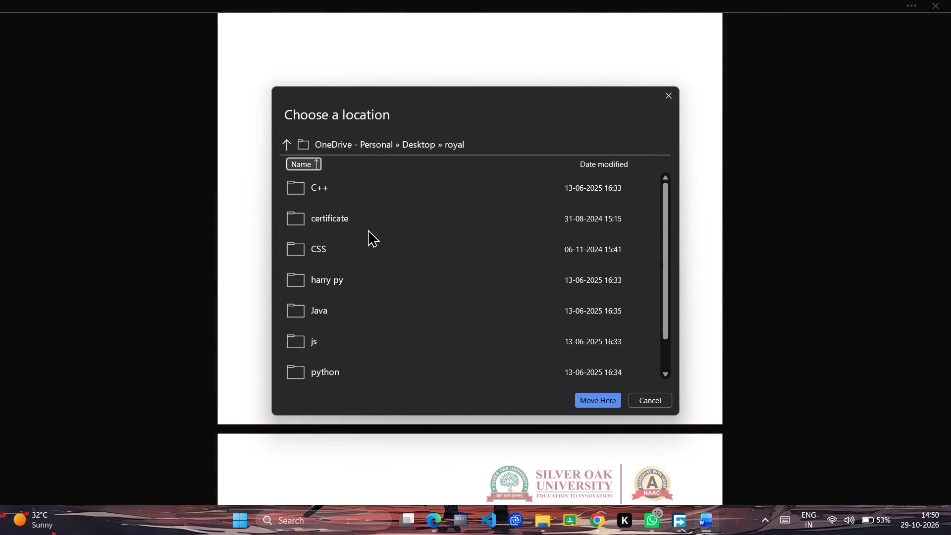
scroll(315, 197, down, 2)
scroll(315, 198, up, 2)
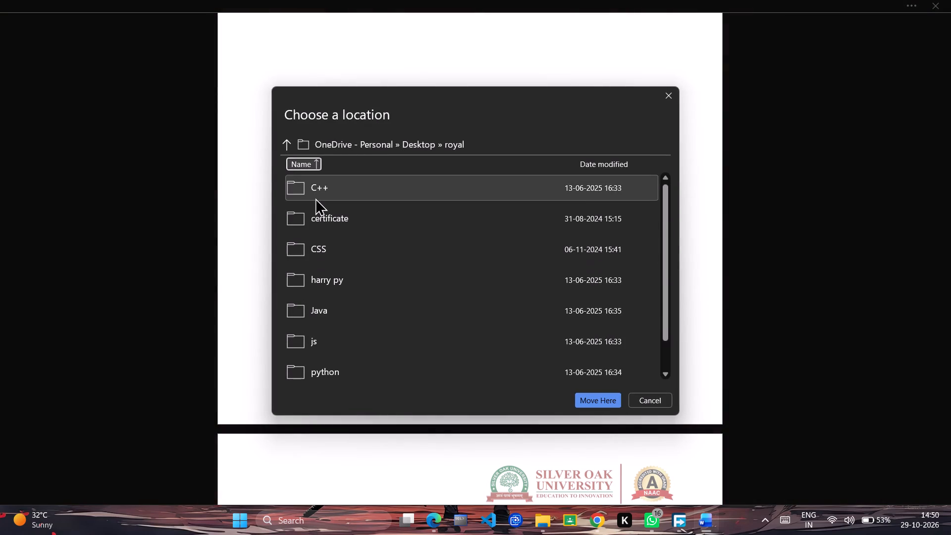
click(305, 212)
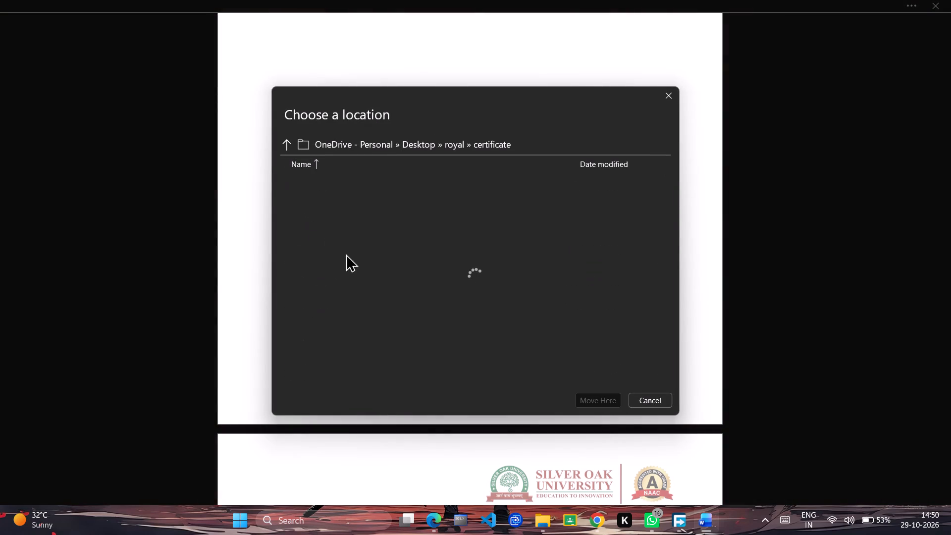
click(601, 401)
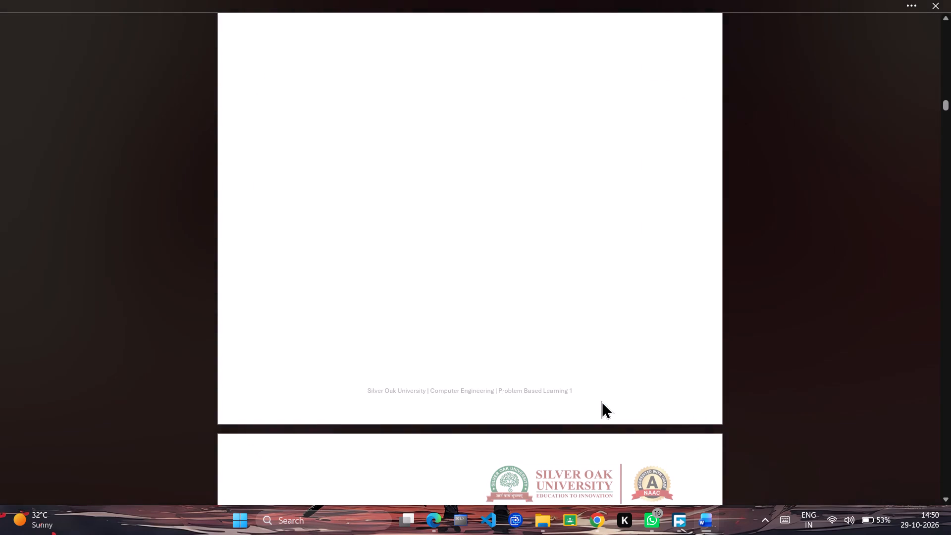
Look for the moved report in File Explorer, checking the certificate folder under Pictures and the royal folder under OneDrive's Desktop.
click(542, 523)
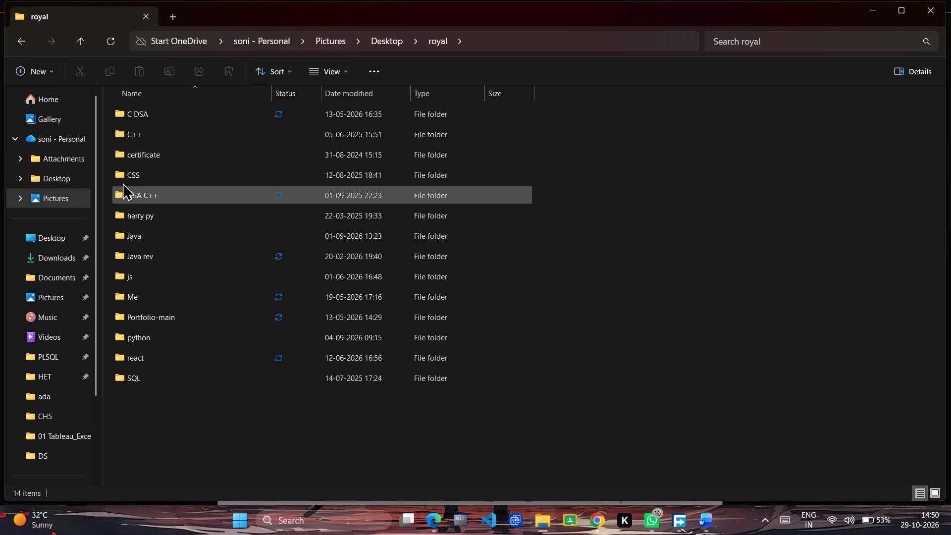
click(189, 163)
double_click(184, 155)
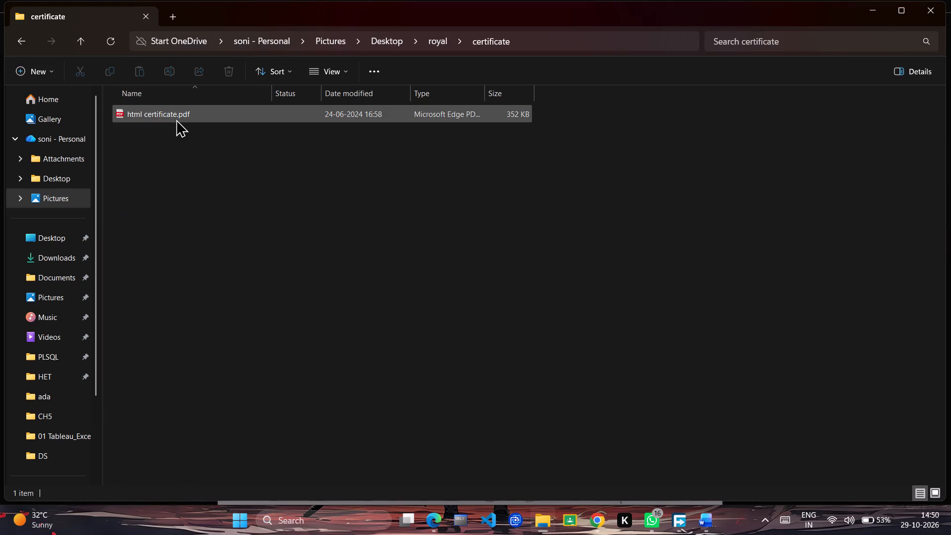
click(21, 46)
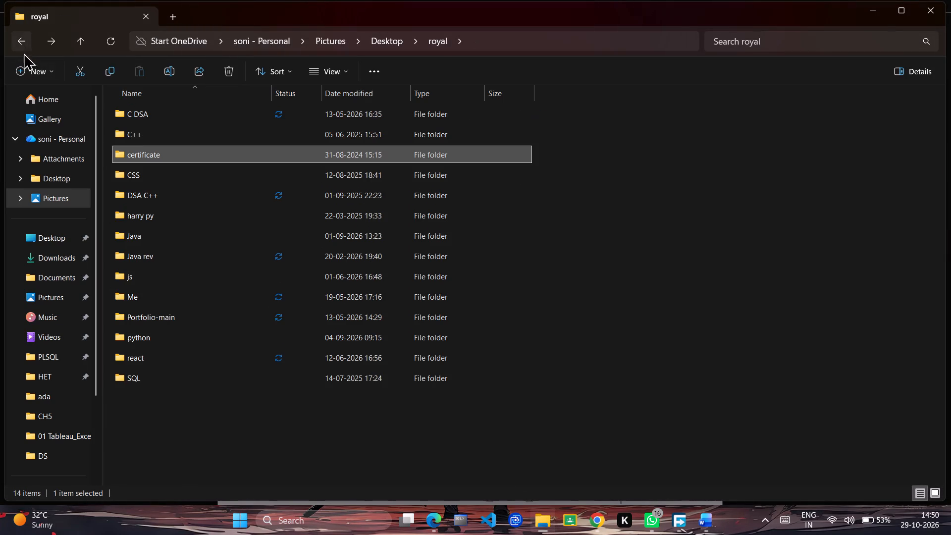
click(39, 121)
click(41, 136)
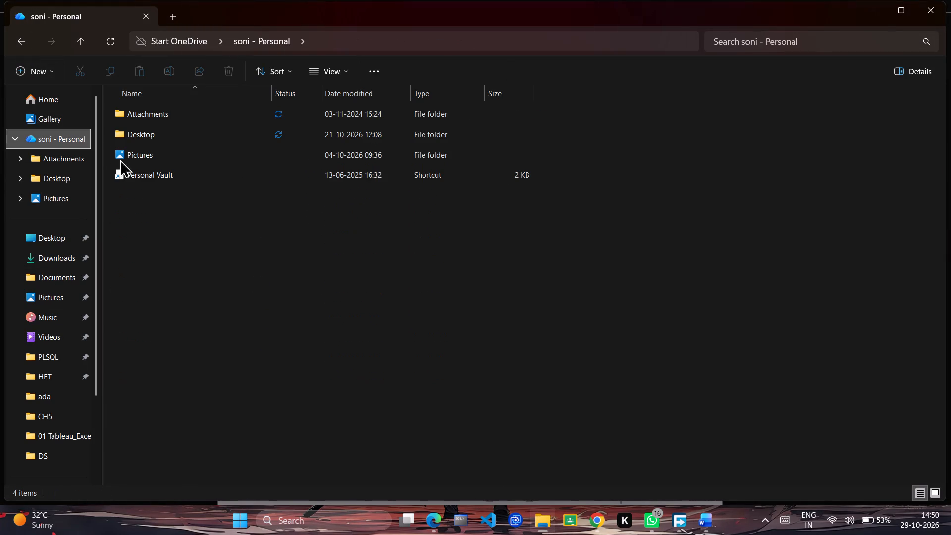
double_click(155, 140)
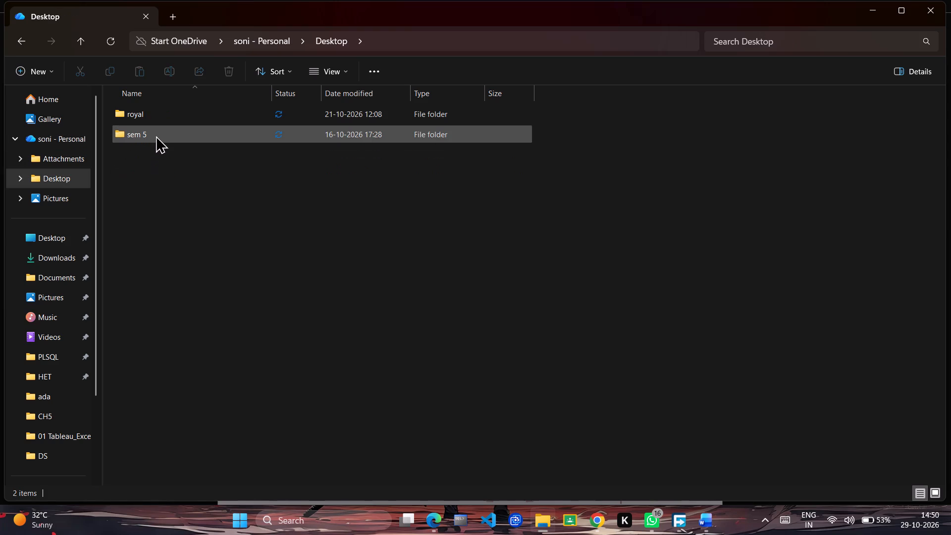
double_click(158, 120)
double_click(158, 120)
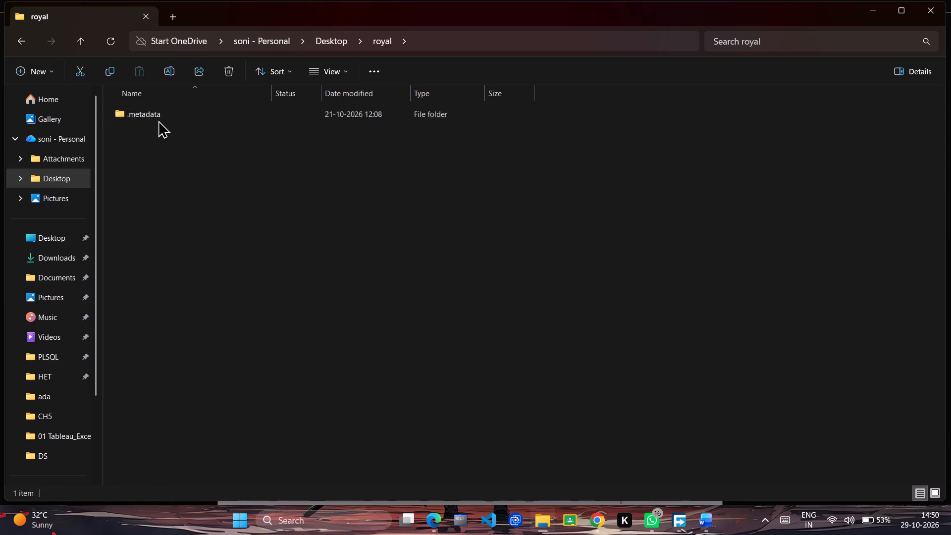
click(24, 39)
click(24, 39)
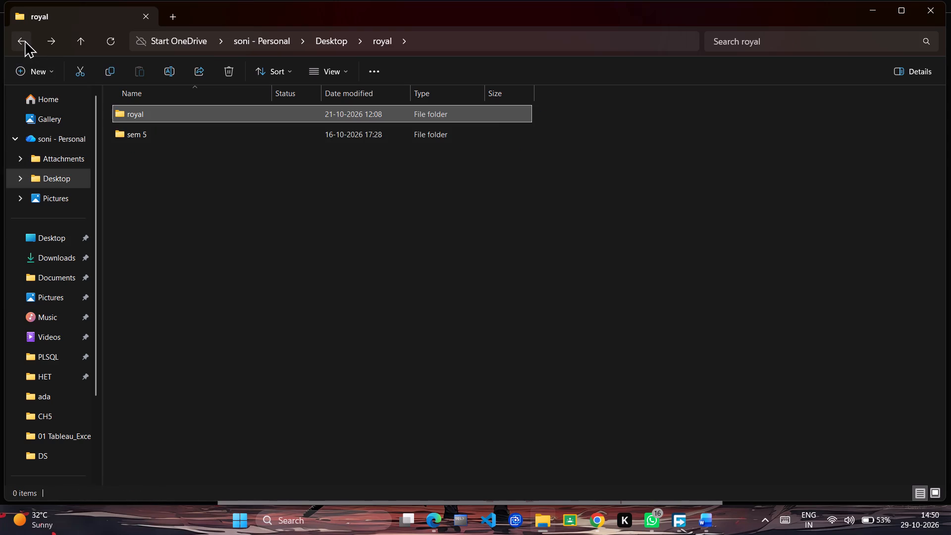
click(24, 40)
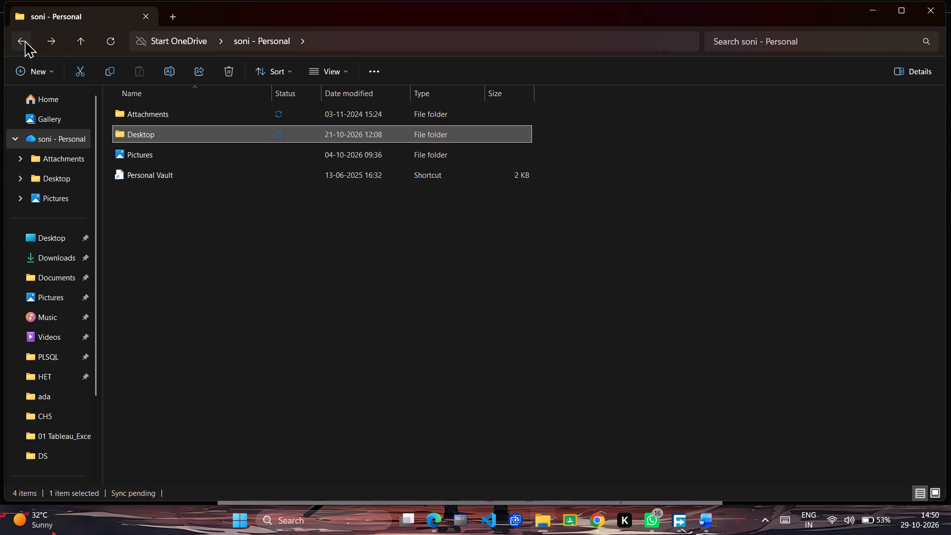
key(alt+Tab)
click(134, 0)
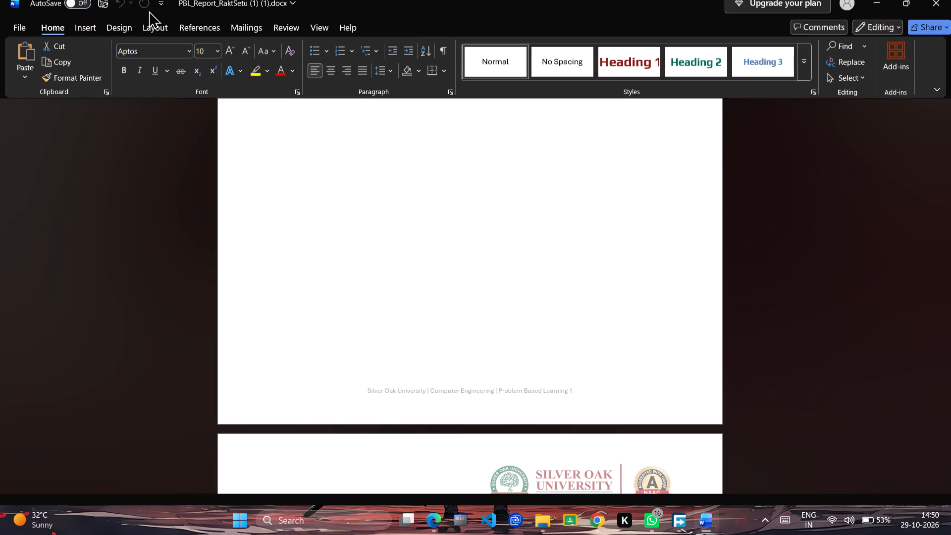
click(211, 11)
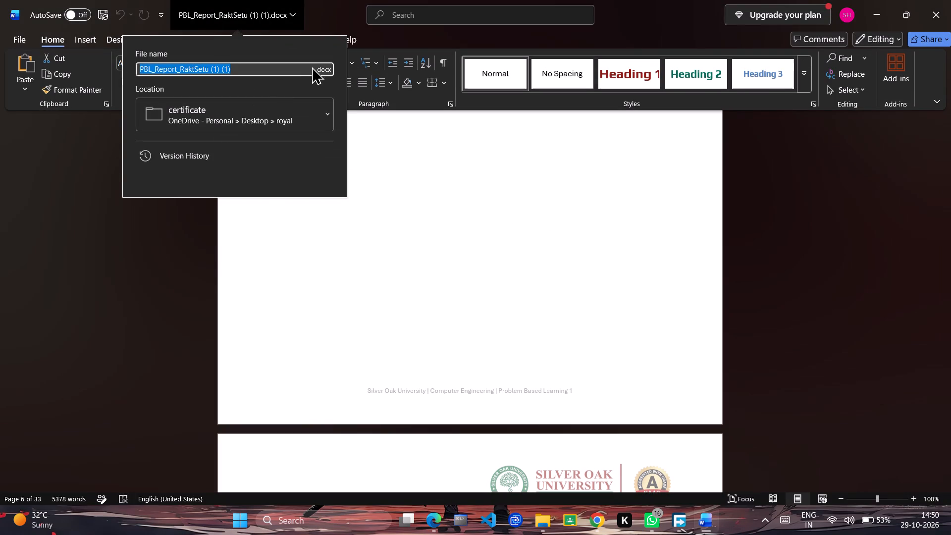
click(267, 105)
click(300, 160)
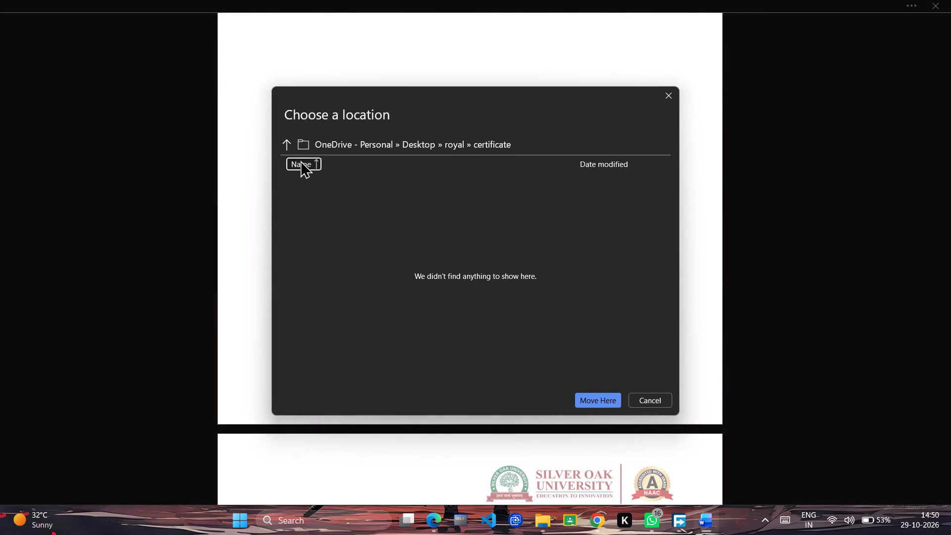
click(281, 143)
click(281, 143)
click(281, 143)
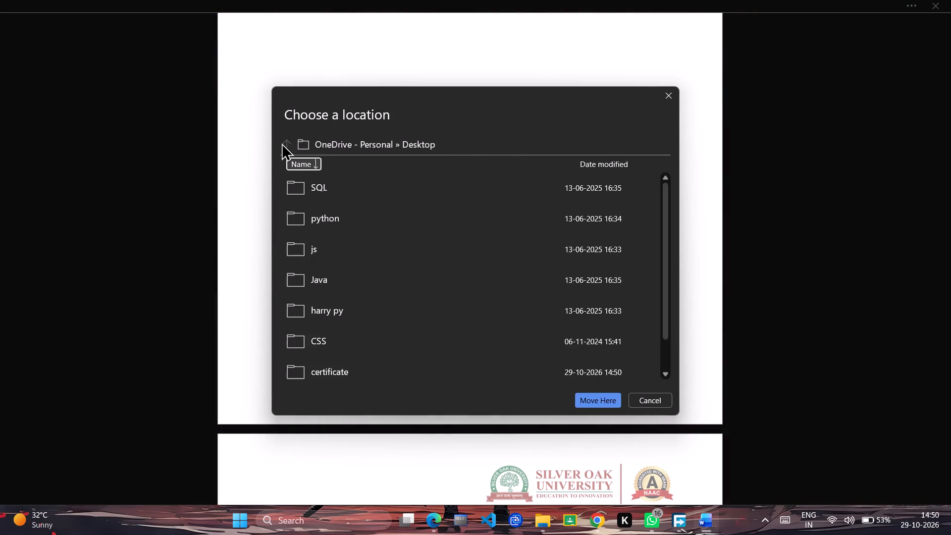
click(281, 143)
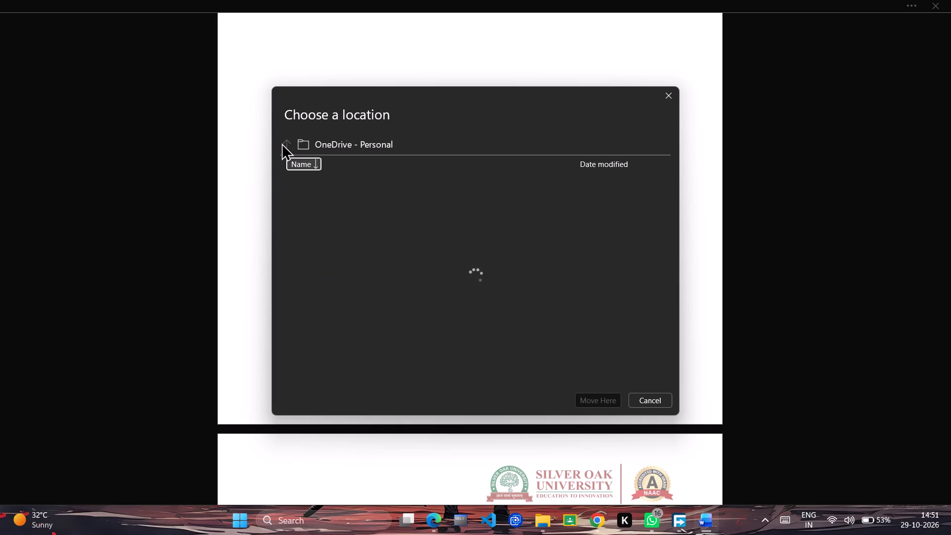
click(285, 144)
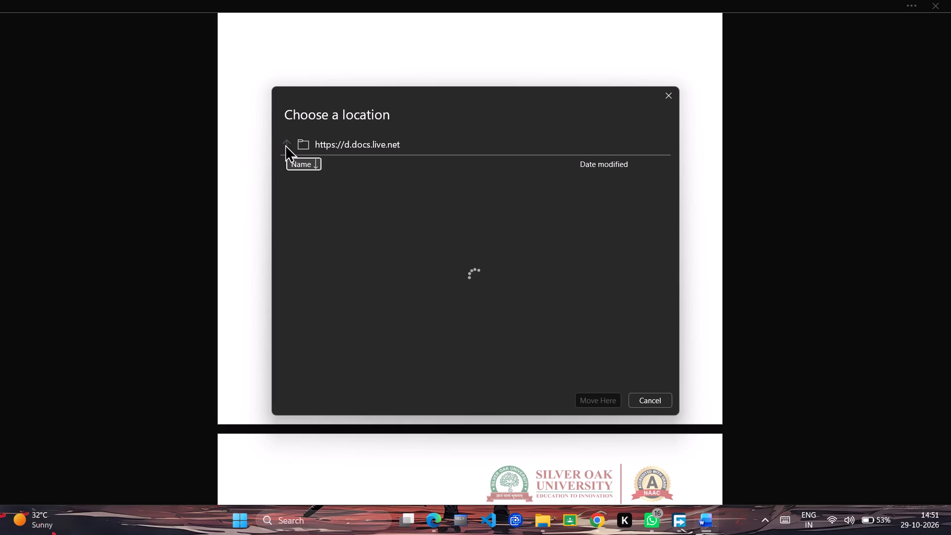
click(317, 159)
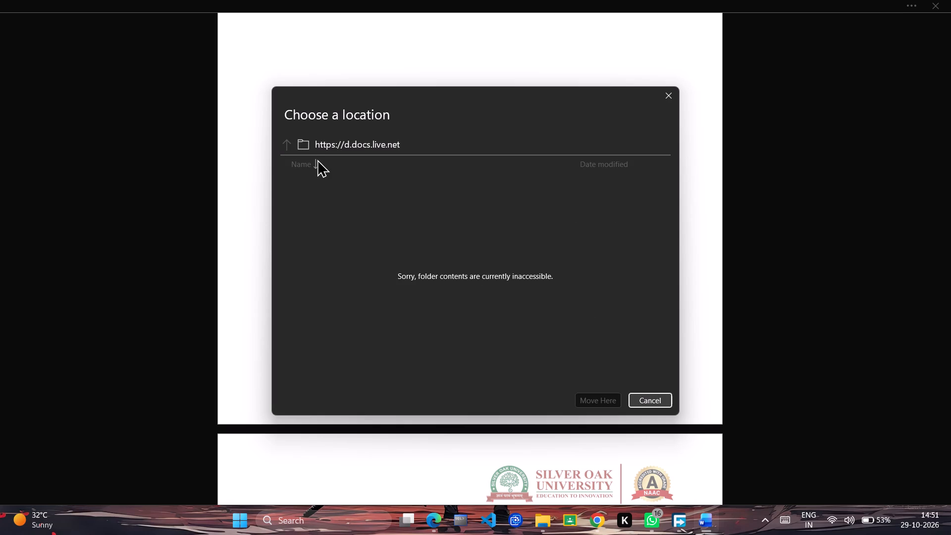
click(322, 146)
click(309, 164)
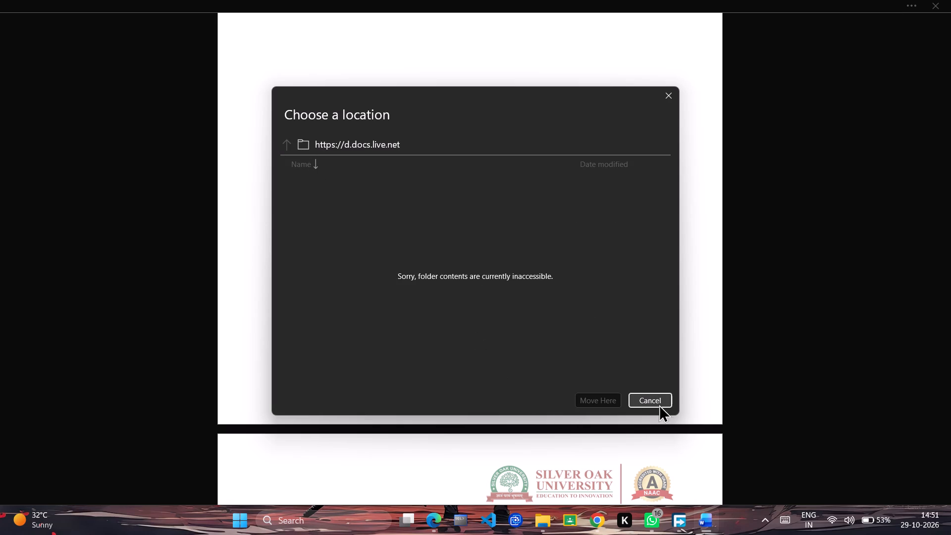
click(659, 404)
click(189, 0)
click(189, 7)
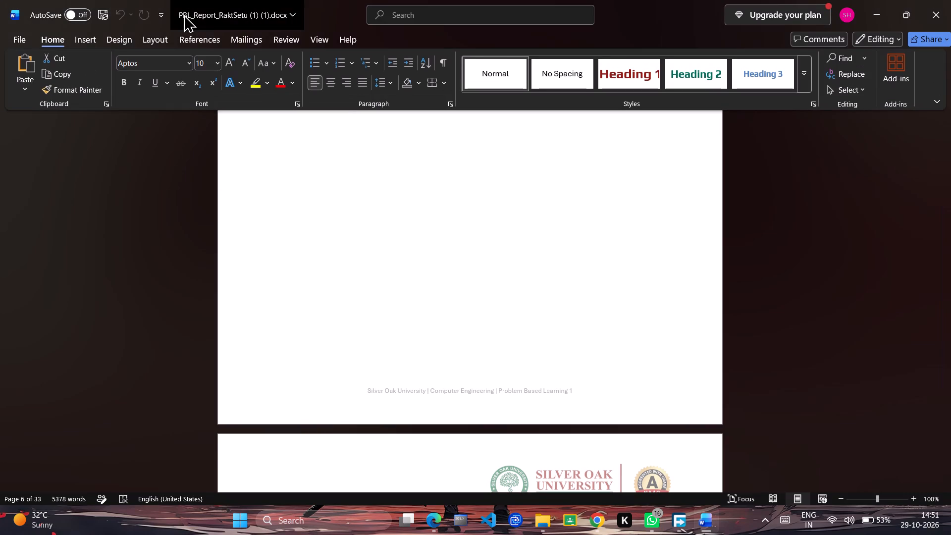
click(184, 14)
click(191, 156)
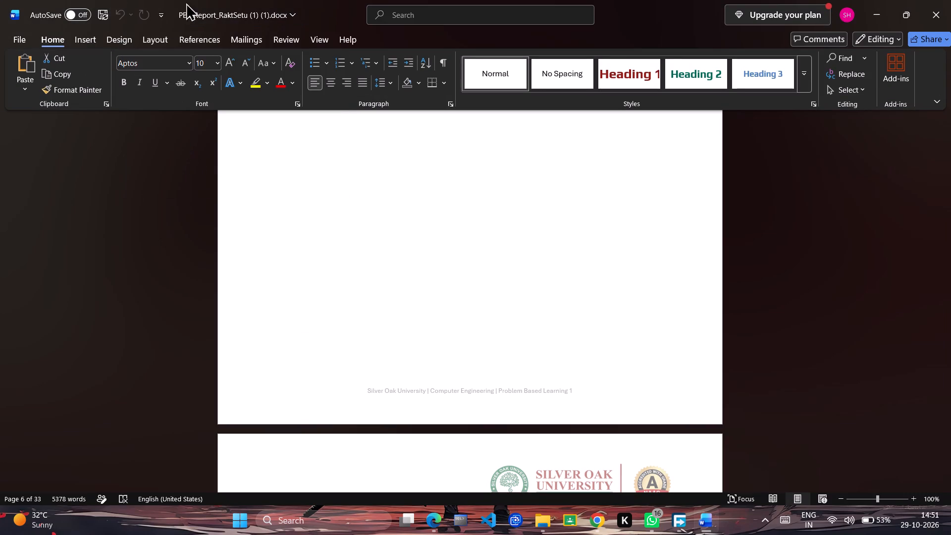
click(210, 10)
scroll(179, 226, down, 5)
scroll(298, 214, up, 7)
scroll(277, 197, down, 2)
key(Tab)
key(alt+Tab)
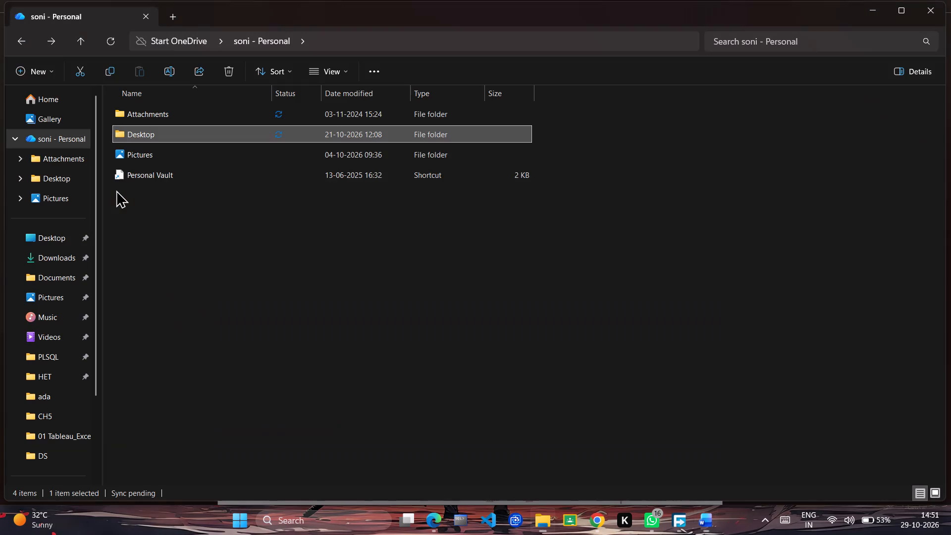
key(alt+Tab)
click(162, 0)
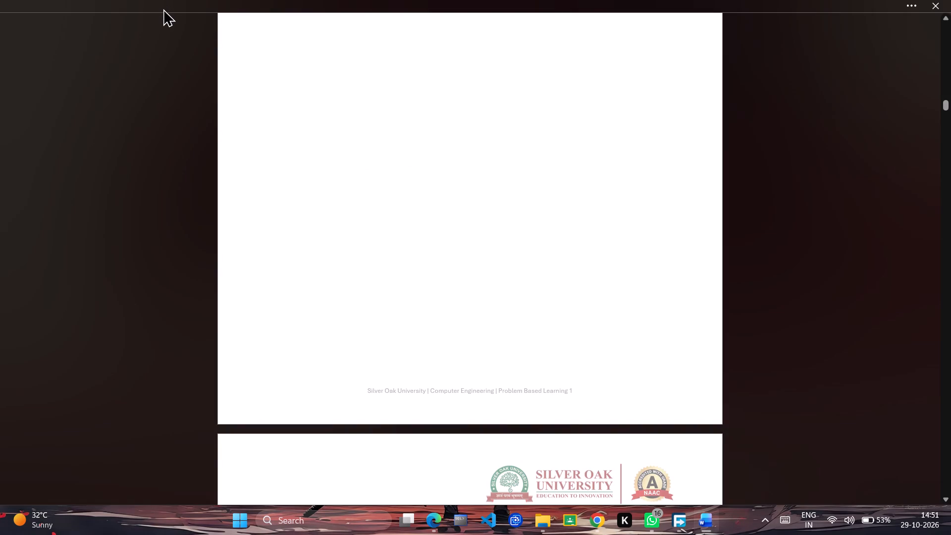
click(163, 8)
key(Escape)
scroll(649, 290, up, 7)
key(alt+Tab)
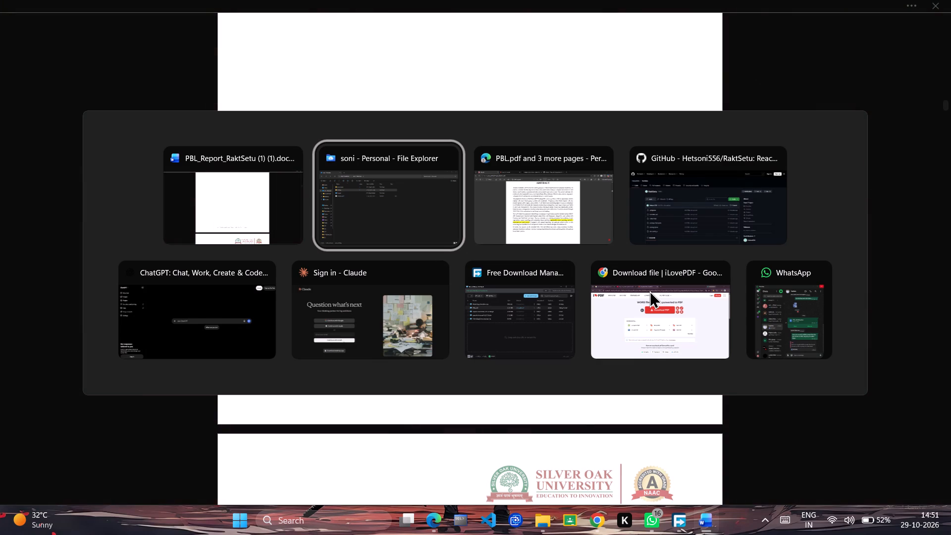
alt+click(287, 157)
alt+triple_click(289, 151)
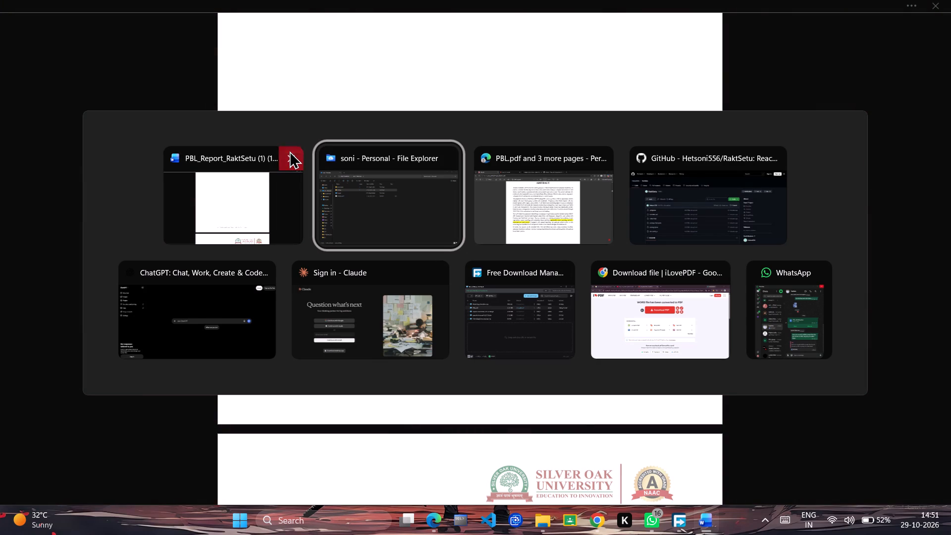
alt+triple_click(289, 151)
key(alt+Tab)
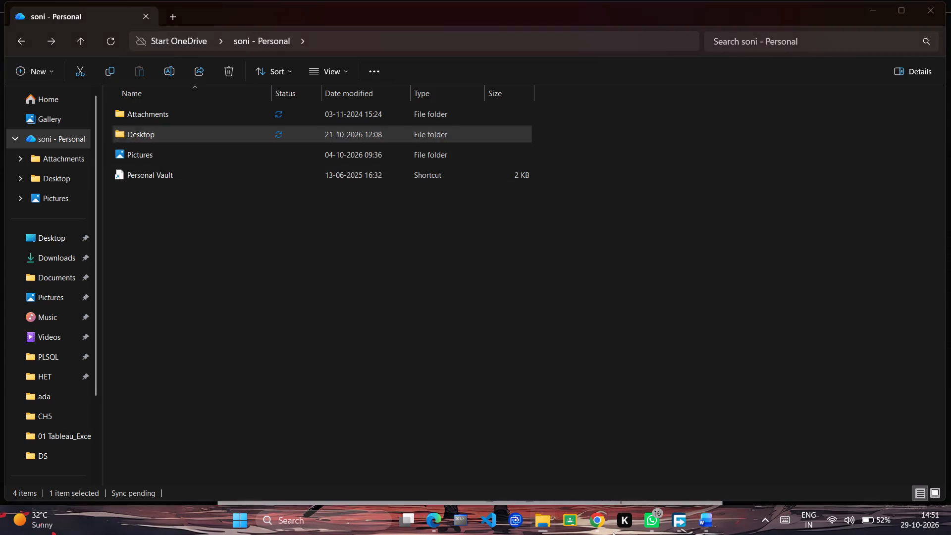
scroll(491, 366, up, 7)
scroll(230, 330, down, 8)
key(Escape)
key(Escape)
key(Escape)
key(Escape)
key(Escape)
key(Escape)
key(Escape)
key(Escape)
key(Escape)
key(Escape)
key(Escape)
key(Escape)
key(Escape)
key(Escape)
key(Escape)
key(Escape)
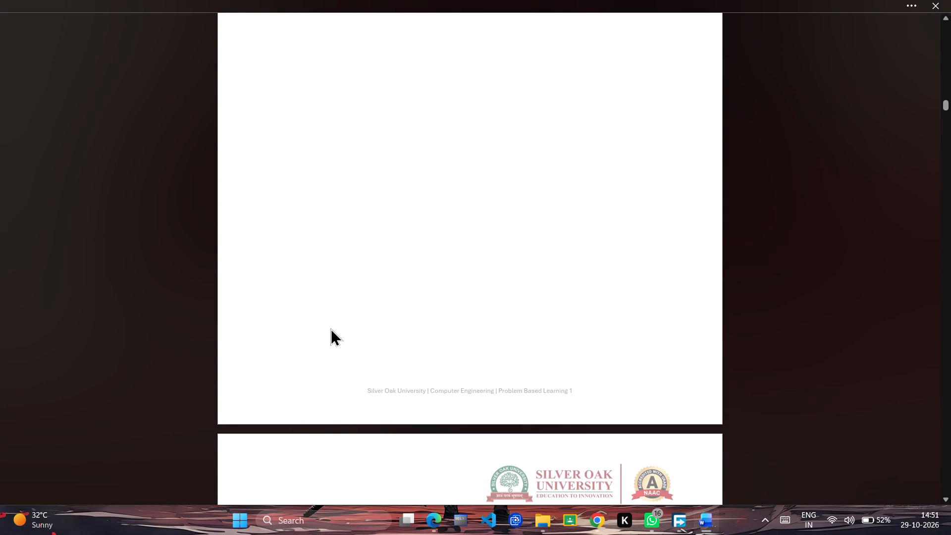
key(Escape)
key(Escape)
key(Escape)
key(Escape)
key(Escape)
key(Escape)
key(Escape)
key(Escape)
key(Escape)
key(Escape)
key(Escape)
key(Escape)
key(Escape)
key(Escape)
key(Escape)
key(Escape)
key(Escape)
Move the report within OneDrive's Desktop royal folder, selecting its certificate subfolder in the location picker, and save the document.
scroll(480, 323, up, 13)
click(173, 13)
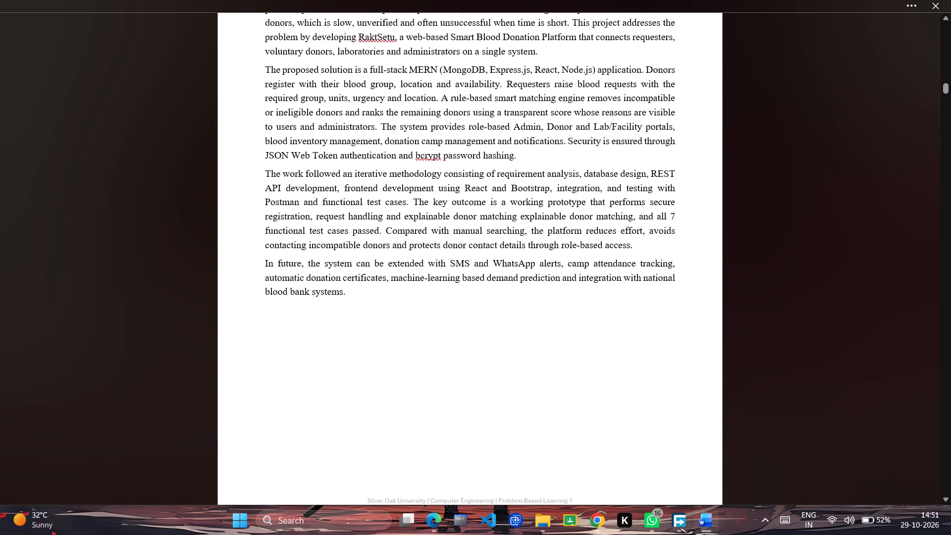
click(171, 7)
click(273, 16)
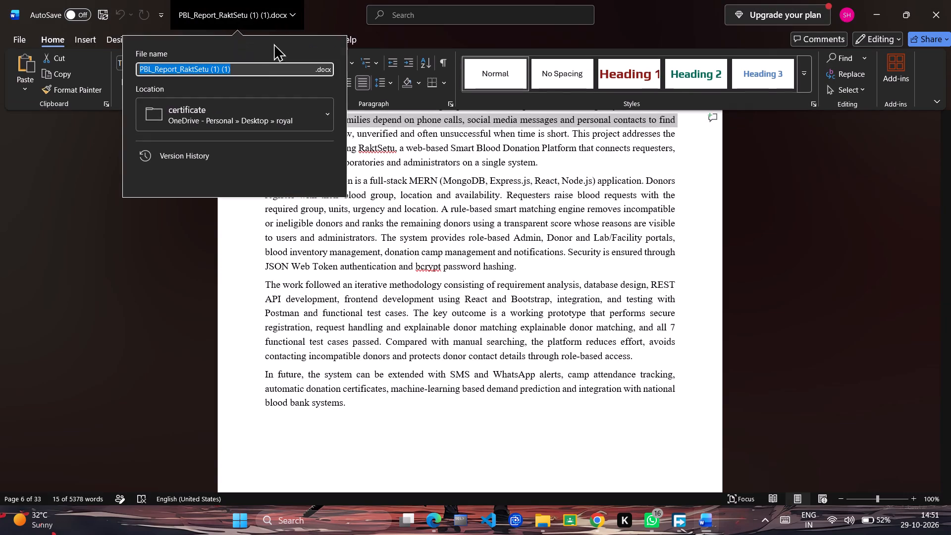
click(323, 114)
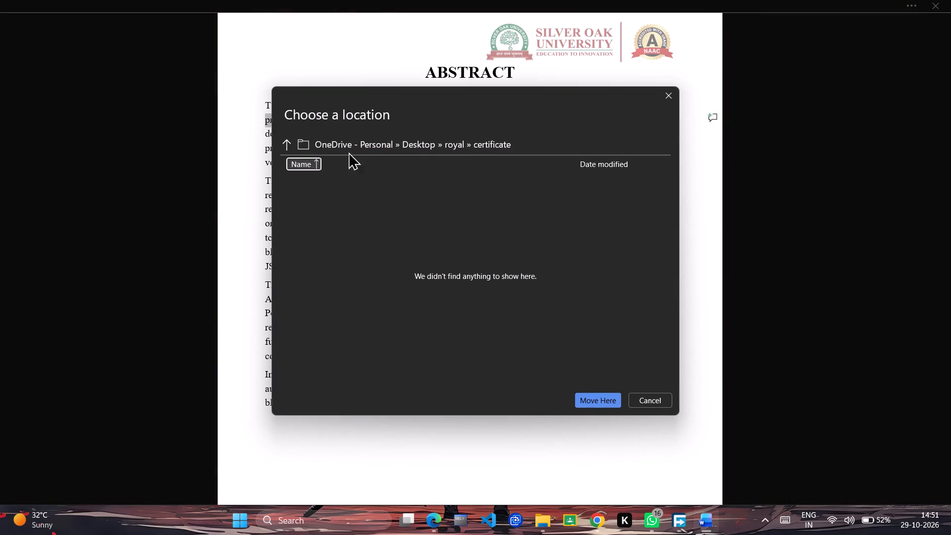
click(306, 160)
click(426, 141)
click(291, 149)
click(291, 149)
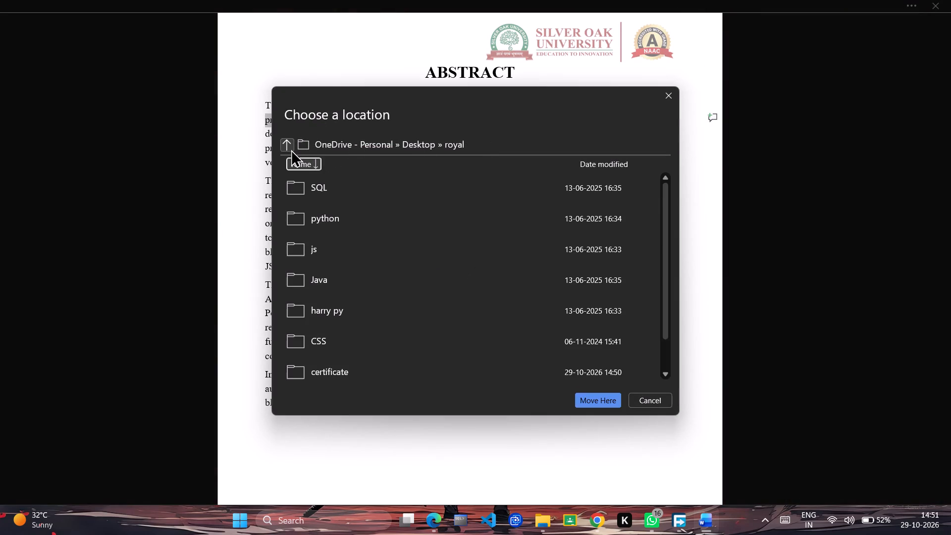
click(291, 150)
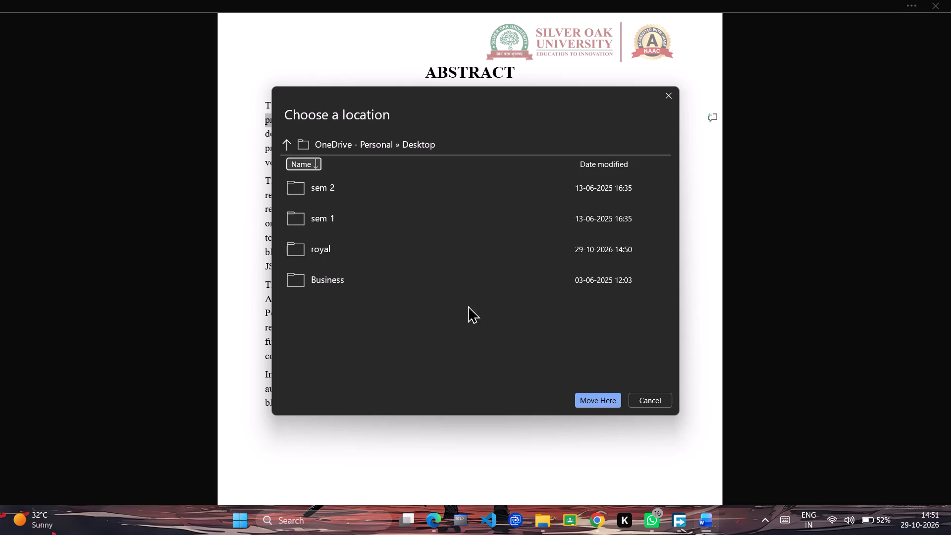
double_click(390, 253)
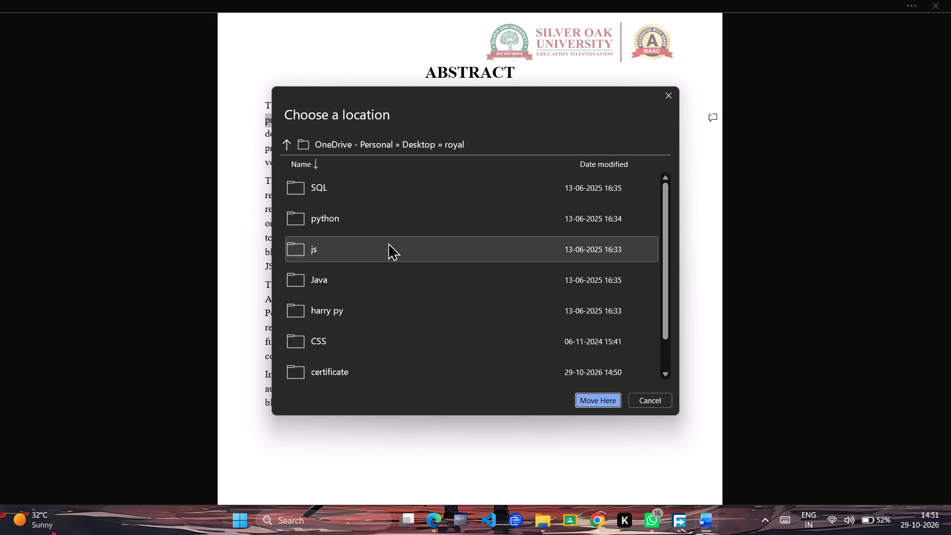
scroll(390, 382, down, 2)
click(389, 378)
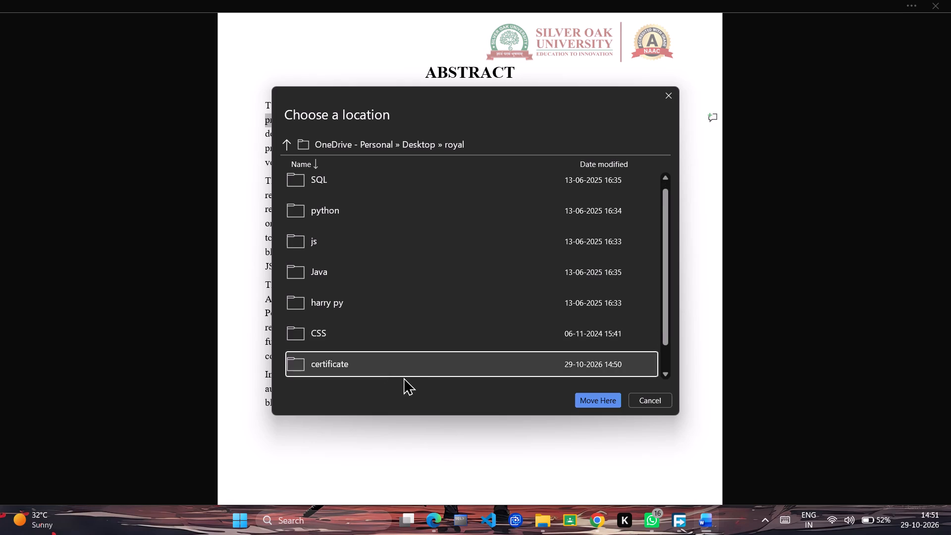
click(602, 407)
click(55, 12)
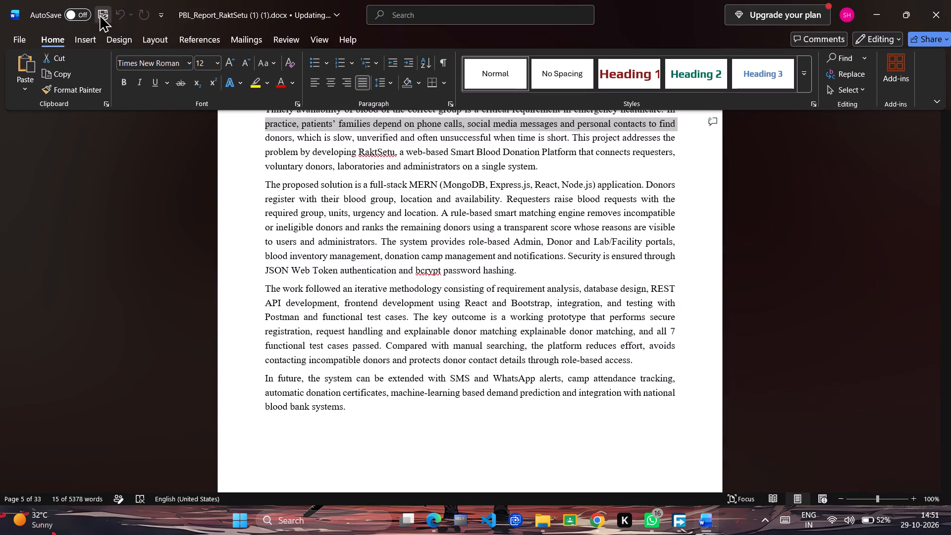
click(99, 14)
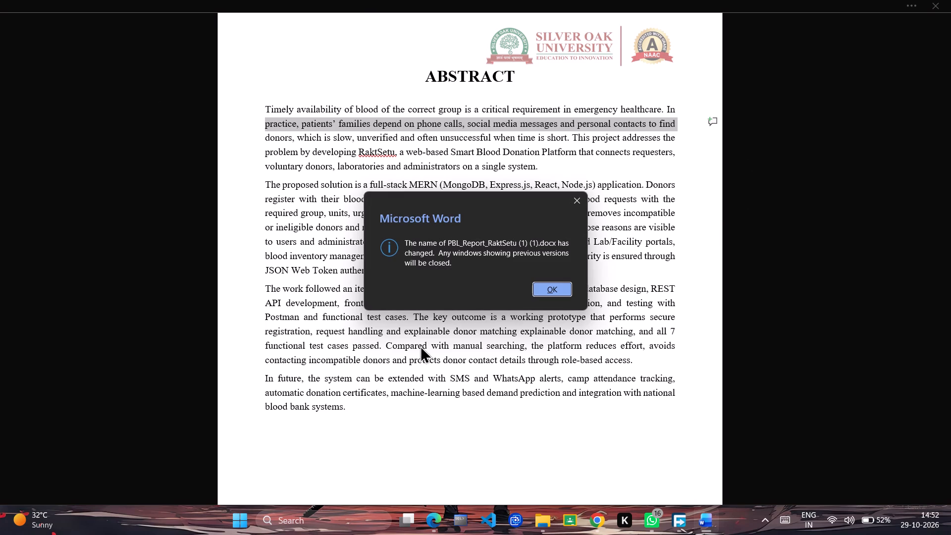
click(547, 291)
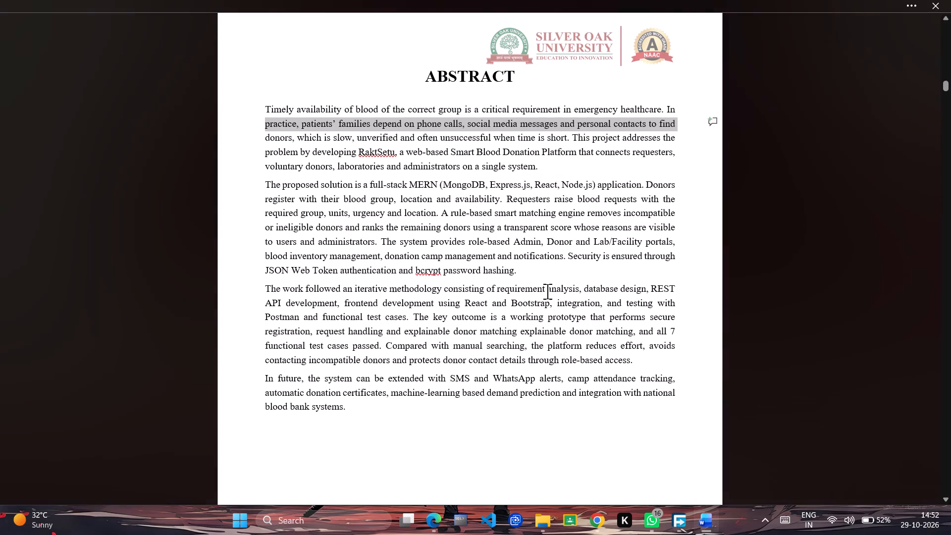
Look for the moved report in File Explorer, checking the sem 5, royal, certificate and SQL folders under Pictures' Desktop.
click(539, 515)
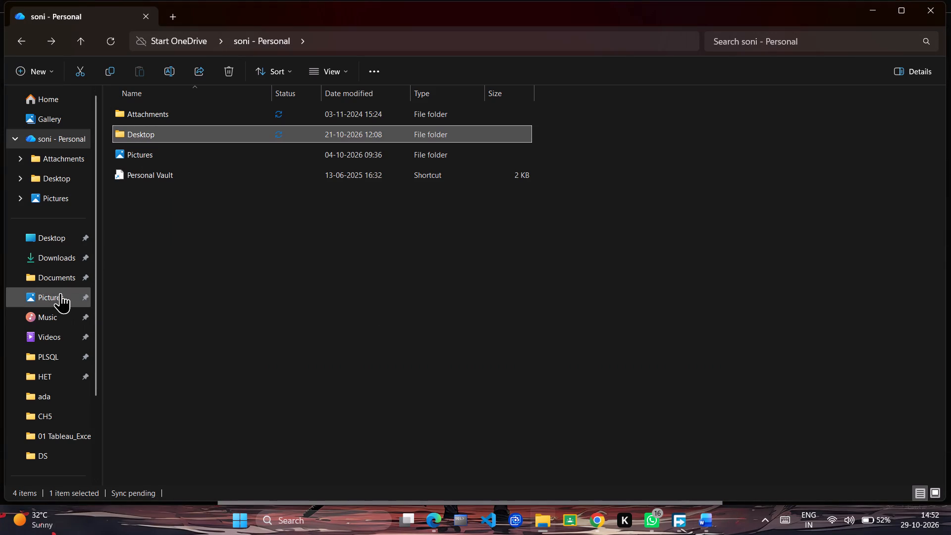
click(60, 238)
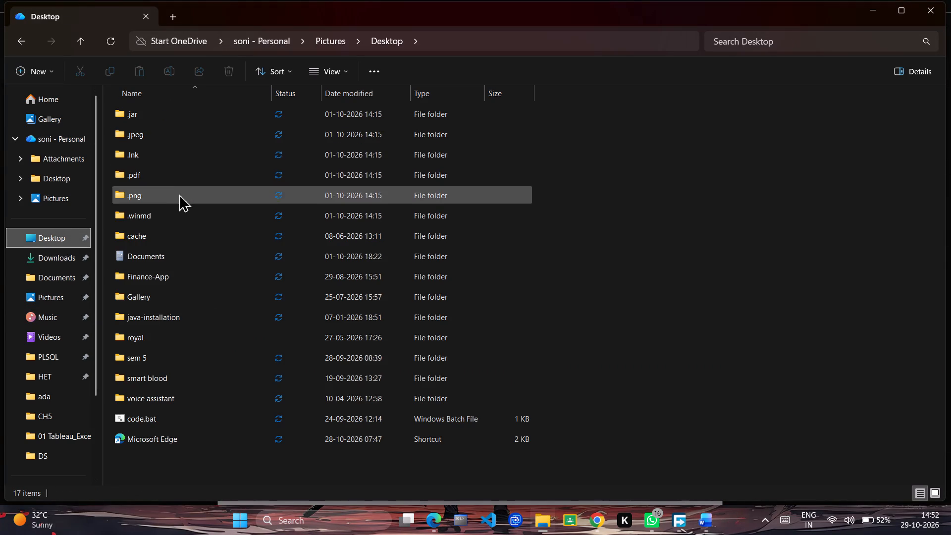
double_click(180, 358)
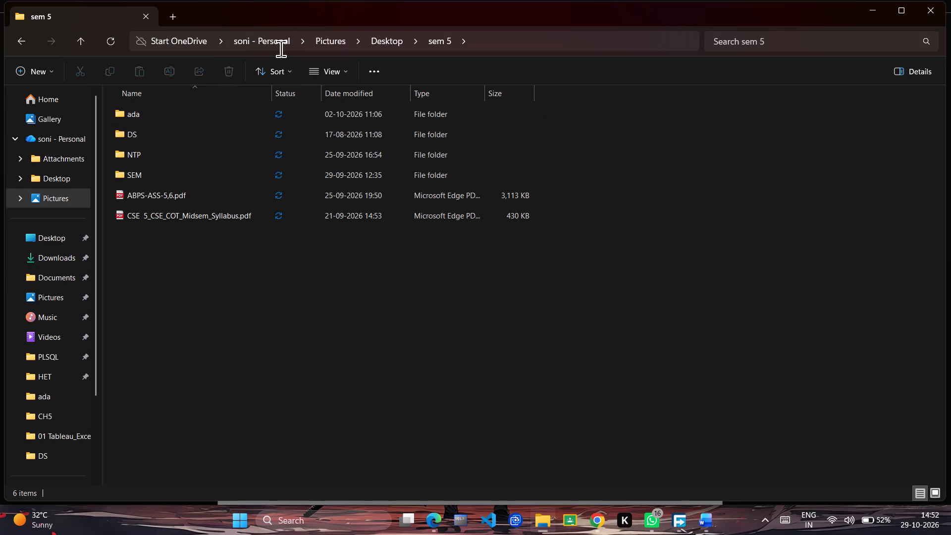
click(384, 34)
double_click(142, 342)
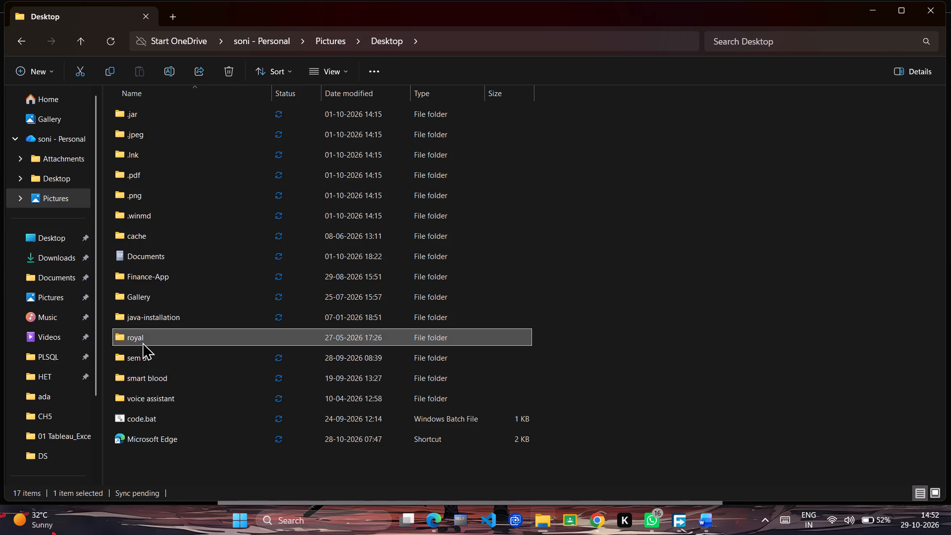
double_click(178, 149)
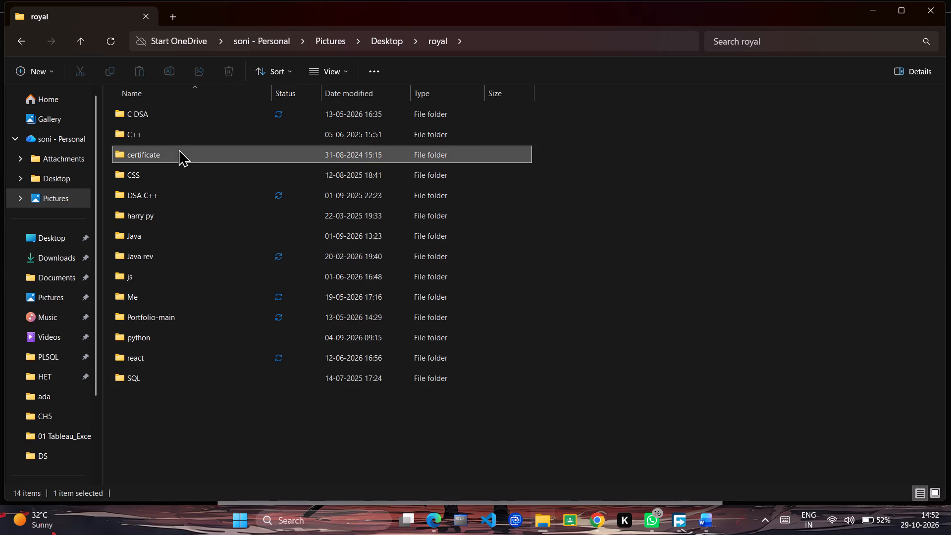
click(18, 36)
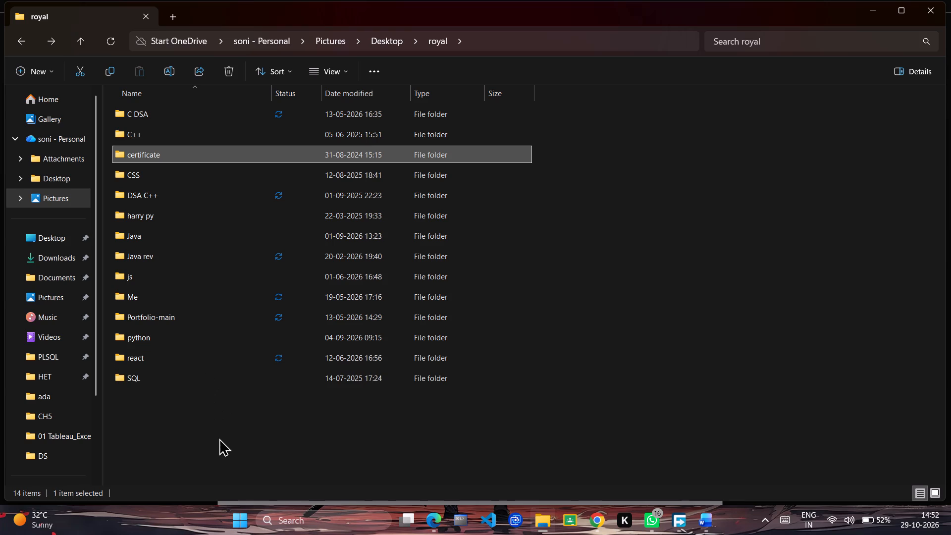
double_click(166, 374)
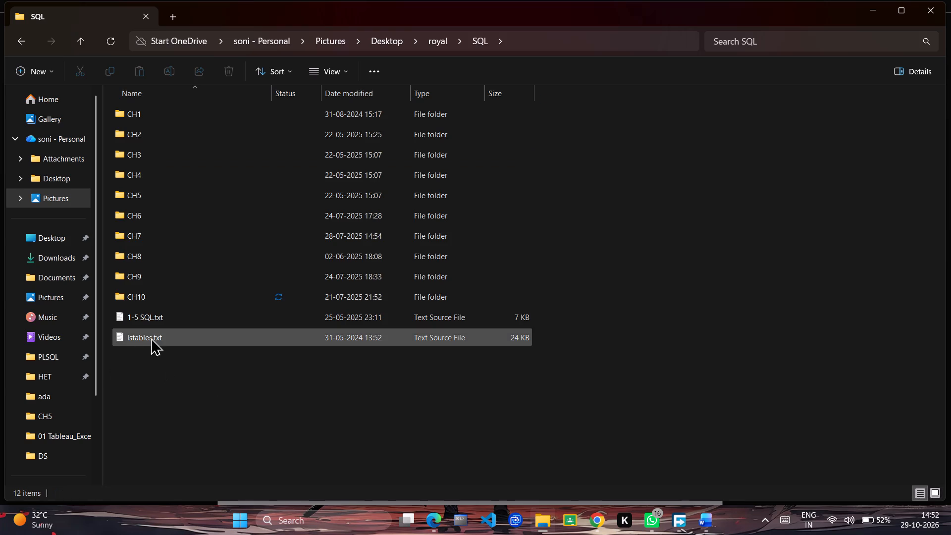
click(19, 42)
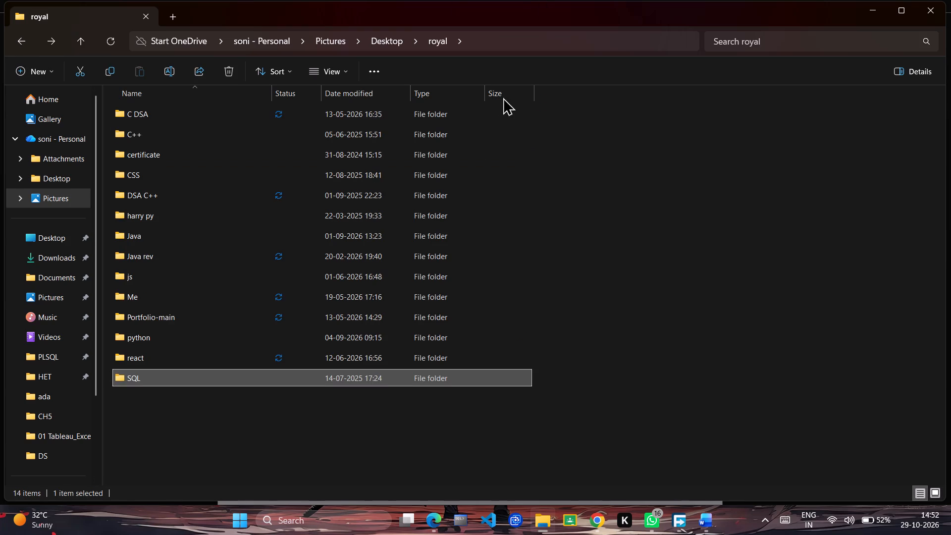
click(928, 5)
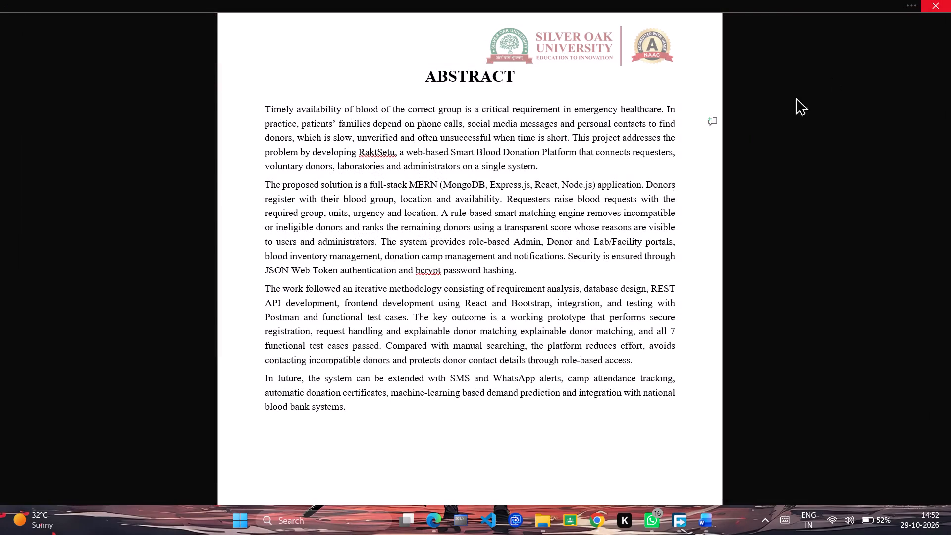
Review the report's declaration, acknowledgement, abstract and keywords pages in Word.
scroll(467, 304, up, 12)
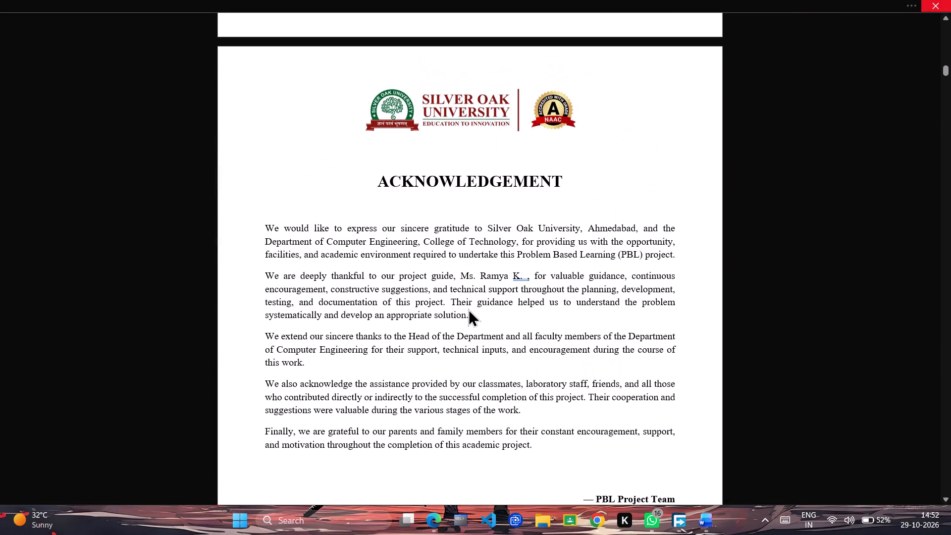
scroll(372, 333, up, 4)
scroll(369, 271, up, 2)
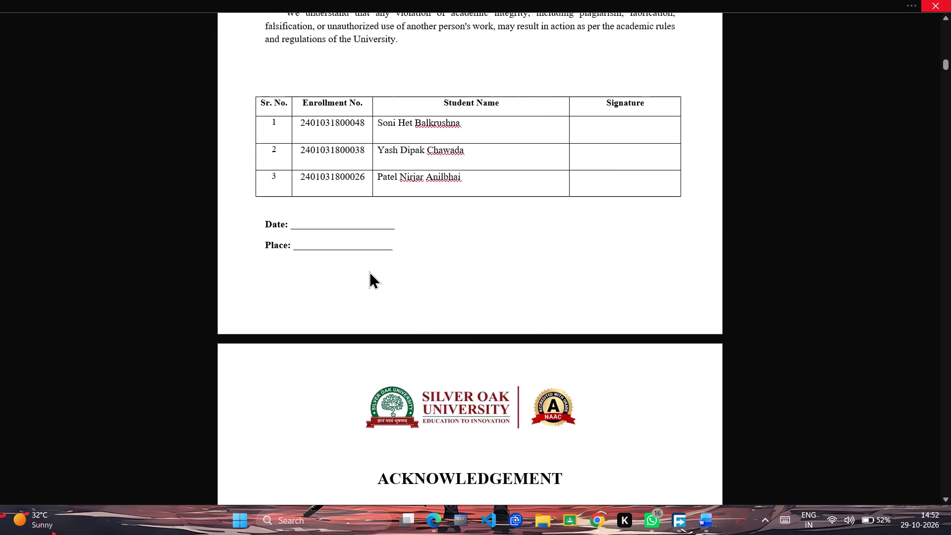
scroll(369, 271, up, 3)
scroll(380, 296, down, 14)
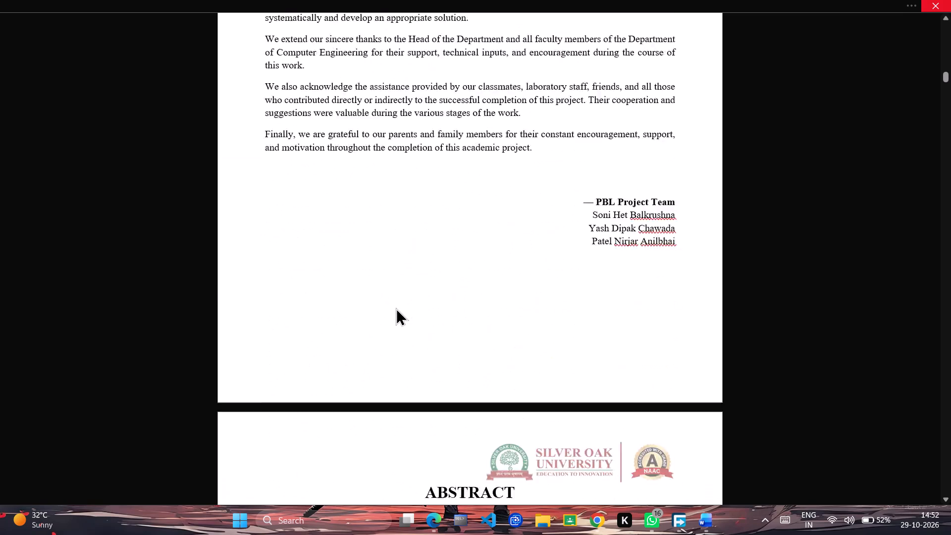
scroll(396, 308, down, 7)
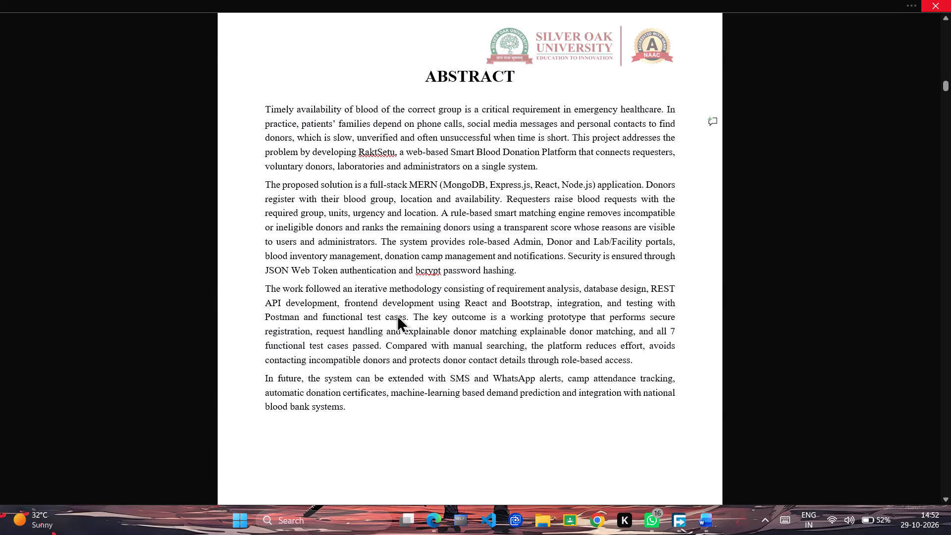
scroll(396, 321, down, 11)
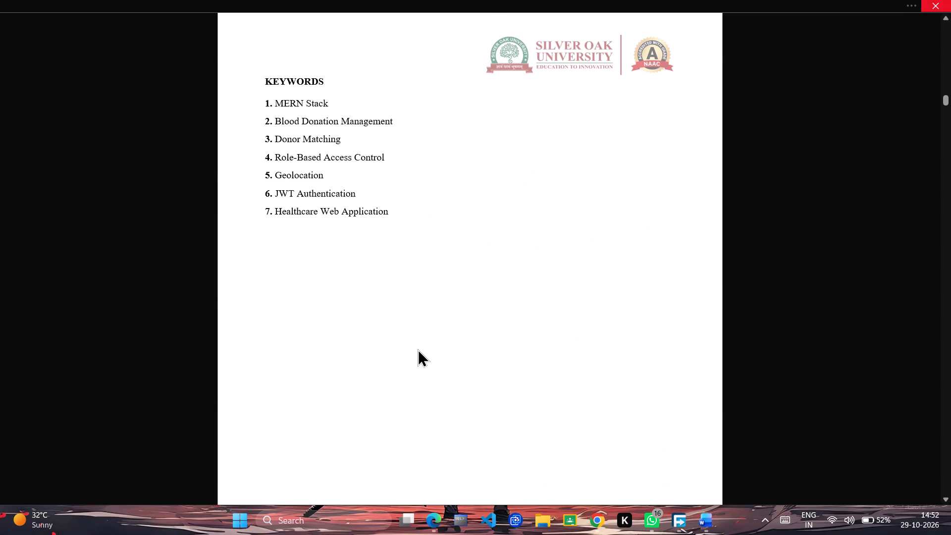
Switch to Chrome, search for "pdf editor online" in a new tab, and open iLovePDF's Edit PDF tool.
key(alt+Tab)
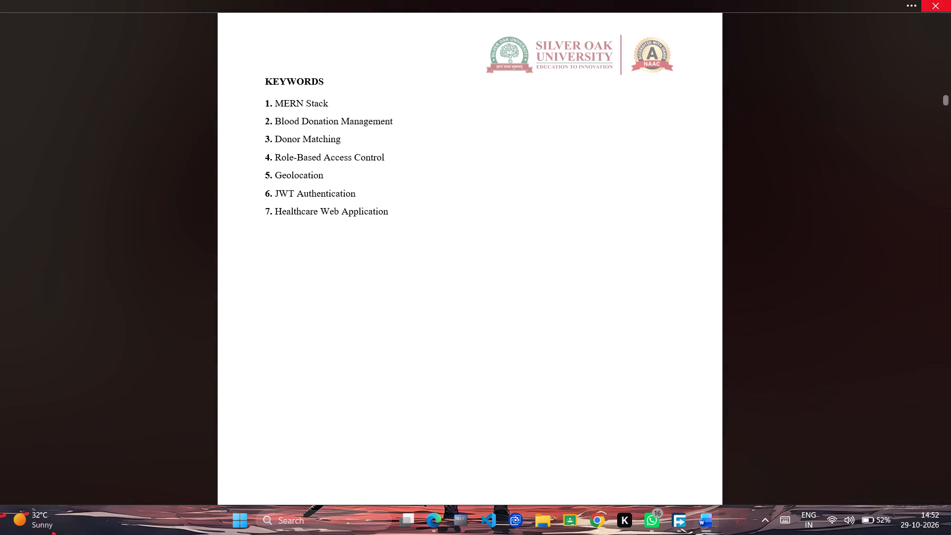
click(599, 518)
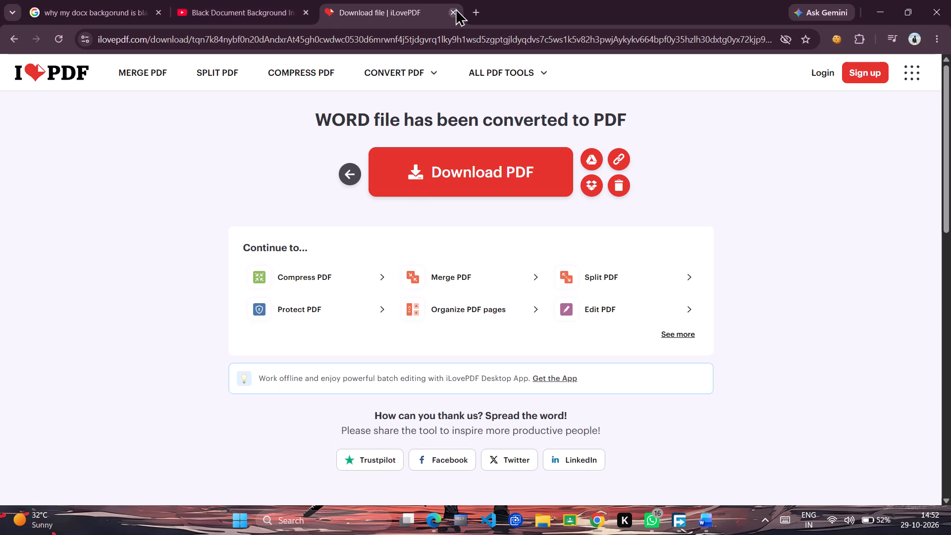
click(469, 10)
text(pdf a)
key(BackSpace)
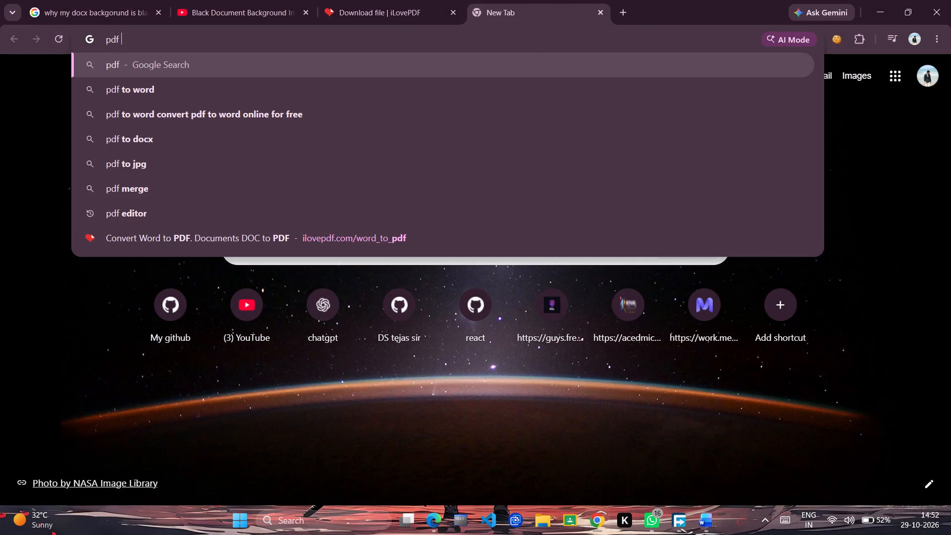
text(edit)
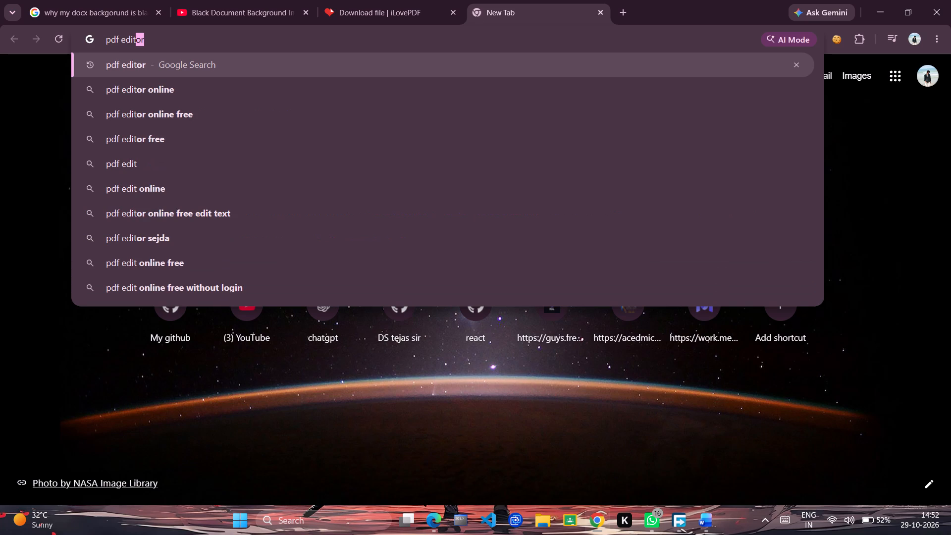
click(358, 85)
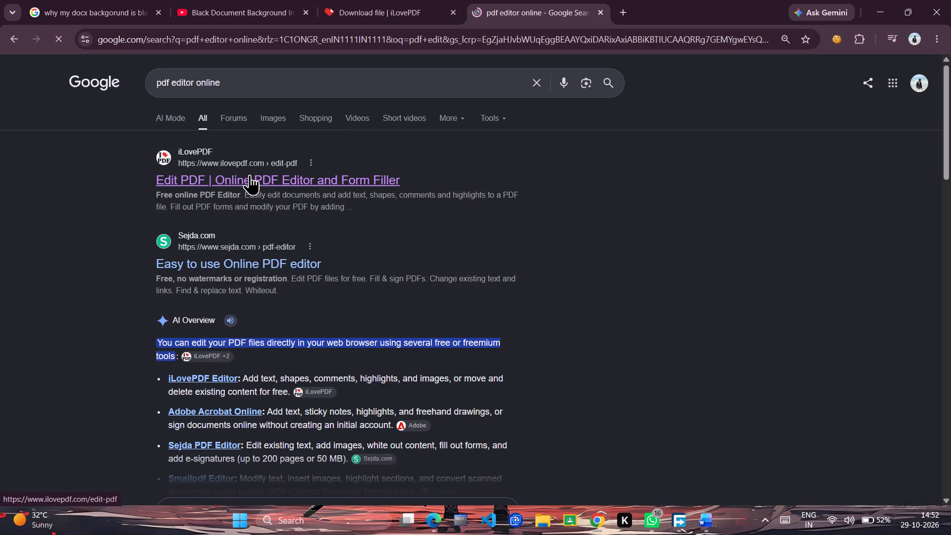
click(250, 174)
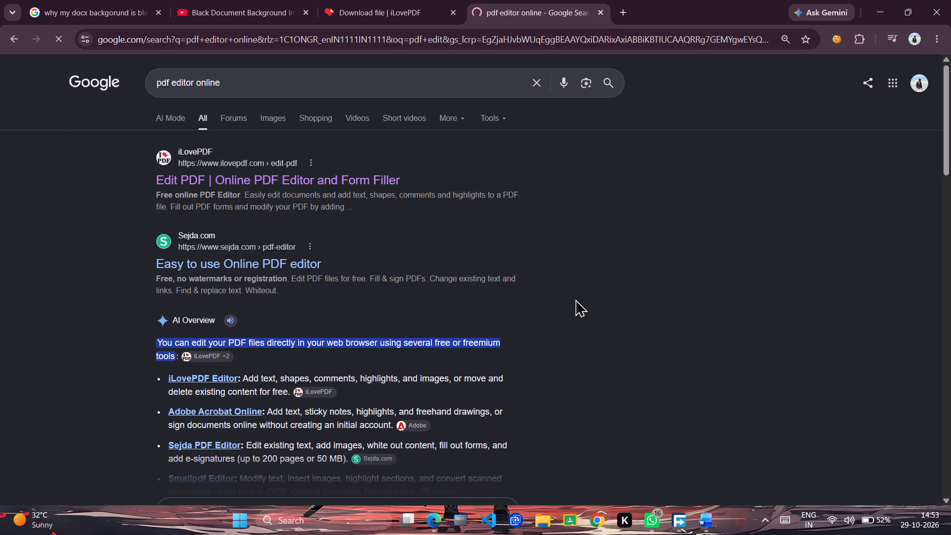
Upload PBL.pdf from the Downloads folder to the iLovePDF editor.
click(500, 226)
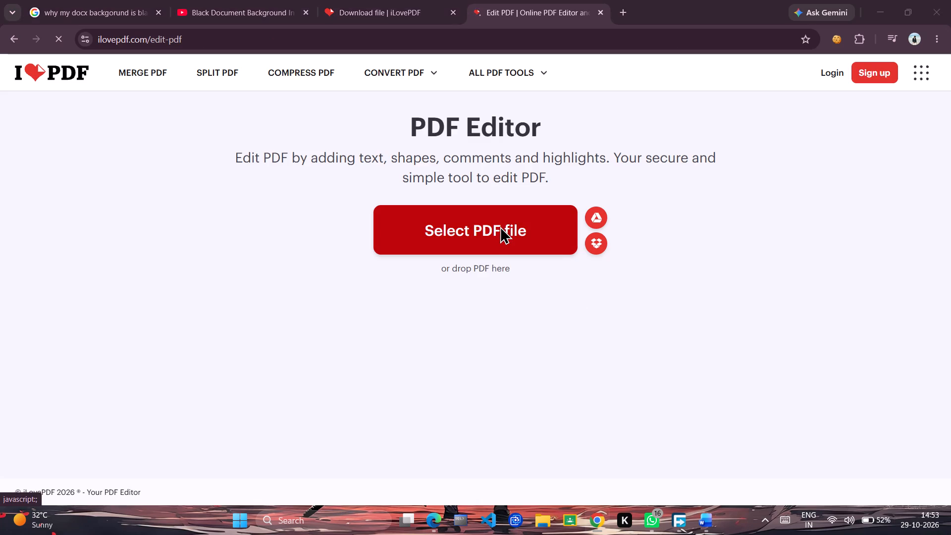
click(191, 118)
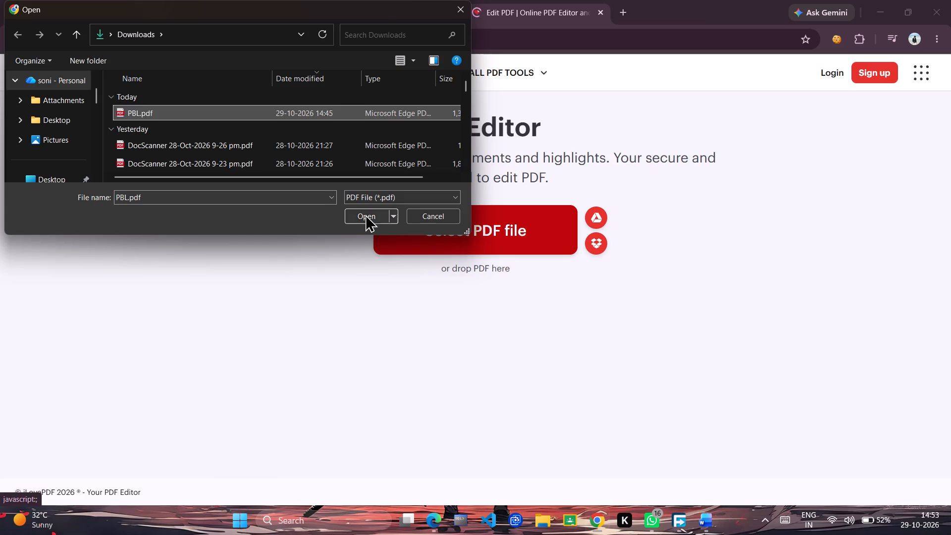
click(362, 214)
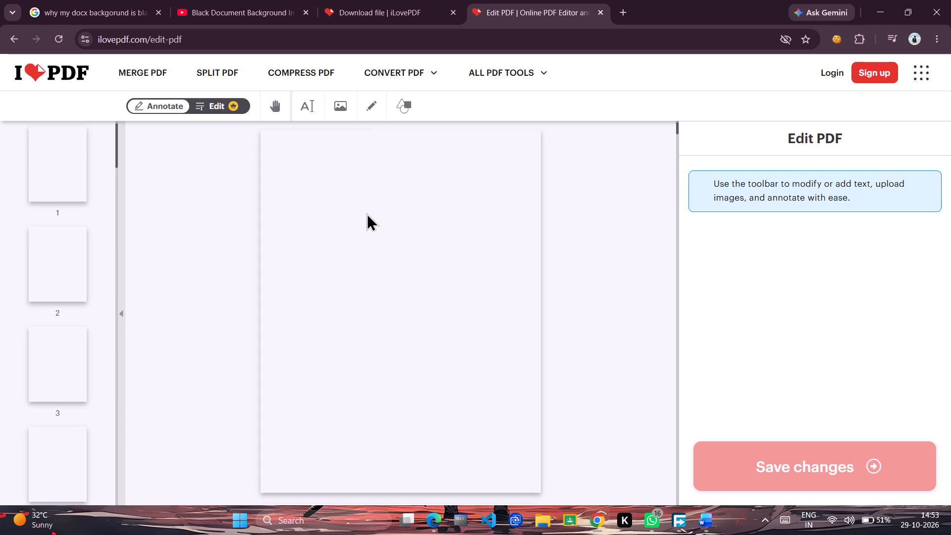
Examine the yellow-highlighted sentence in the abstract on page 5 of the uploaded PDF at a closer zoom.
click(57, 354)
click(67, 376)
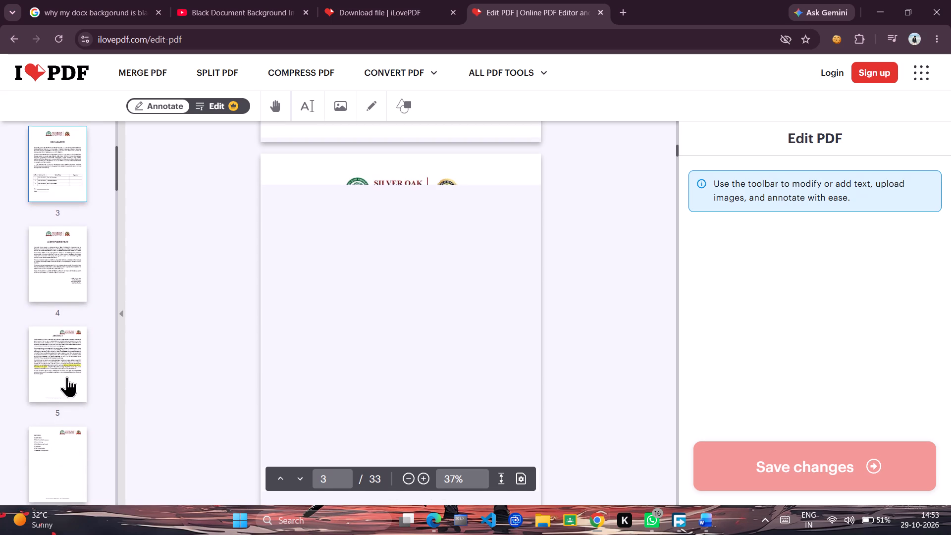
click(434, 338)
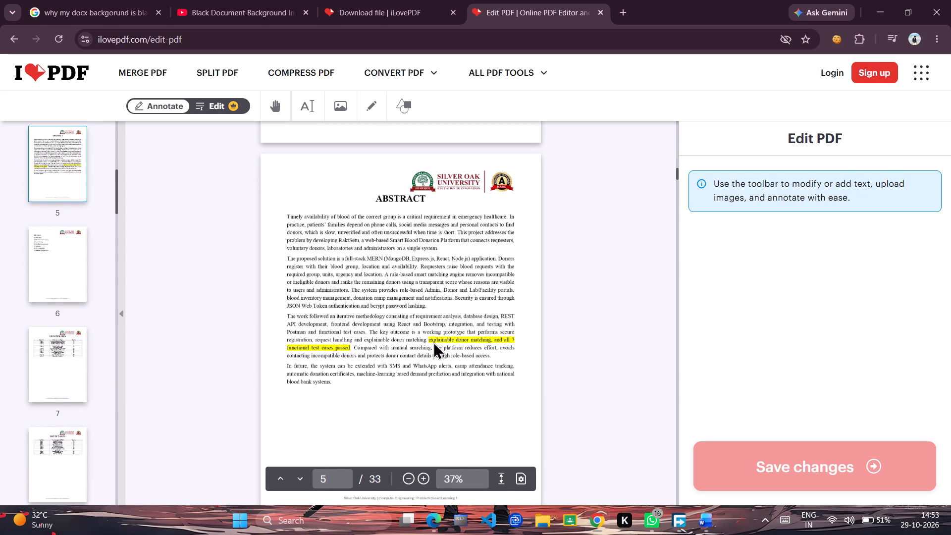
scroll(433, 341, up, 4)
scroll(433, 350, down, 4)
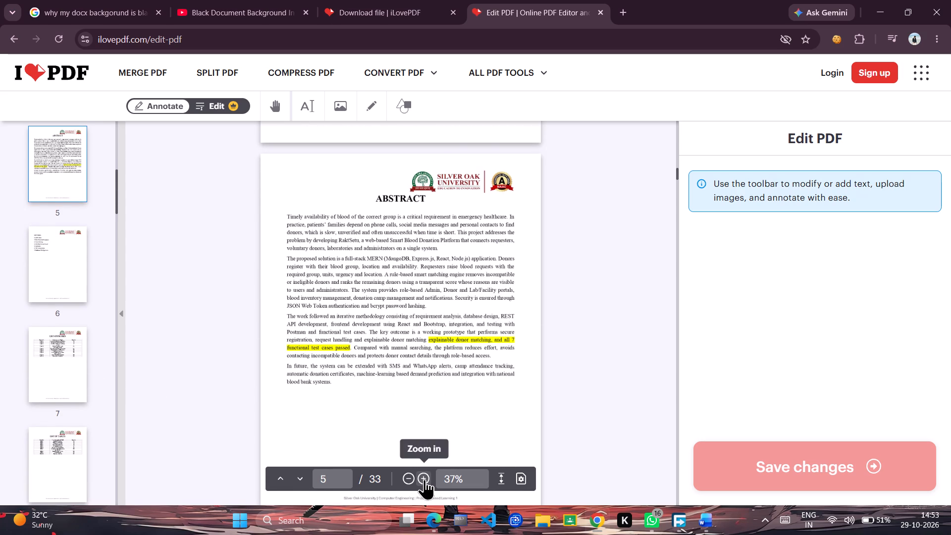
triple_click(424, 479)
click(424, 479)
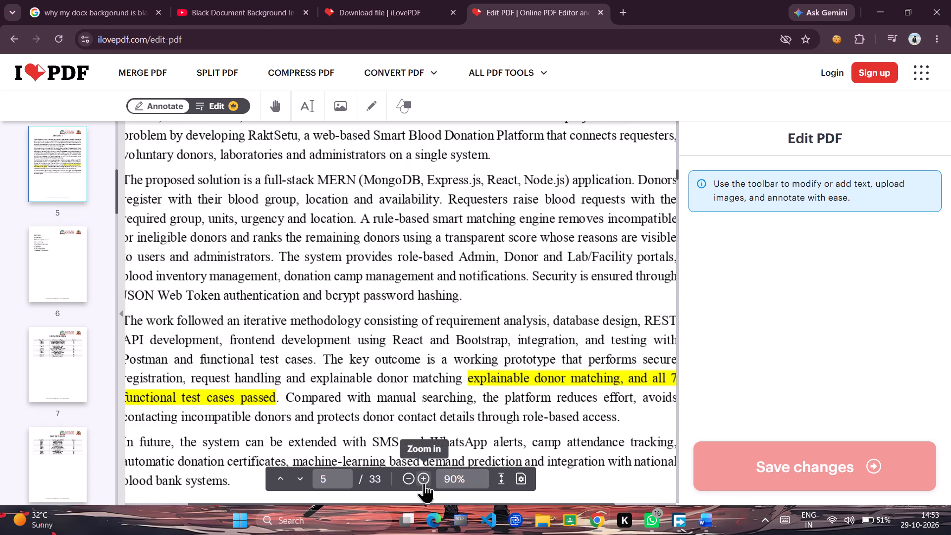
click(401, 483)
click(499, 365)
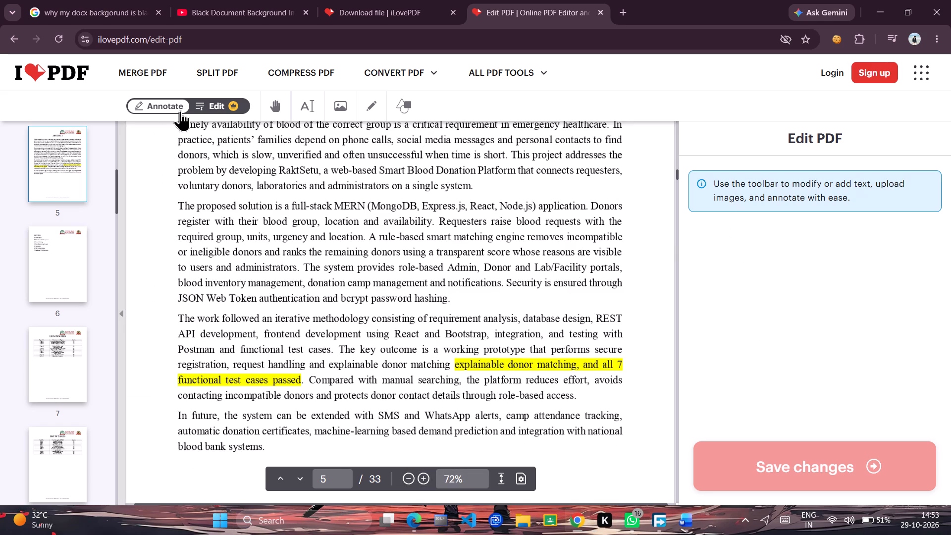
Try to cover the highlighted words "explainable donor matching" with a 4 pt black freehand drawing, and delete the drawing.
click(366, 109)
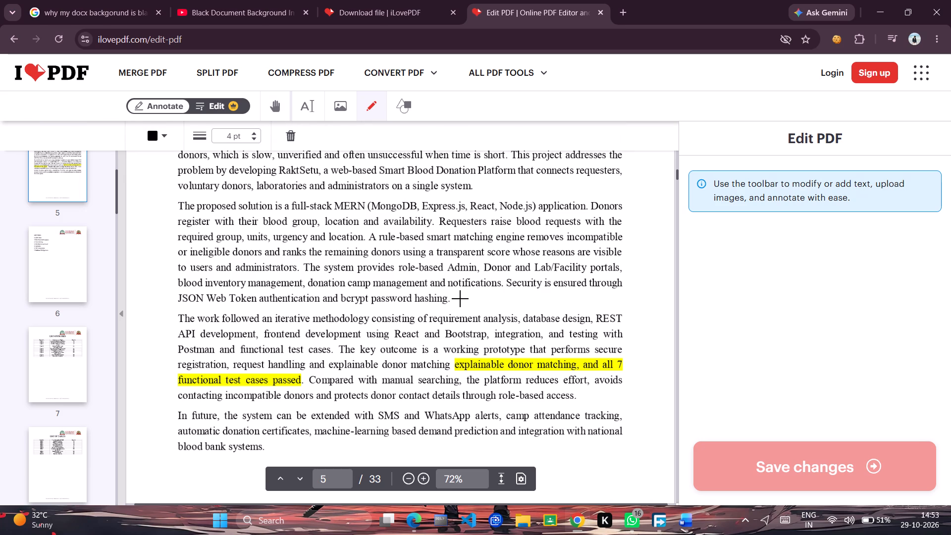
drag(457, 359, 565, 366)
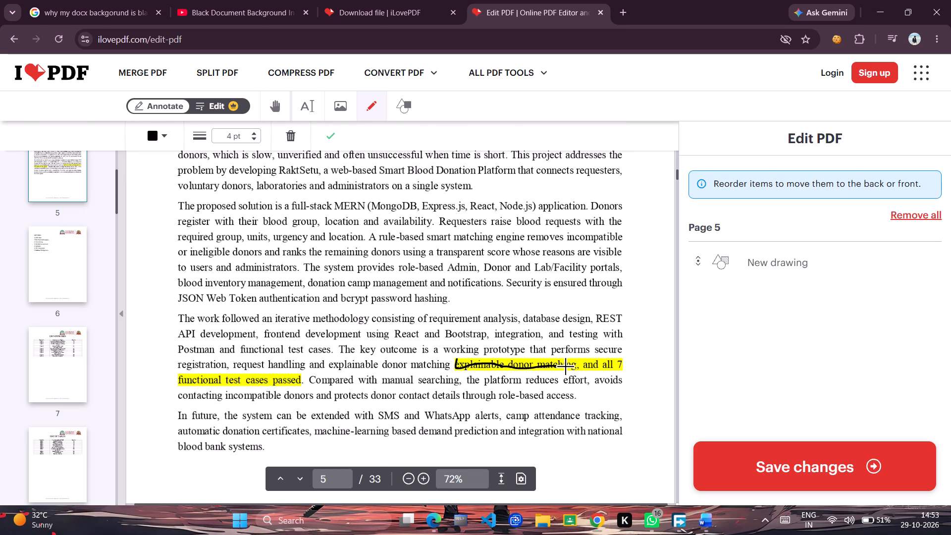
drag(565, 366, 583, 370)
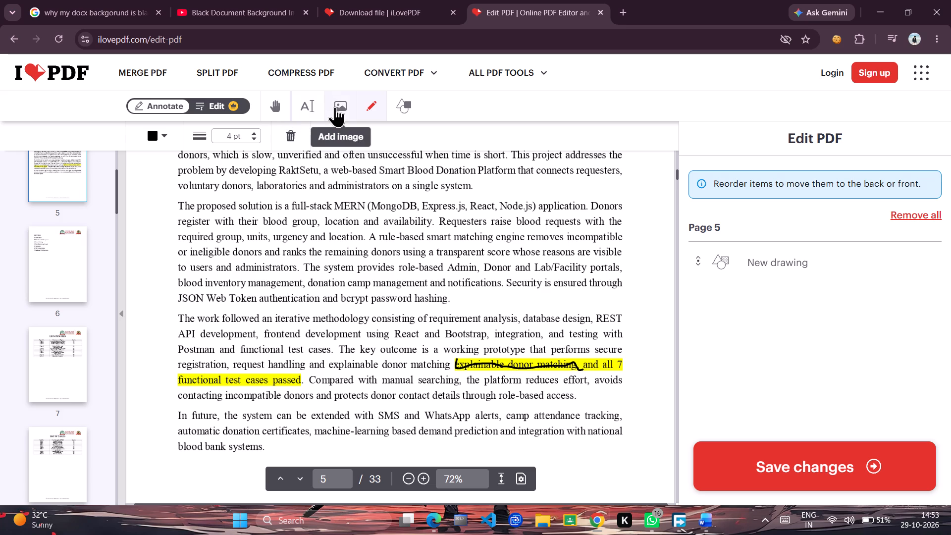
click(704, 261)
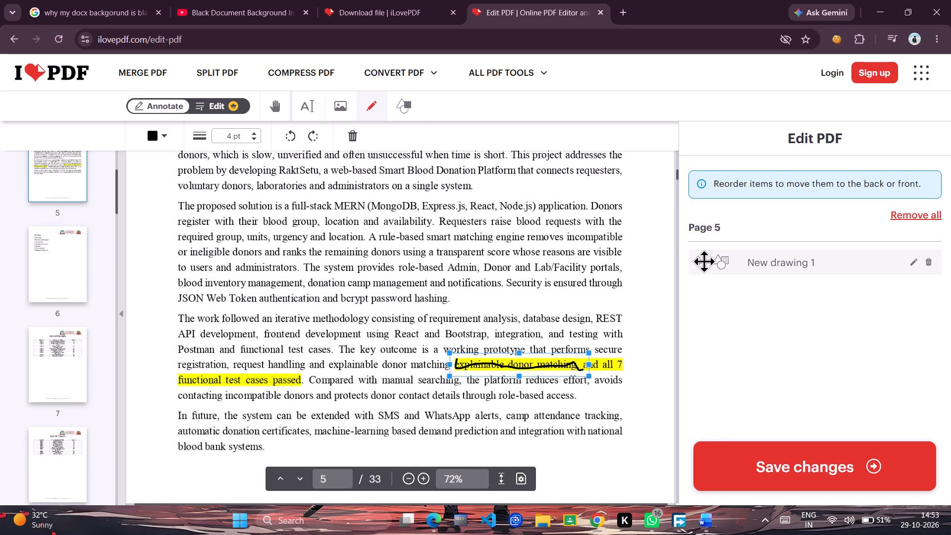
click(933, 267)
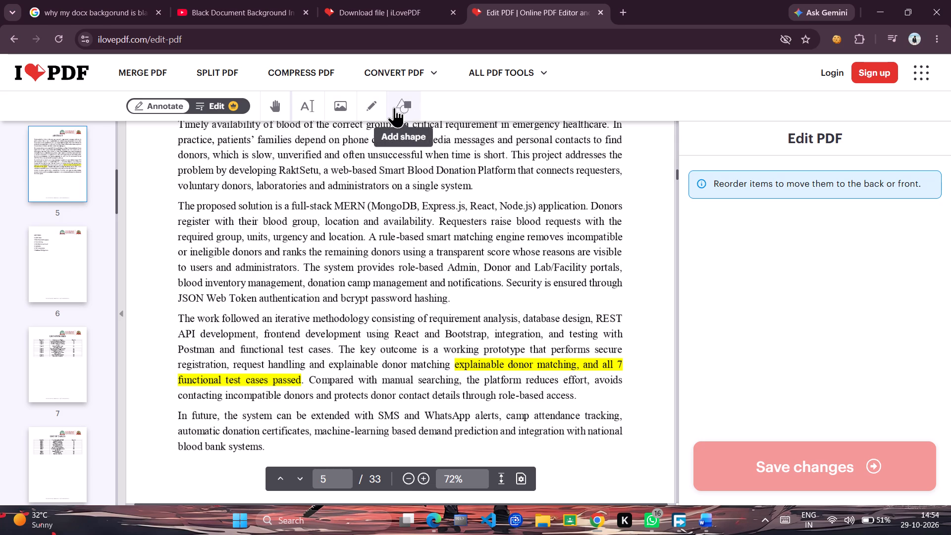
Check whether the abstract's highlighted text can be selected, and look over the abstract and keywords pages.
drag(458, 361, 479, 358)
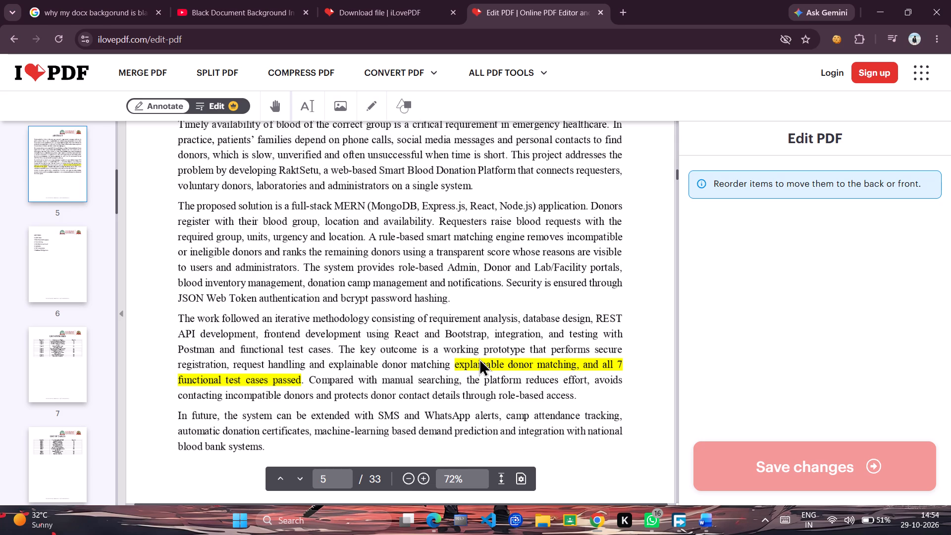
drag(479, 358, 492, 358)
scroll(280, 285, down, 5)
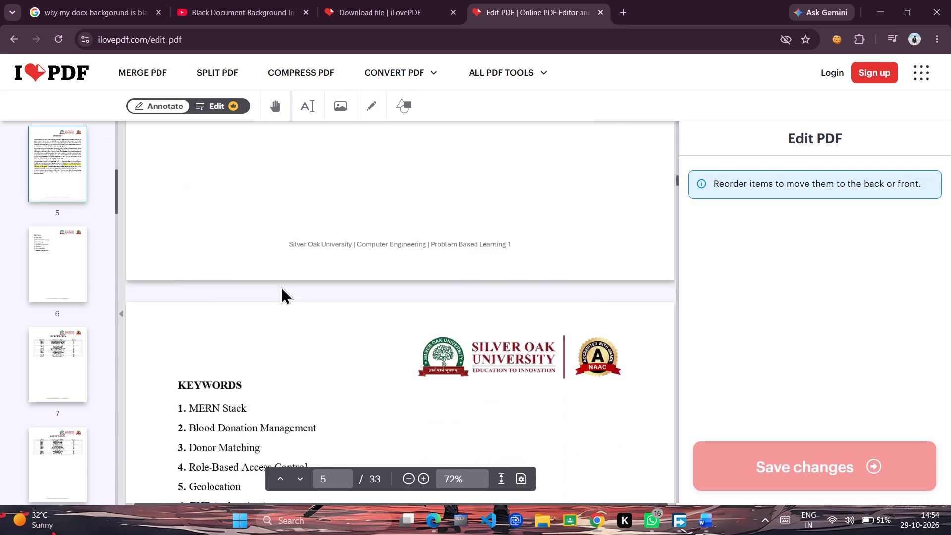
scroll(274, 279, down, 6)
scroll(275, 280, up, 6)
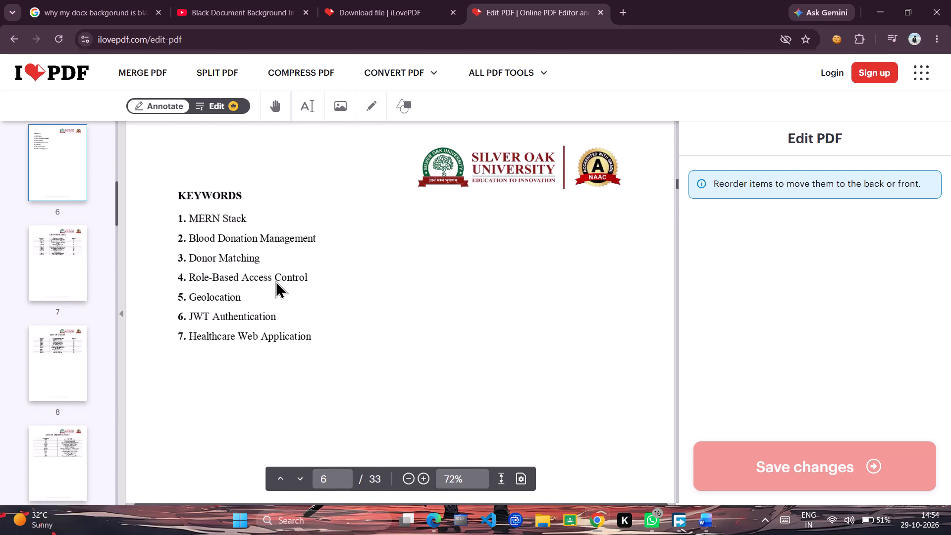
scroll(275, 280, up, 7)
scroll(275, 280, down, 3)
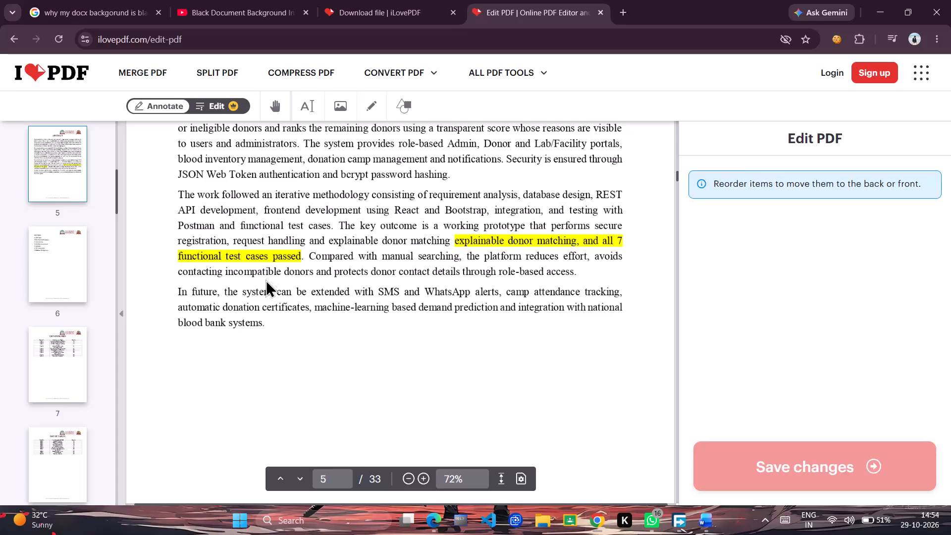
scroll(256, 276, down, 4)
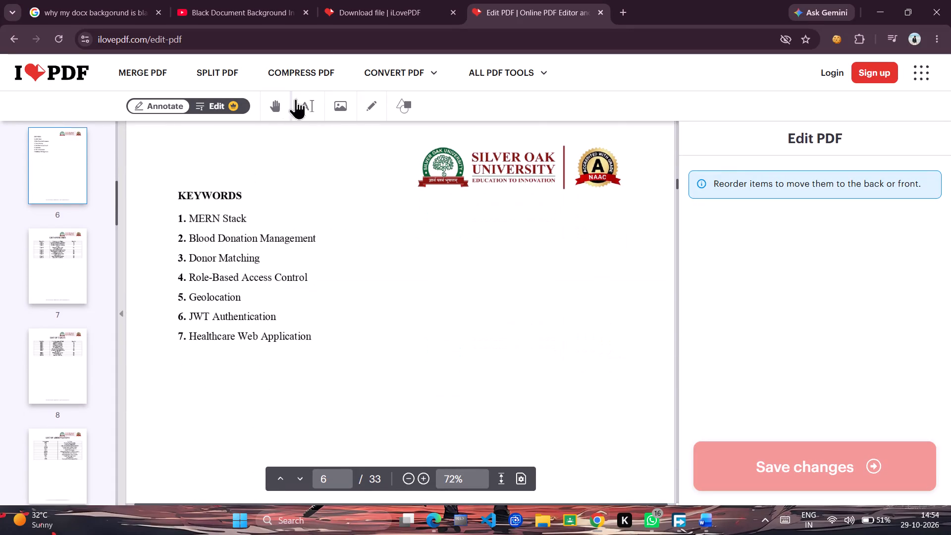
Close both iLovePDF tabs and the Chrome window without saving any PDF changes.
click(451, 13)
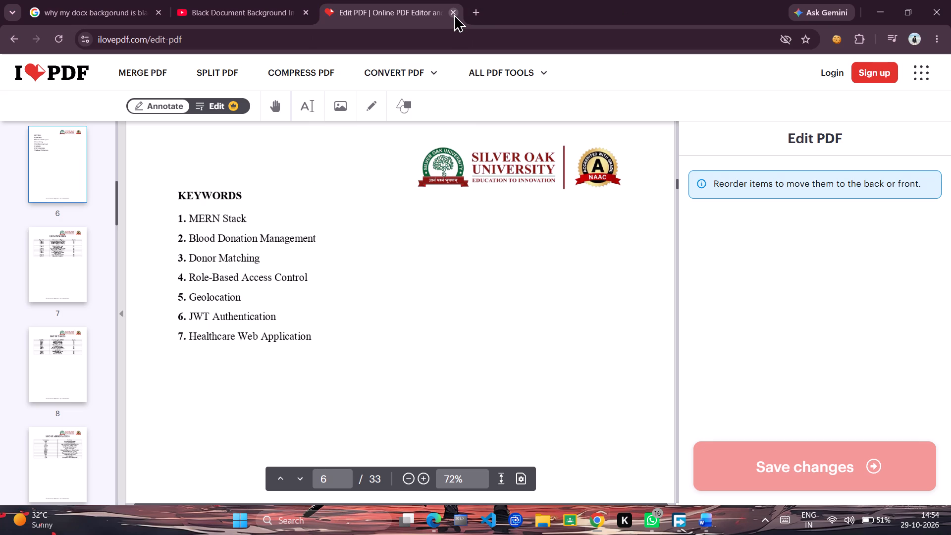
click(454, 14)
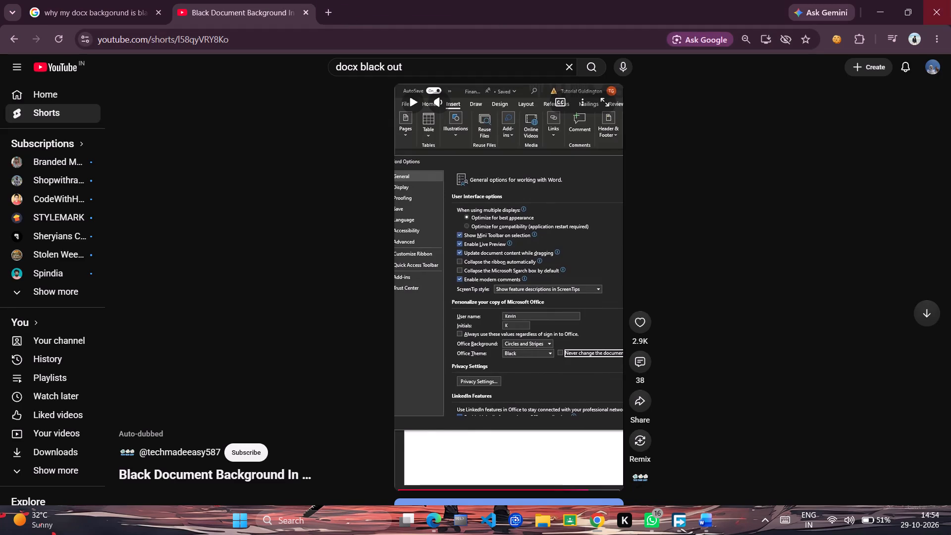
click(950, 0)
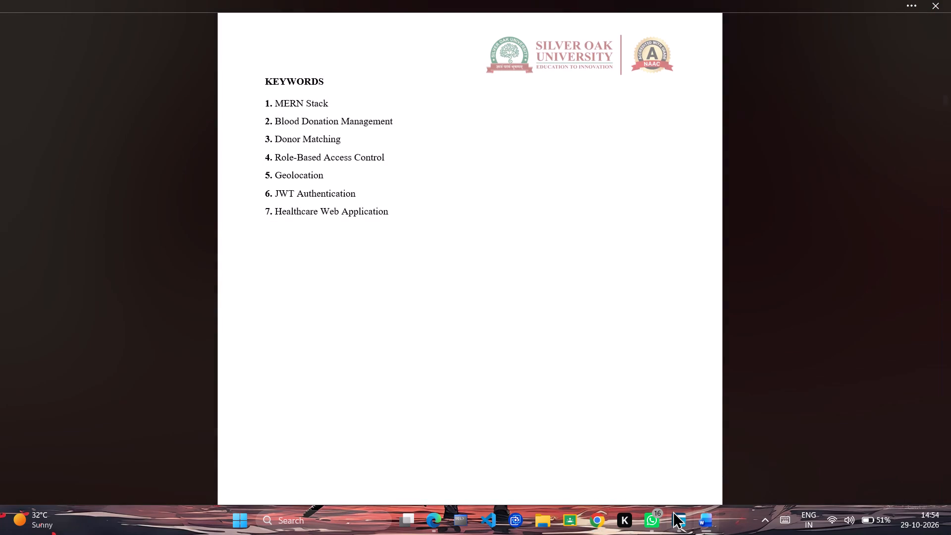
Minimize the Word report and close the Edge window showing PBL.pdf.
click(707, 513)
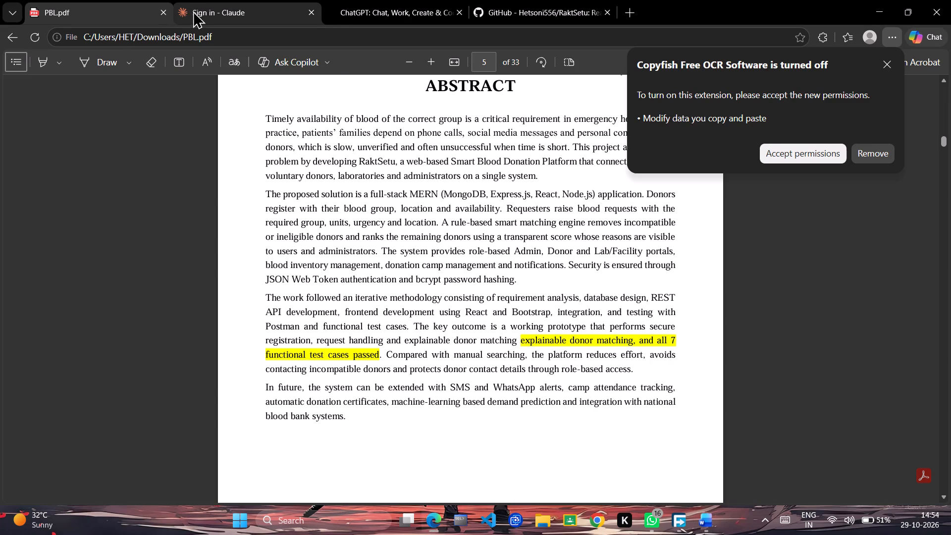
key(alt+F4)
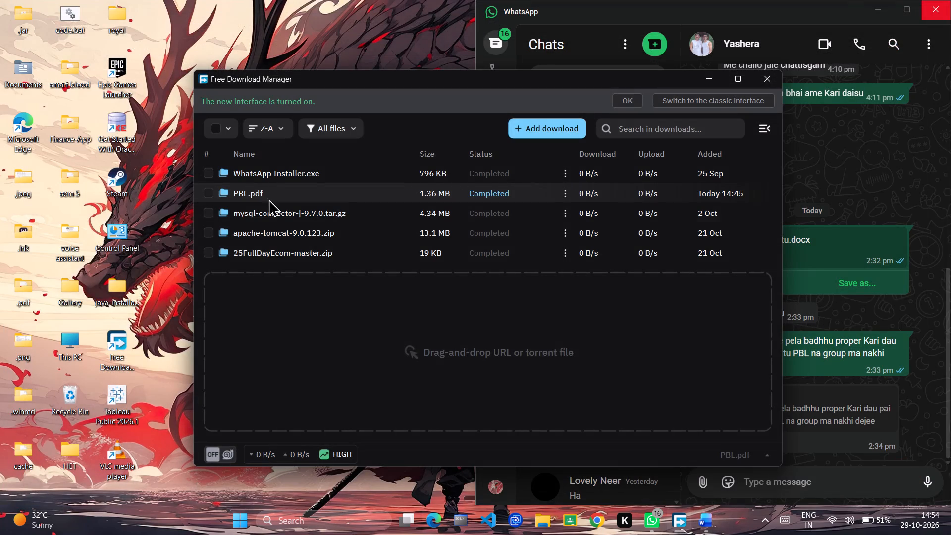
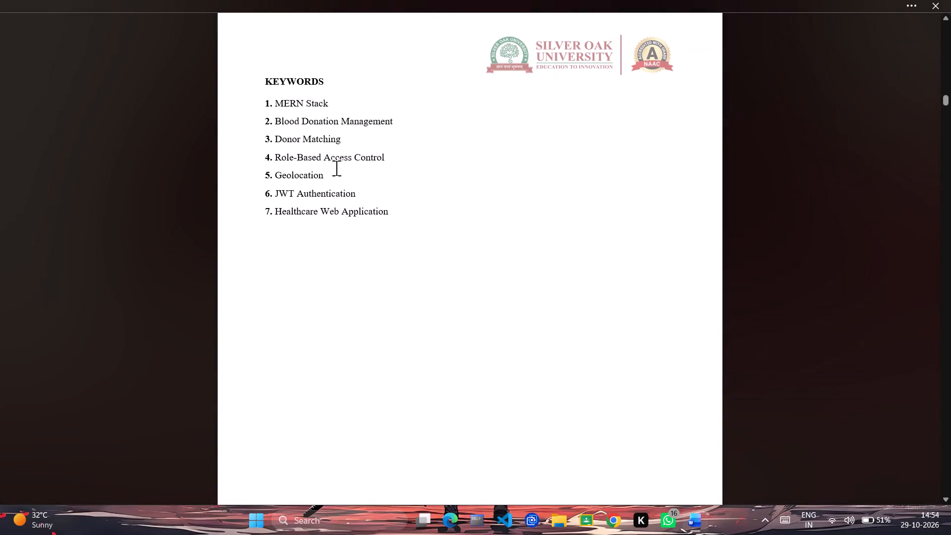
Reopen PBL_Report_RaktSetu (1) (1).docx from the recent documents.
alt+click(61, 2)
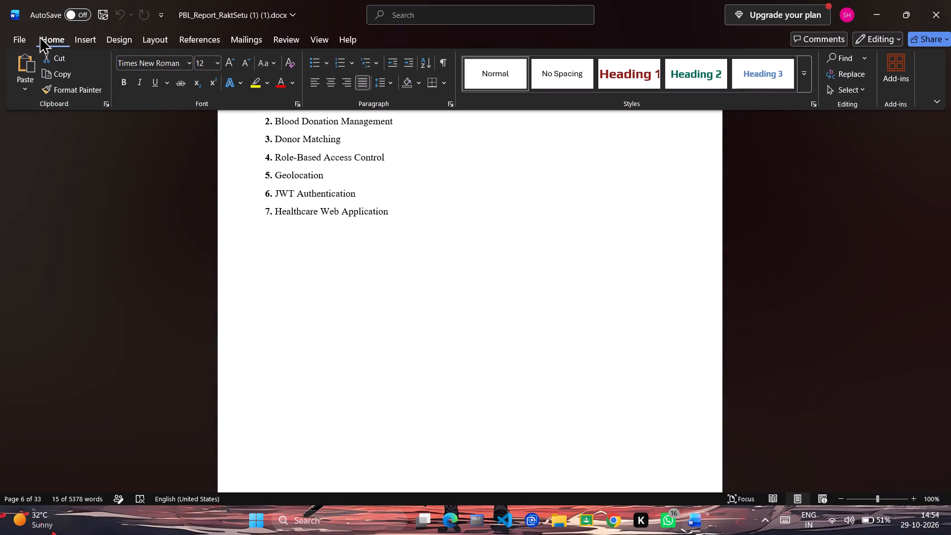
alt+click(27, 36)
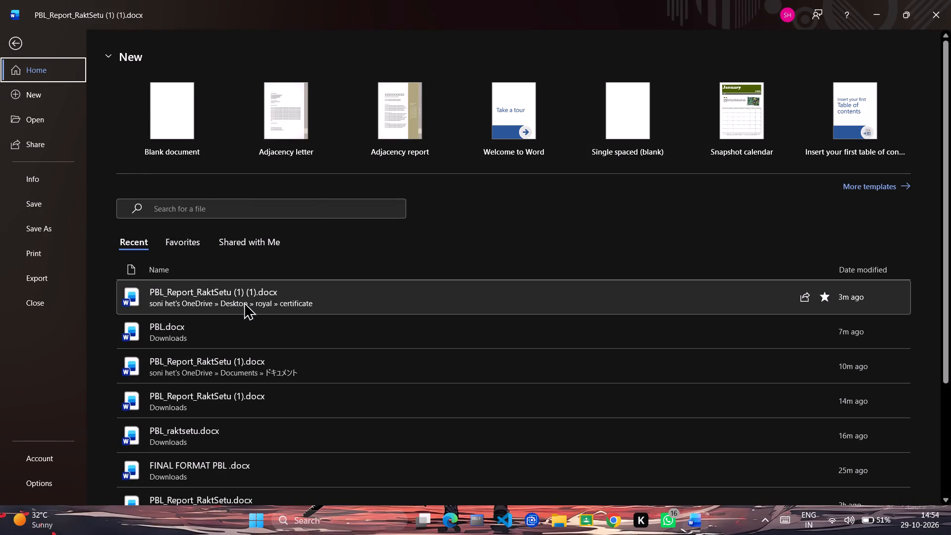
alt+click(244, 302)
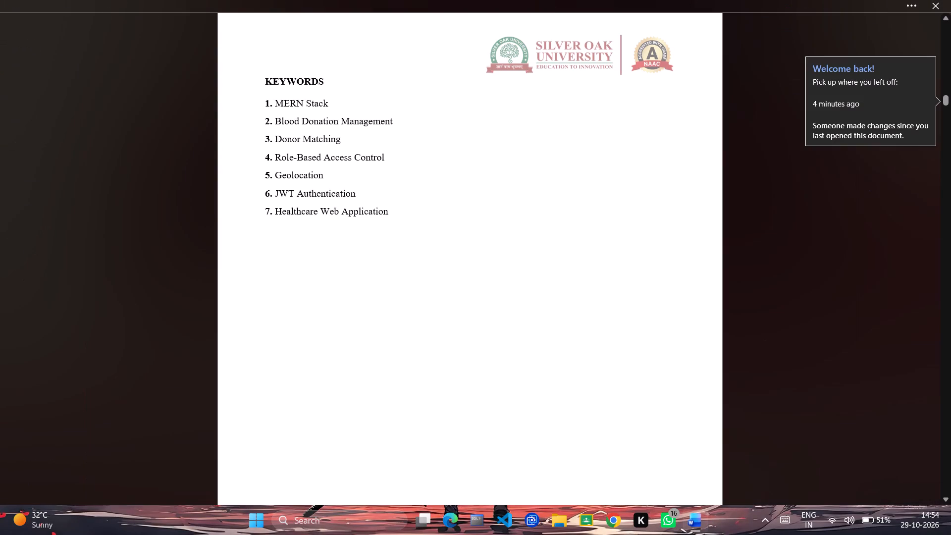
Move PBL_Report_RaktSetu (1) (1).docx to the OneDrive folder Desktop » royal » certificate.
alt+scroll(412, 244, up, 18)
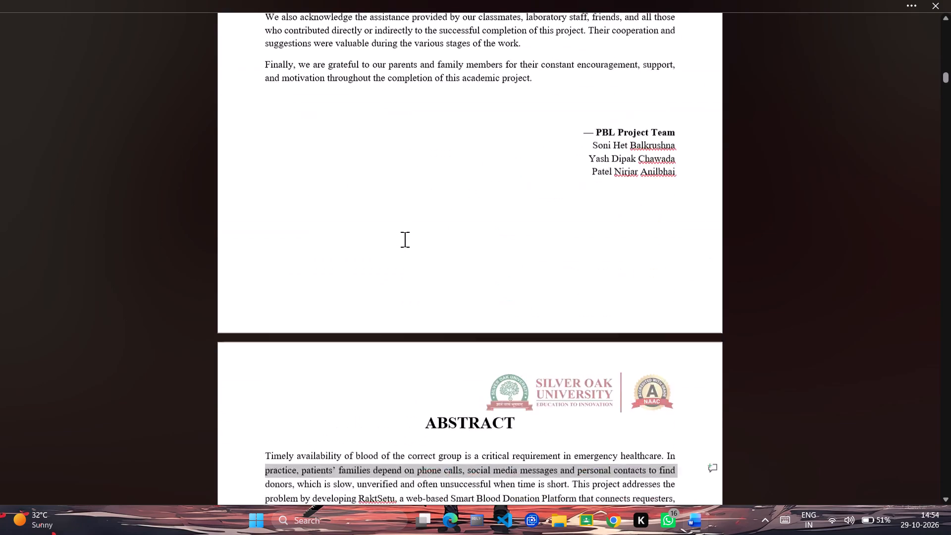
alt+scroll(405, 239, up, 4)
alt+click(87, 0)
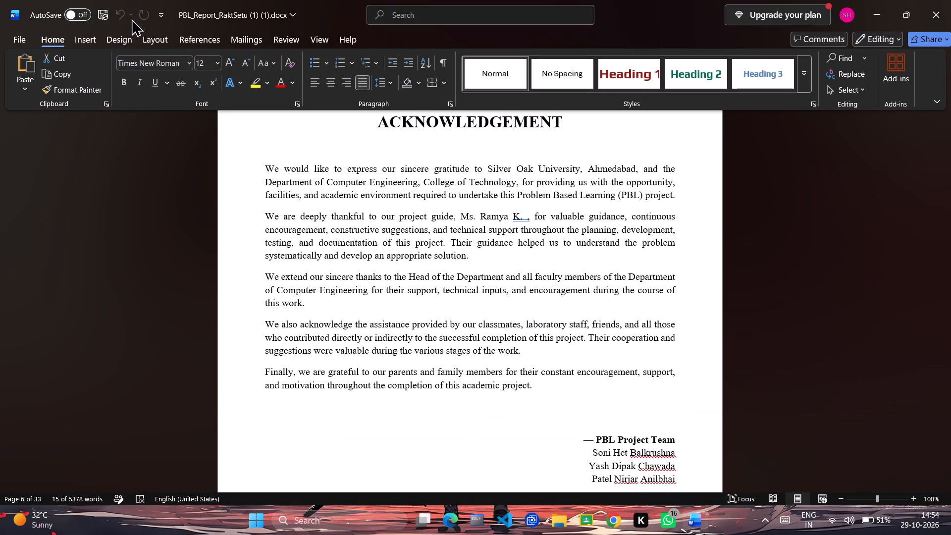
alt+click(225, 14)
alt+click(256, 116)
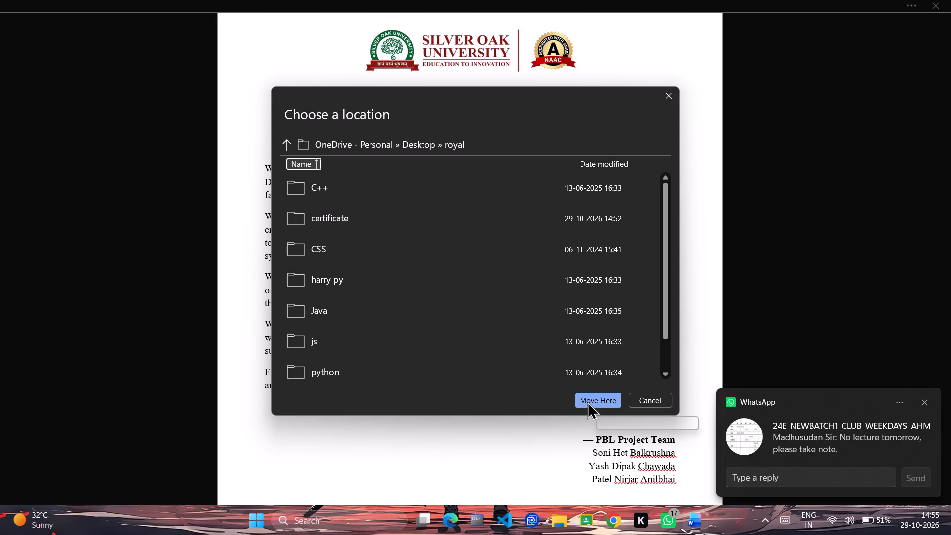
alt+scroll(529, 278, down, 5)
alt+scroll(528, 284, up, 3)
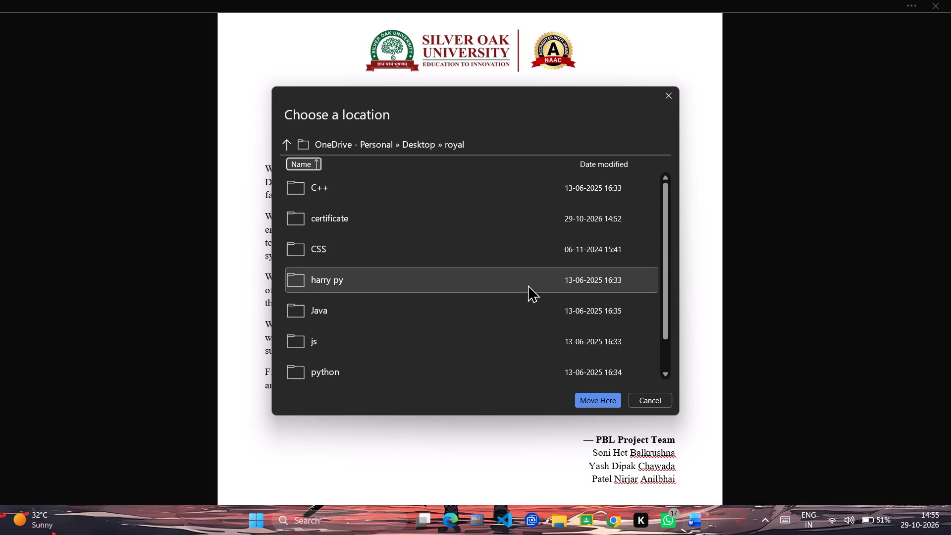
alt+scroll(528, 284, up, 2)
alt+scroll(527, 286, down, 5)
alt+scroll(527, 287, up, 4)
alt+scroll(526, 290, down, 1)
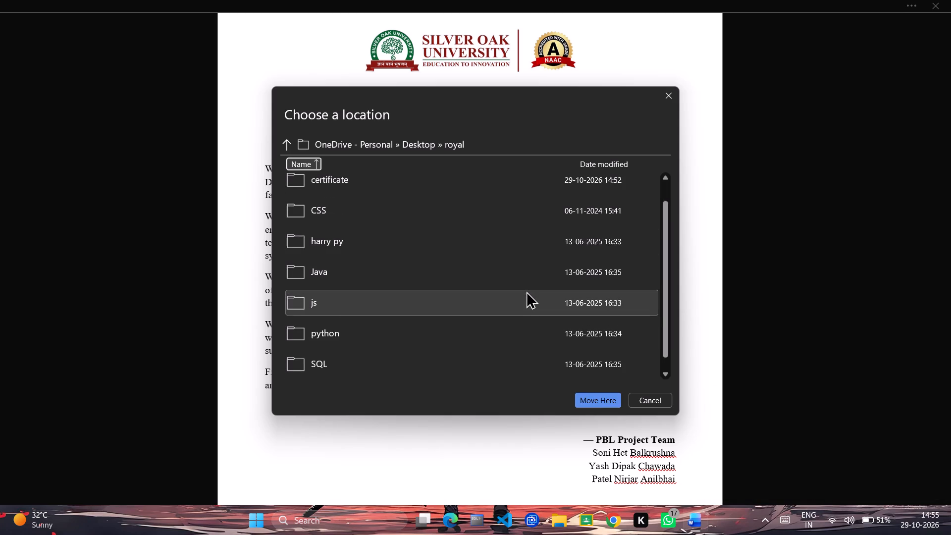
alt+scroll(526, 291, down, 1)
alt+scroll(526, 291, up, 3)
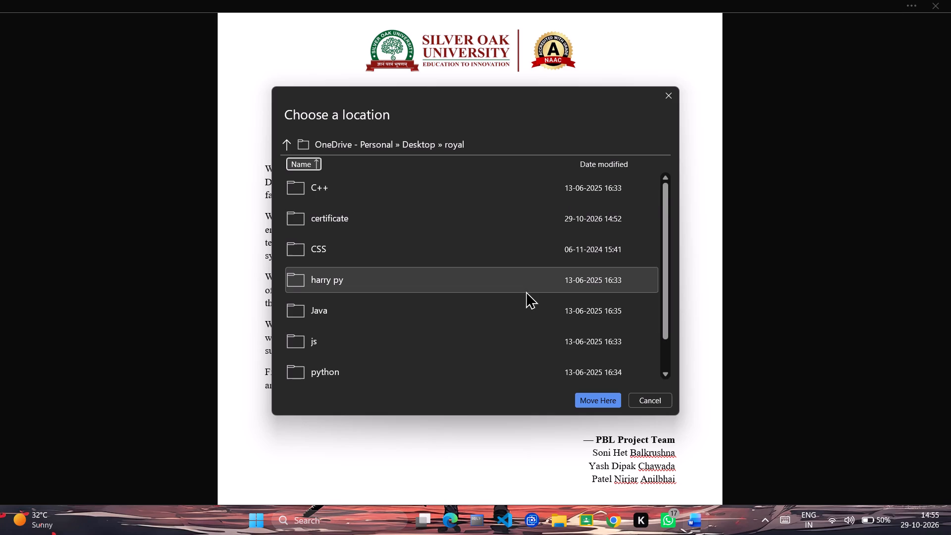
alt+click(425, 223)
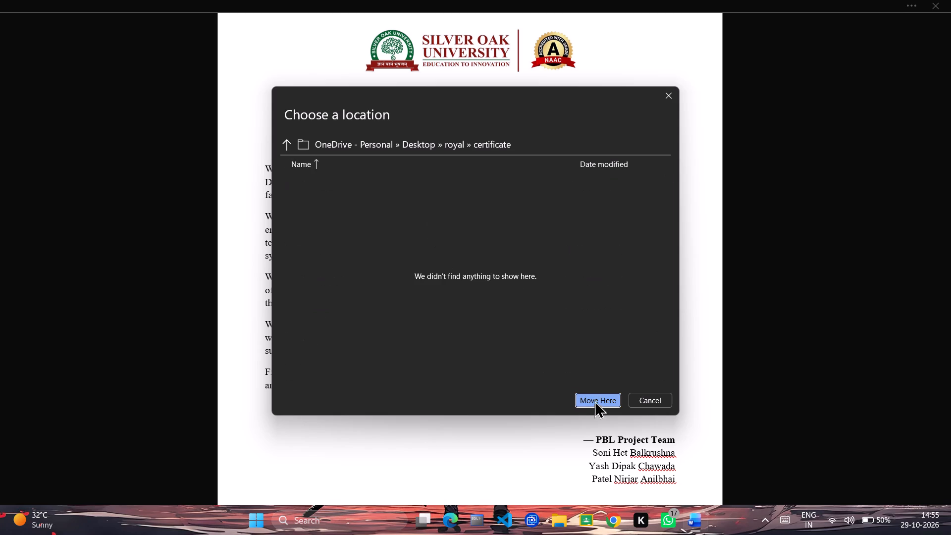
alt+click(605, 402)
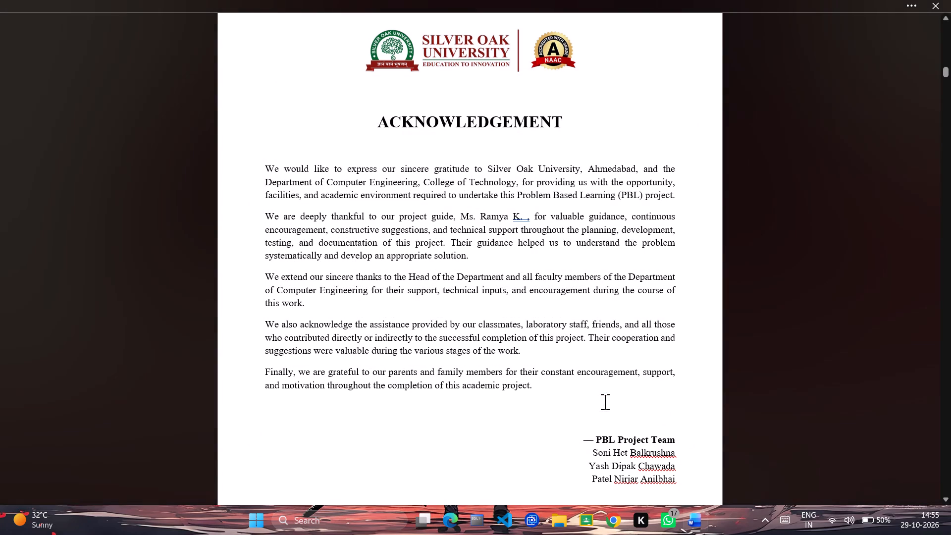
Look for the moved report in File Explorer under OneDrive's Desktop and royal folders and Documents, dismissing Word's message on the way.
alt+click(562, 516)
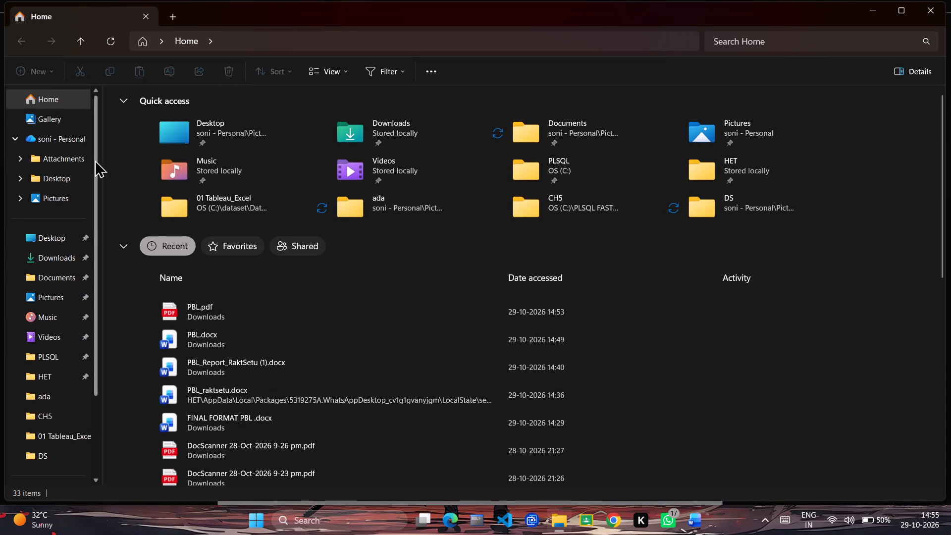
alt+click(67, 141)
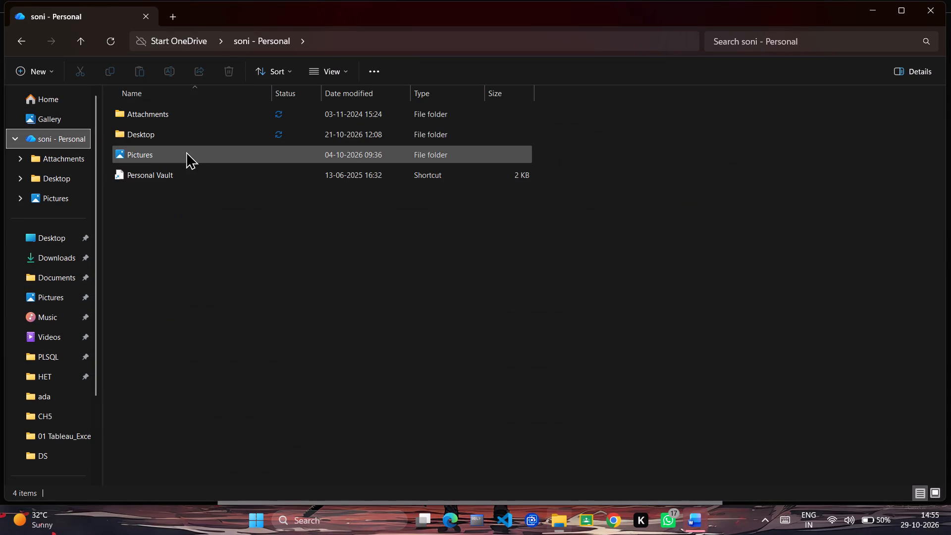
key(alt+Tab)
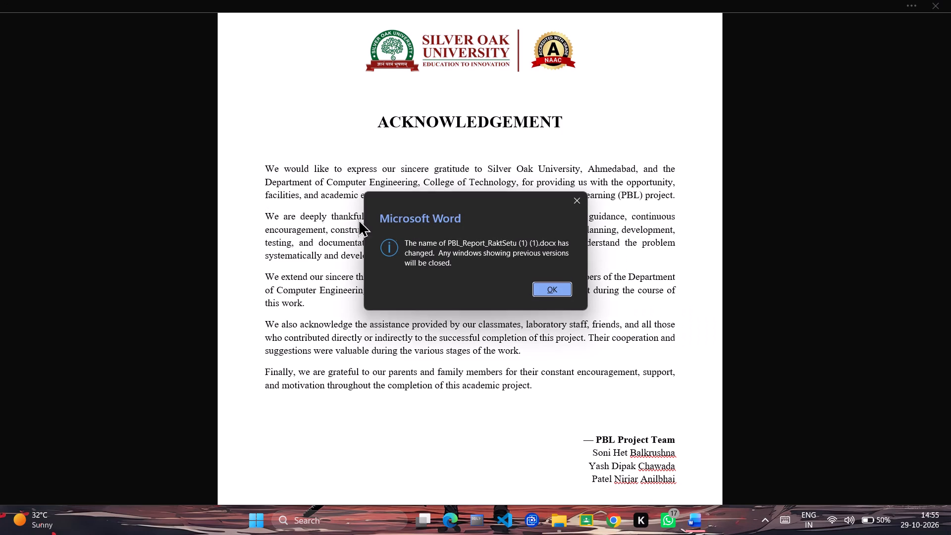
click(552, 297)
click(550, 290)
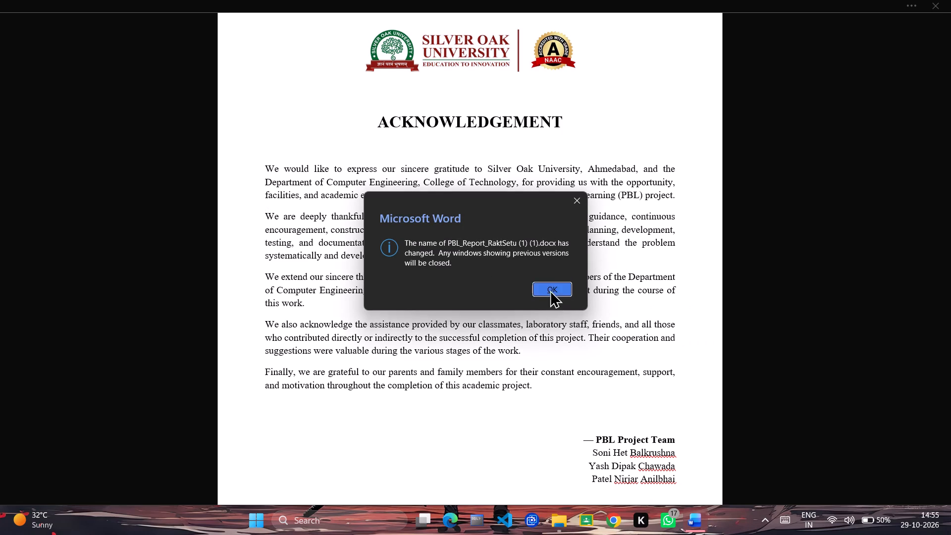
key(alt+Tab)
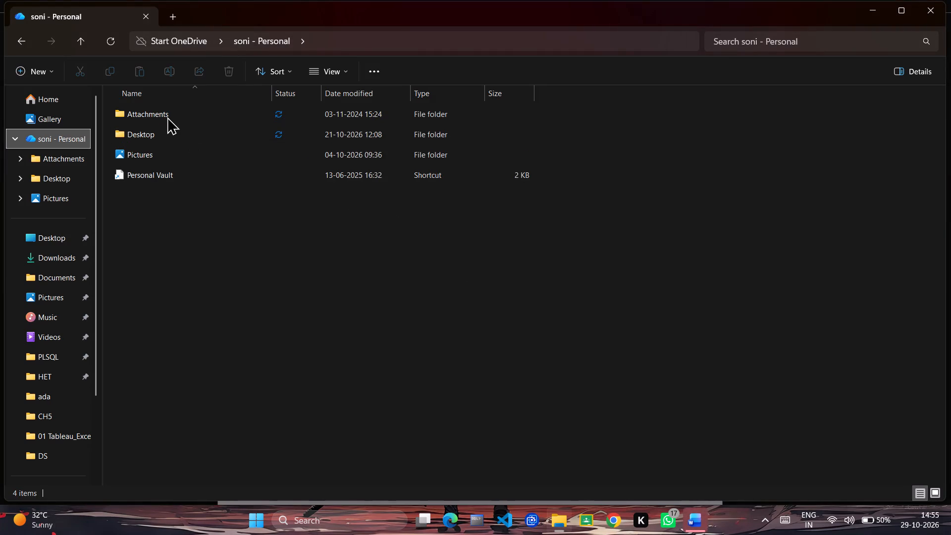
double_click(164, 136)
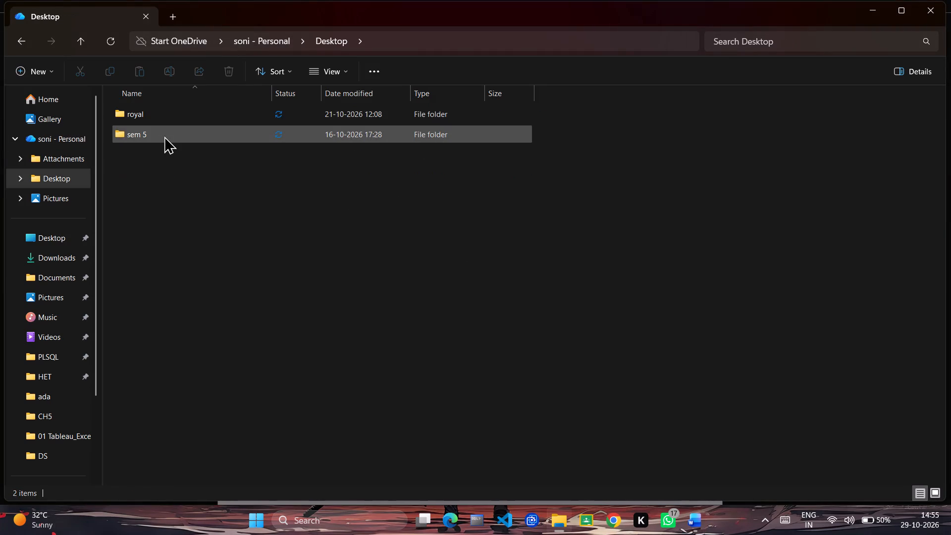
double_click(157, 117)
click(157, 117)
triple_click(157, 117)
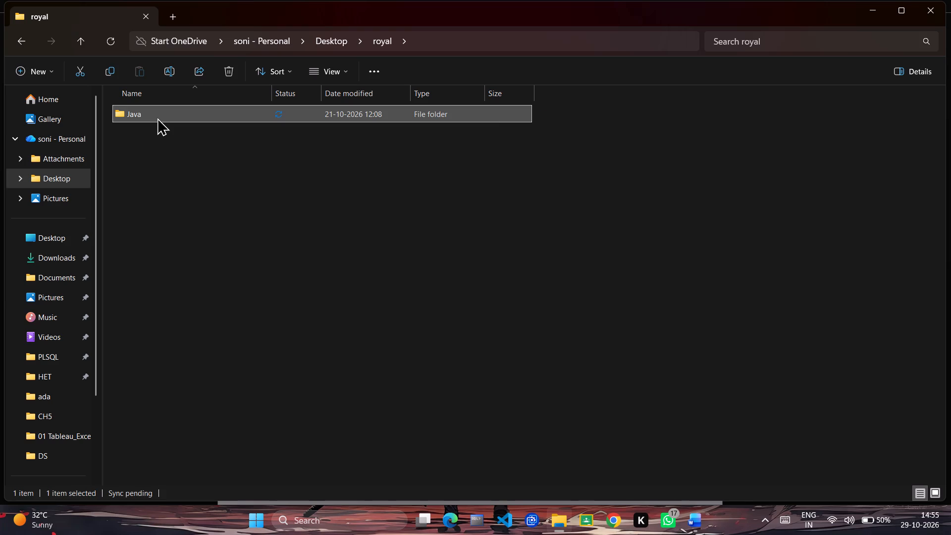
triple_click(154, 114)
click(160, 129)
click(160, 124)
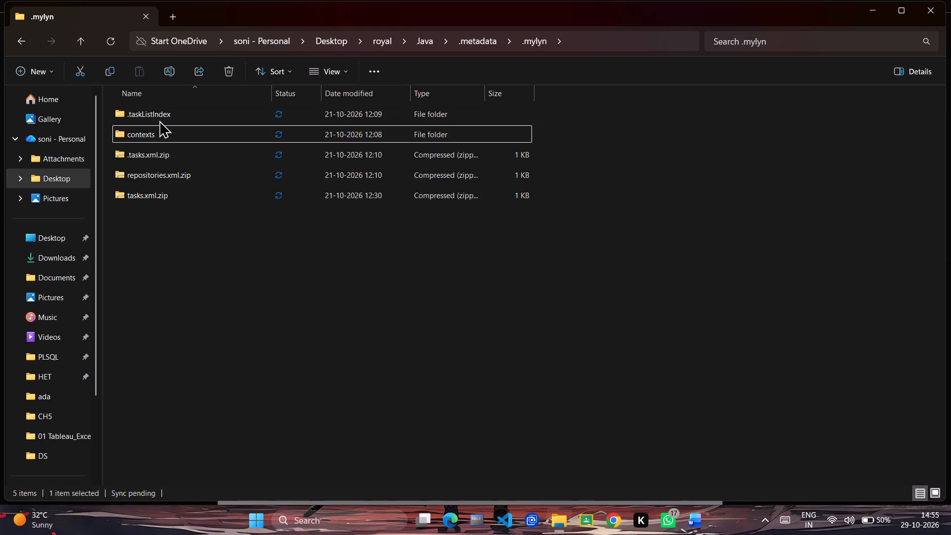
click(159, 120)
double_click(169, 147)
click(168, 142)
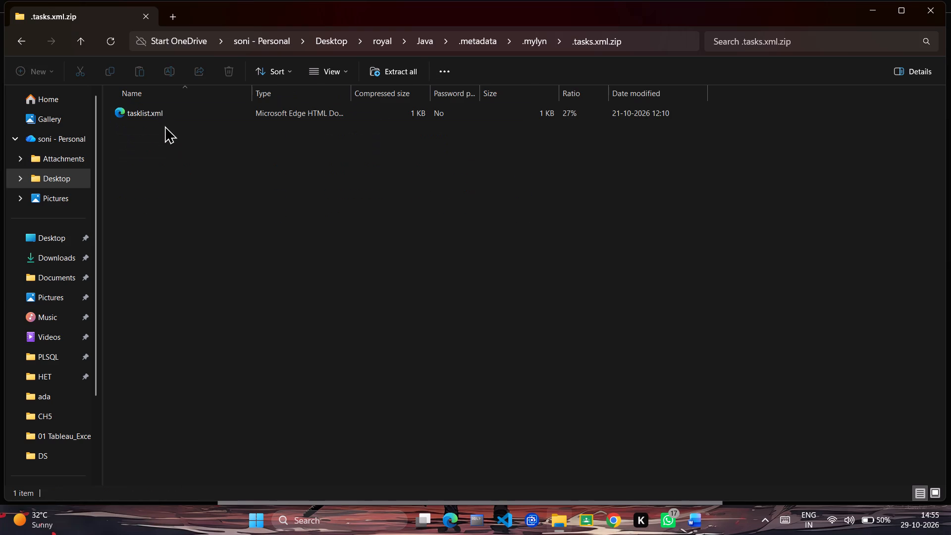
click(66, 272)
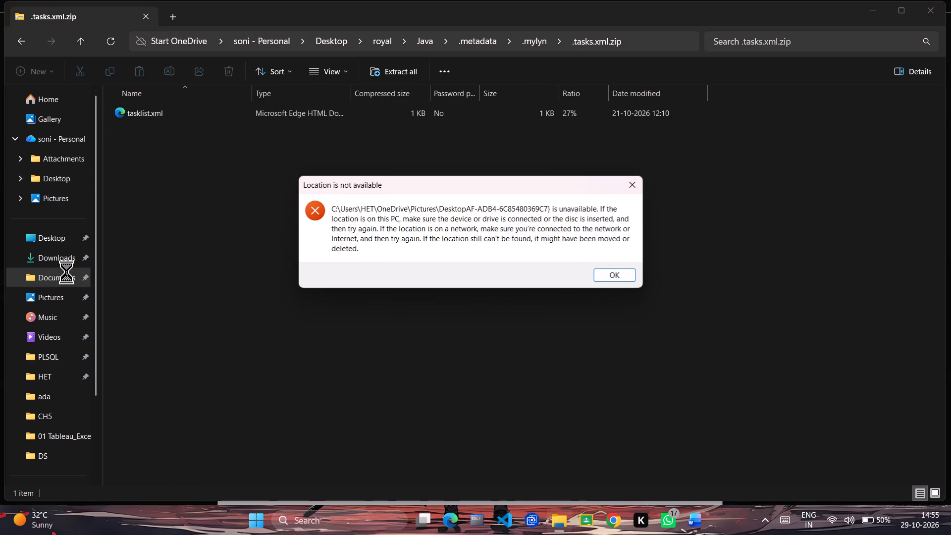
click(632, 271)
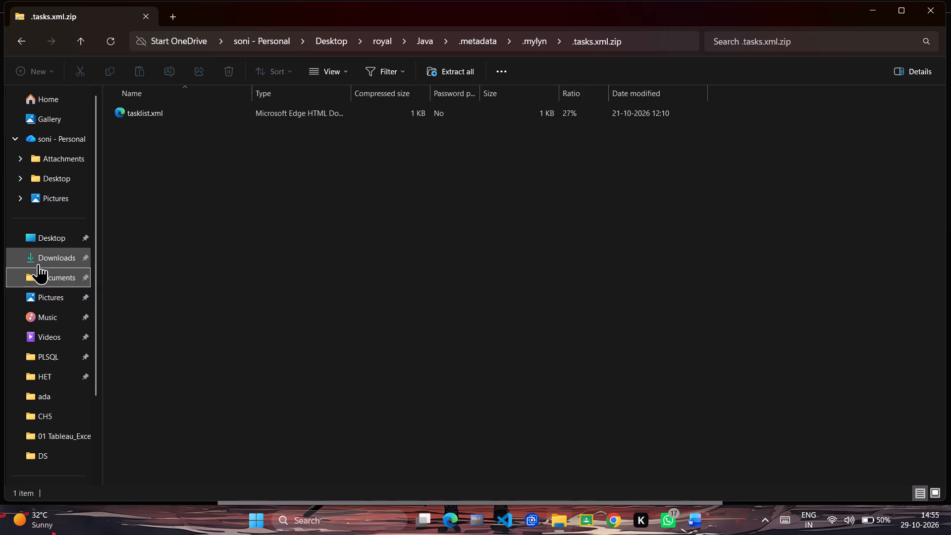
Open PBL.docx from Downloads and examine its pages from the certificate through the abstract.
click(38, 264)
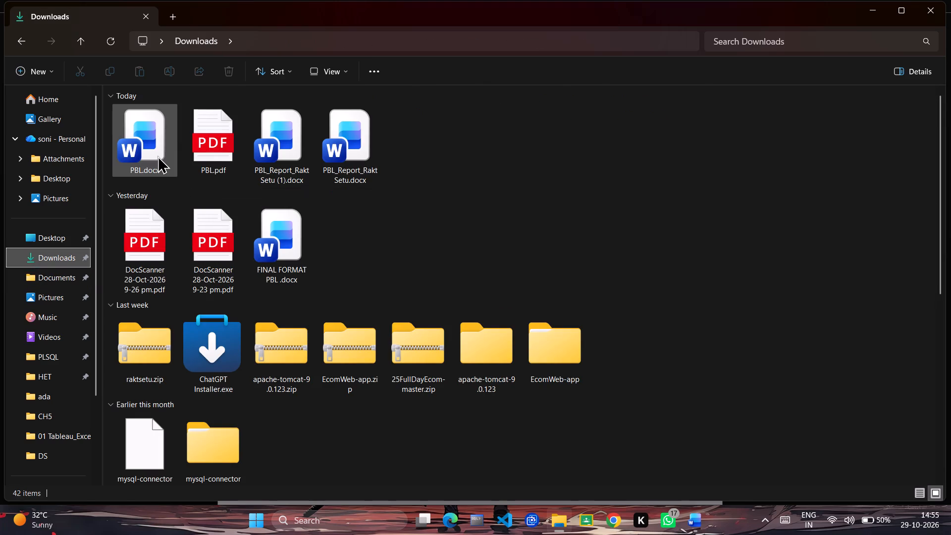
double_click(158, 156)
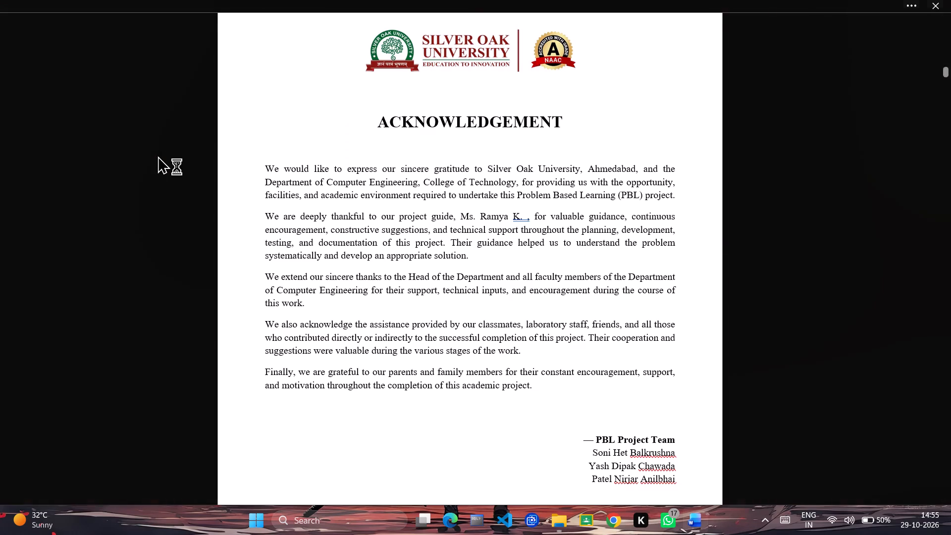
scroll(508, 281, down, 15)
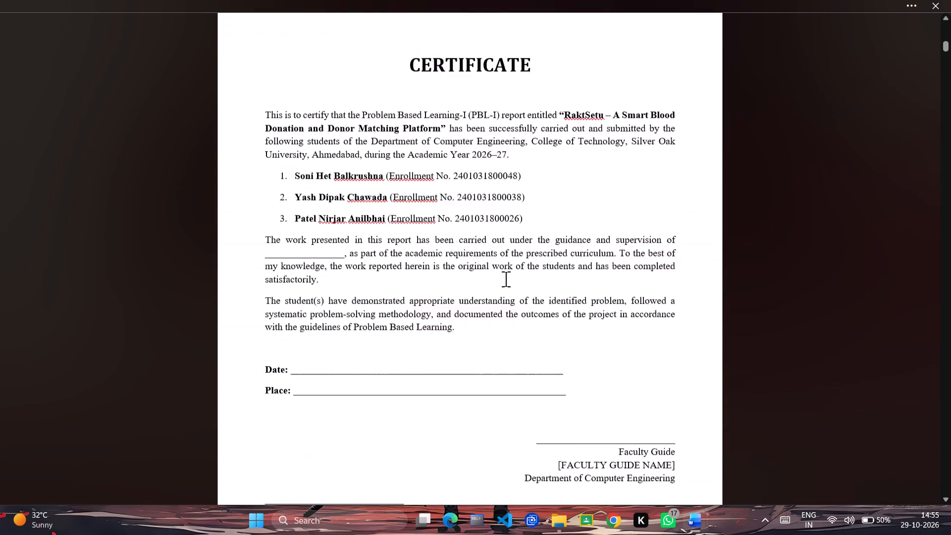
scroll(503, 277, down, 20)
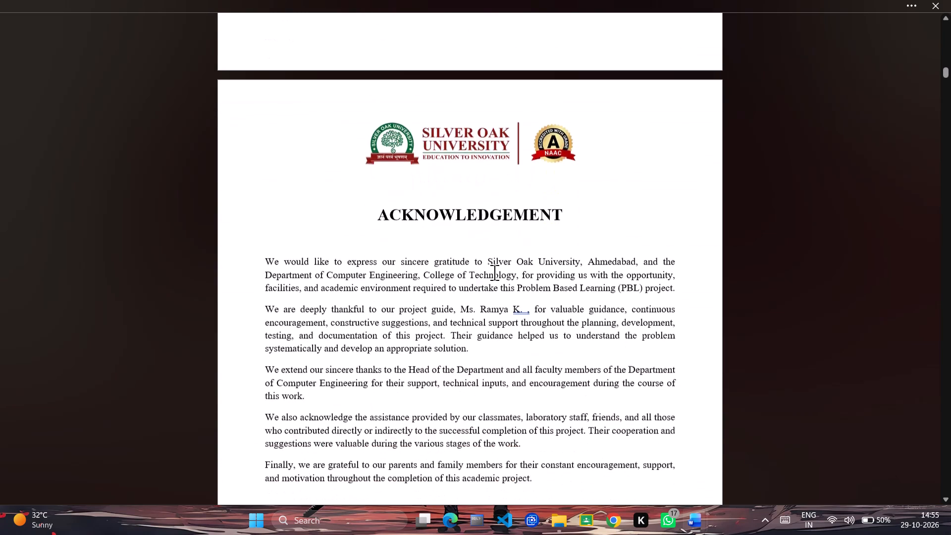
scroll(494, 272, down, 11)
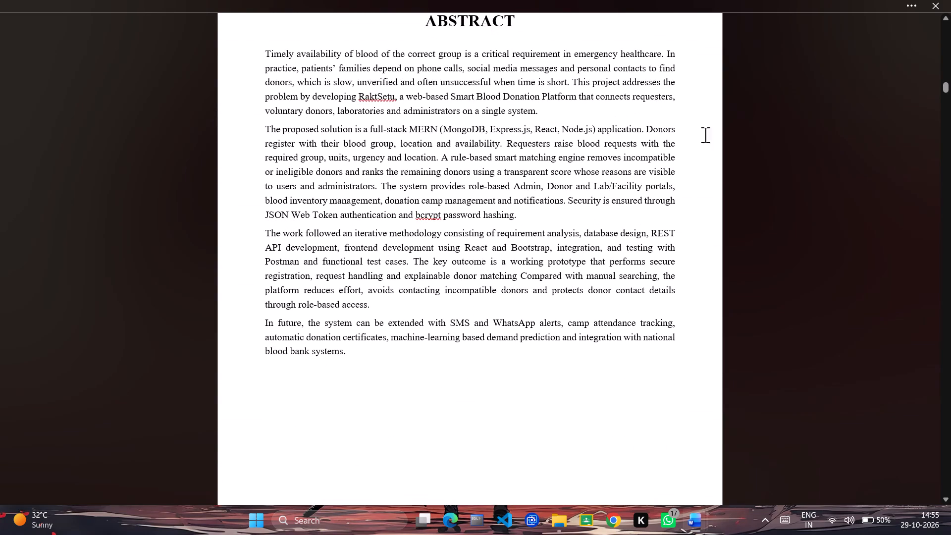
Close PBL.docx and PBL_Report_RaktSetu (1) (1).docx, choosing to save the changes to the report.
drag(949, 6, 942, 9)
click(950, 0)
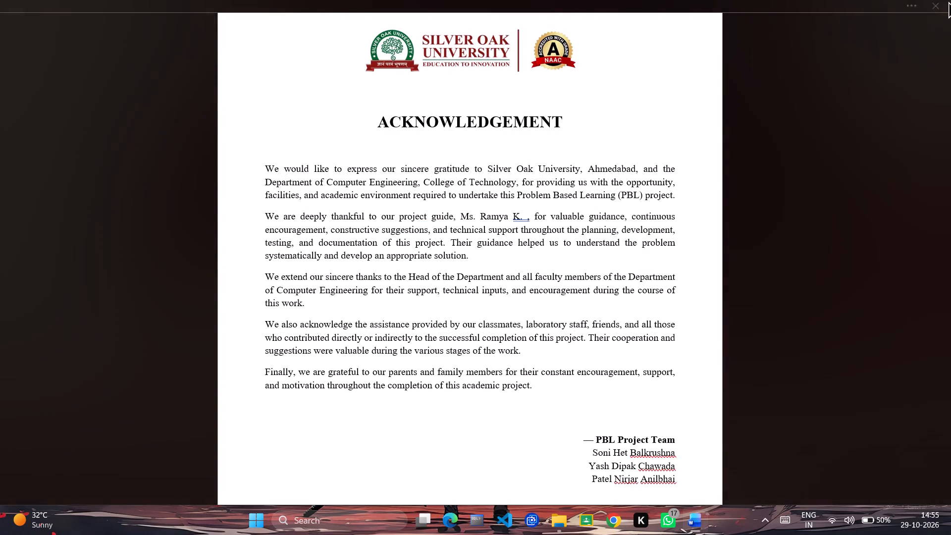
drag(490, 276, 490, 276)
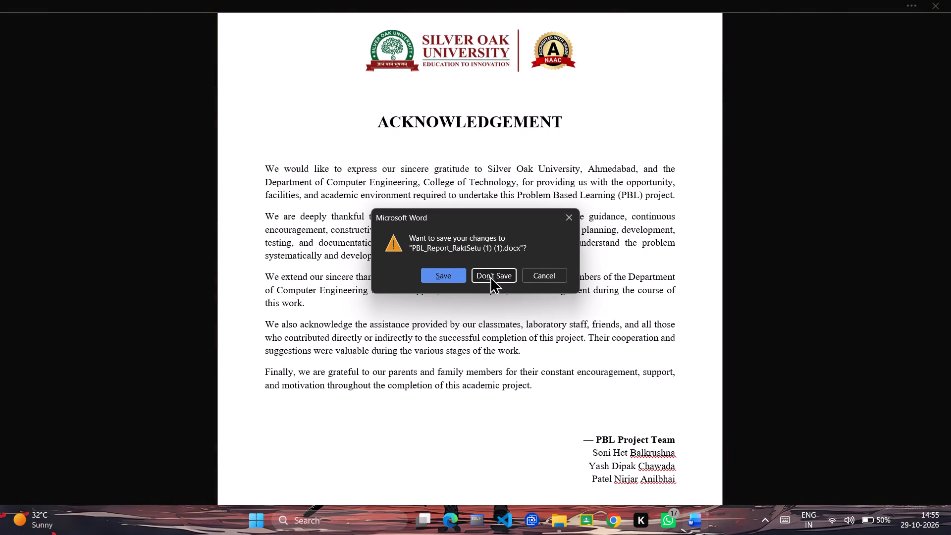
drag(490, 276, 456, 355)
click(450, 274)
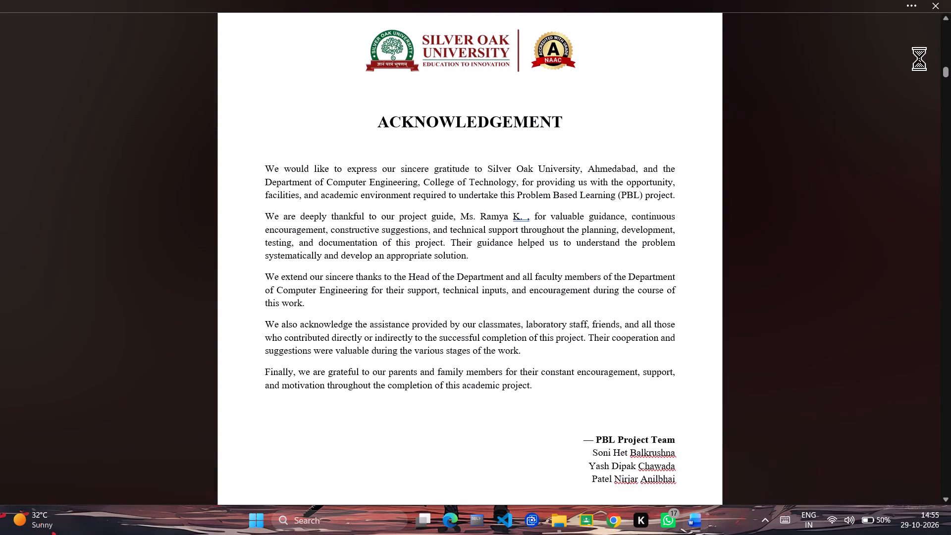
click(949, 9)
click(942, 1)
key(alt+F4)
key(alt+F4)
click(528, 278)
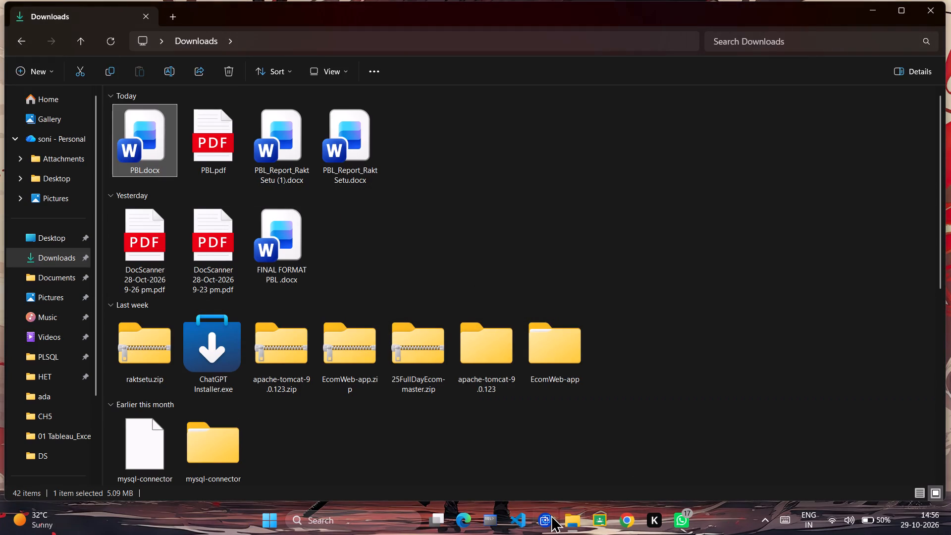
Switch to Chrome and search Google for "docx to pdf".
click(624, 516)
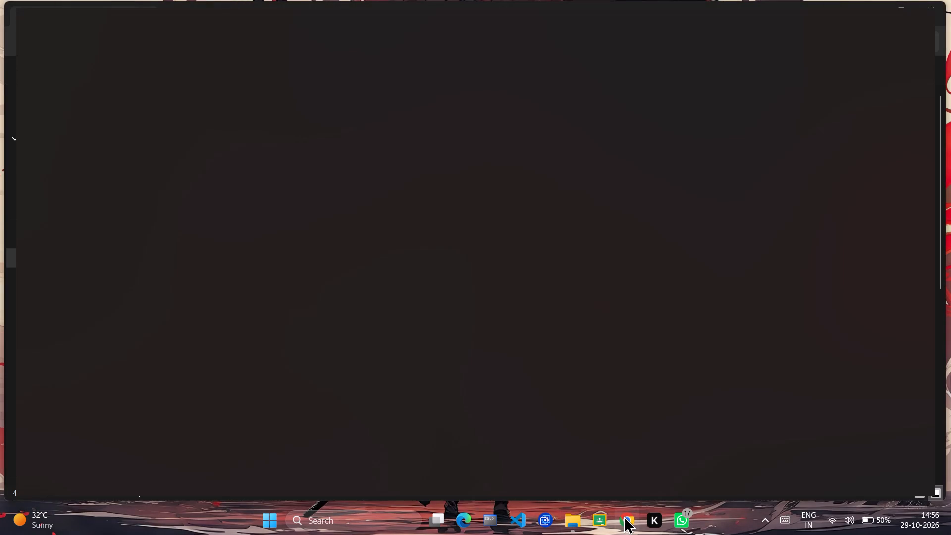
click(337, 40)
click(250, 74)
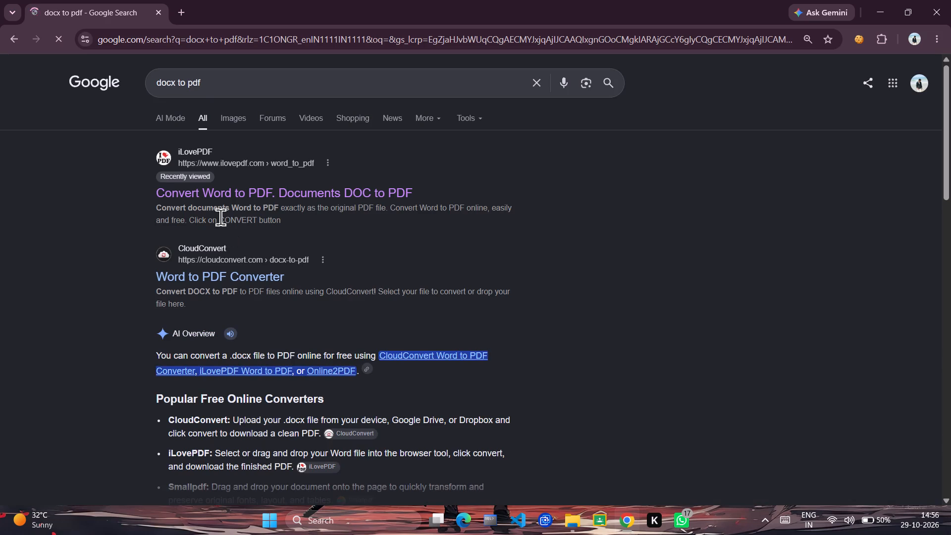
Open iLovePDF's Word to PDF converter from the search results.
click(210, 193)
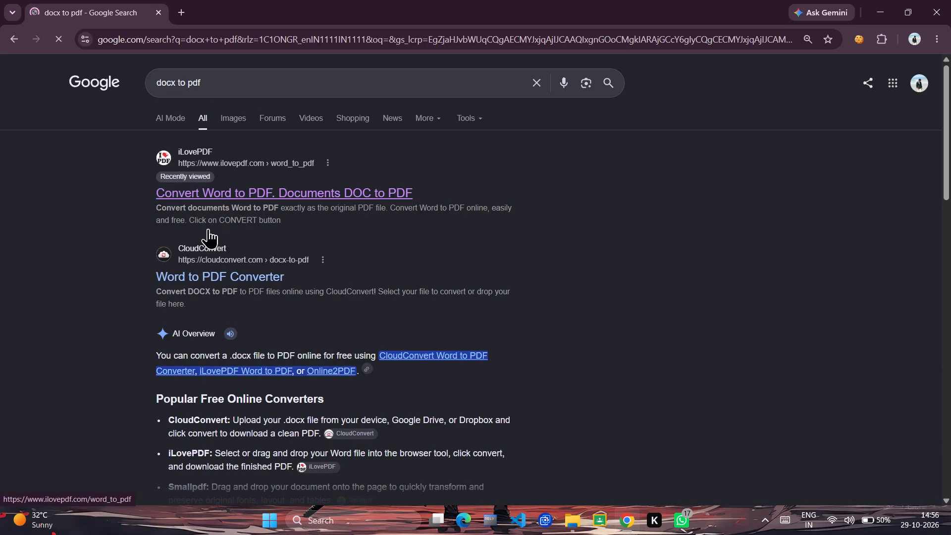
click(411, 211)
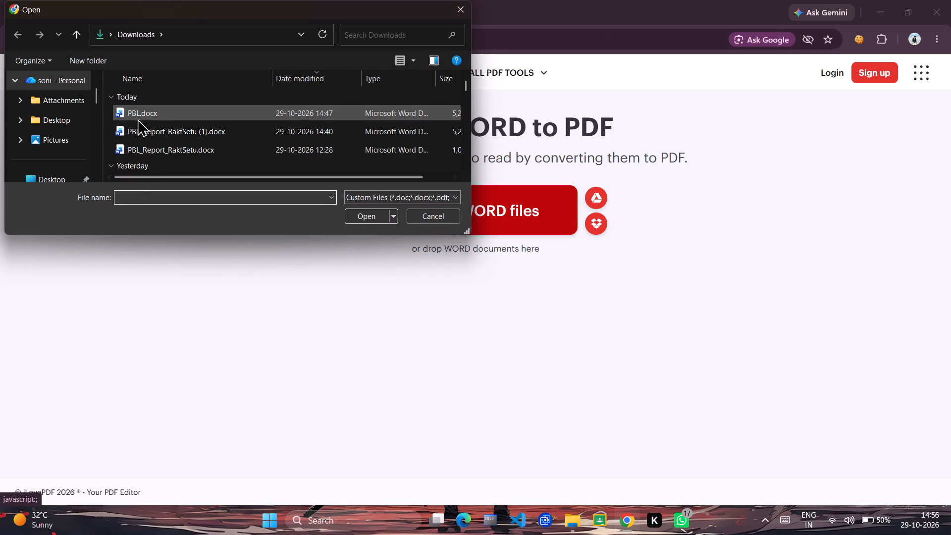
Upload PBL.docx from Downloads to the Word to PDF converter and convert it to PDF.
click(138, 116)
click(350, 219)
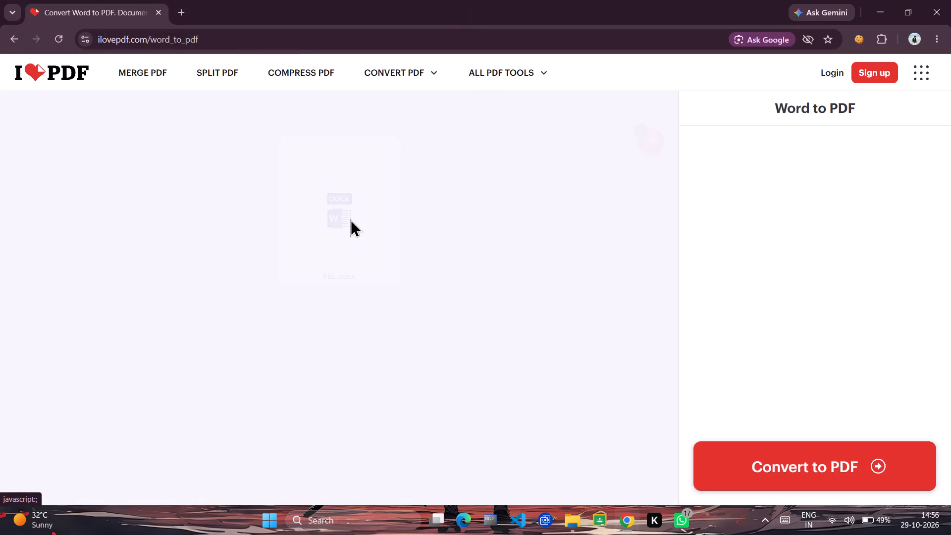
click(751, 450)
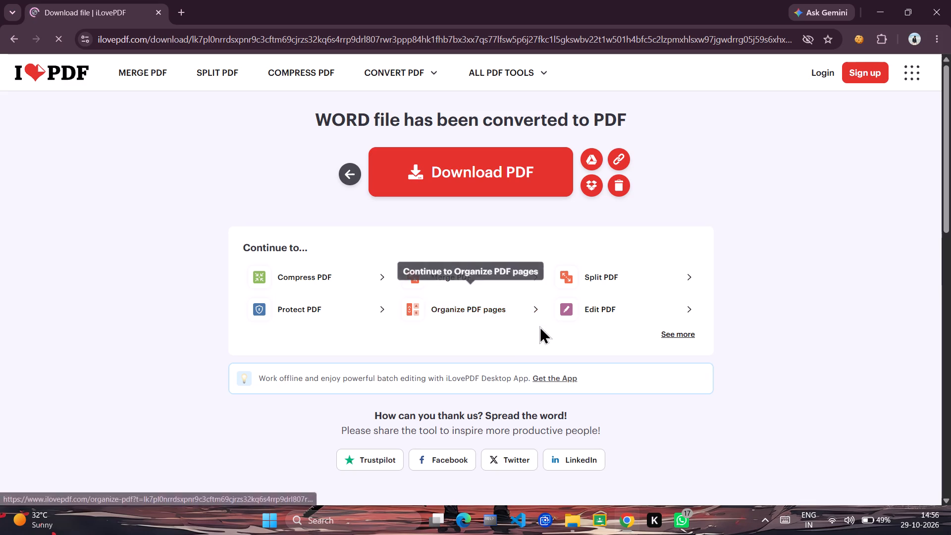
Download the converted PBL.pdf to the Downloads folder, renaming it rather than overwriting the existing file, and return to Chrome.
click(471, 181)
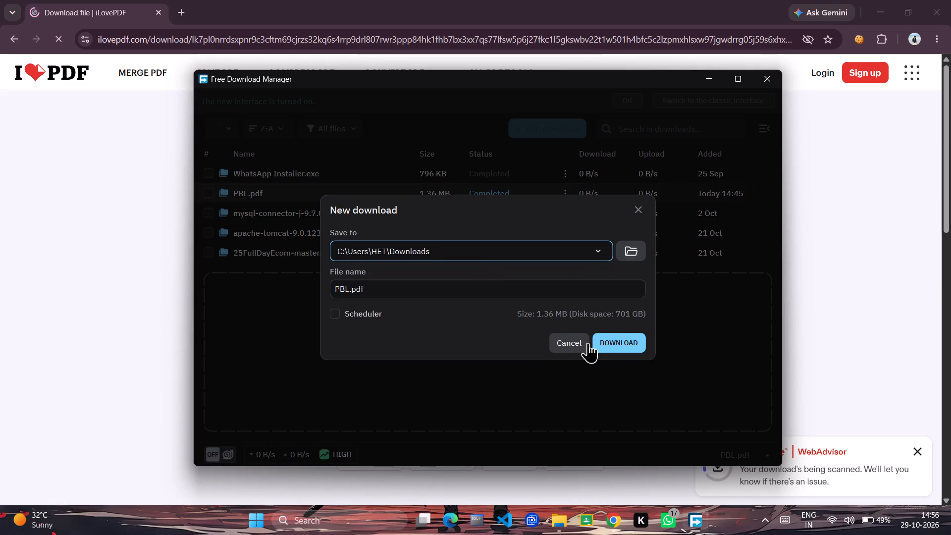
click(613, 340)
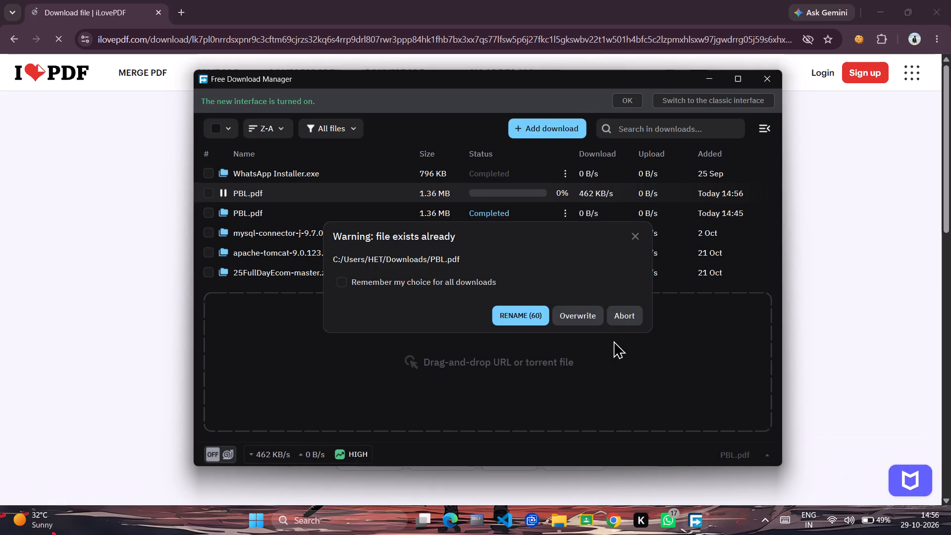
click(527, 318)
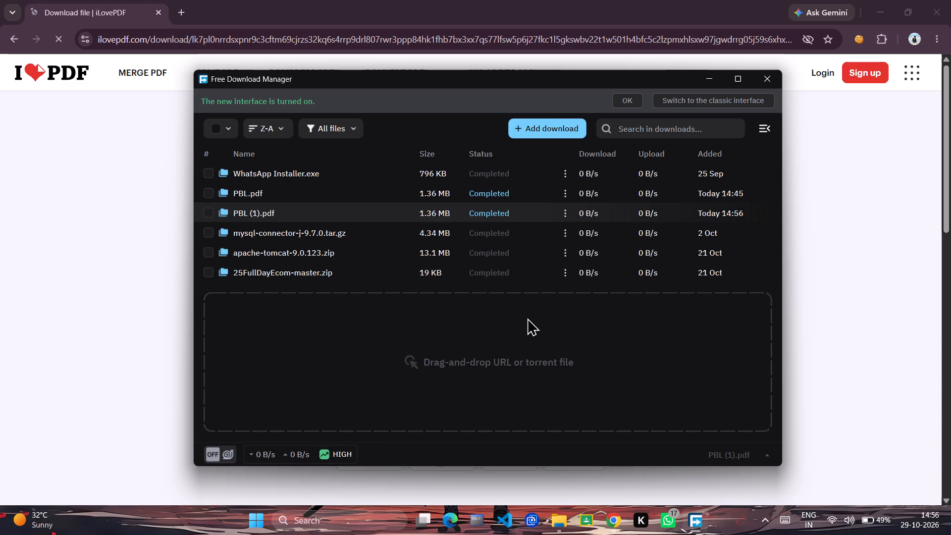
key(alt+Tab)
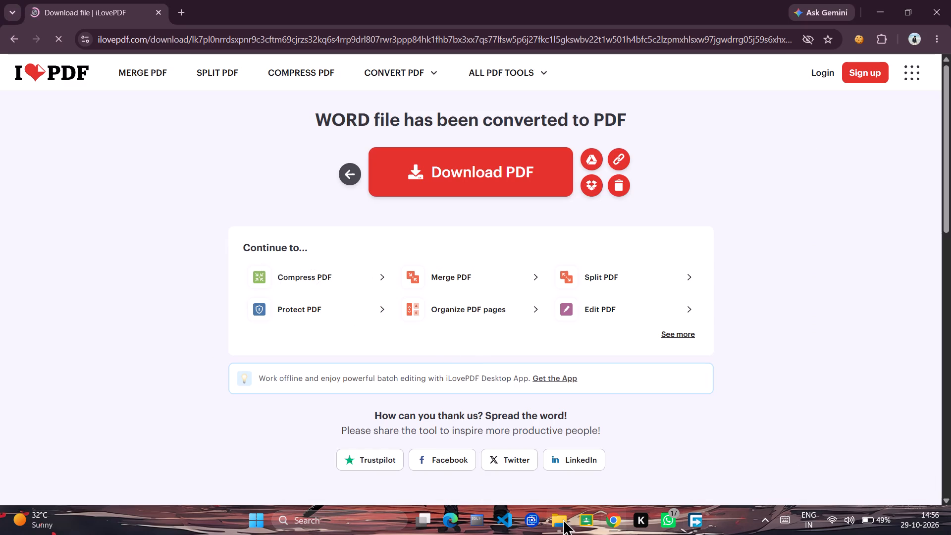
Open PBL (1).pdf from the Downloads folder and examine its front pages from the certificate through the list of tables.
click(561, 517)
double_click(140, 170)
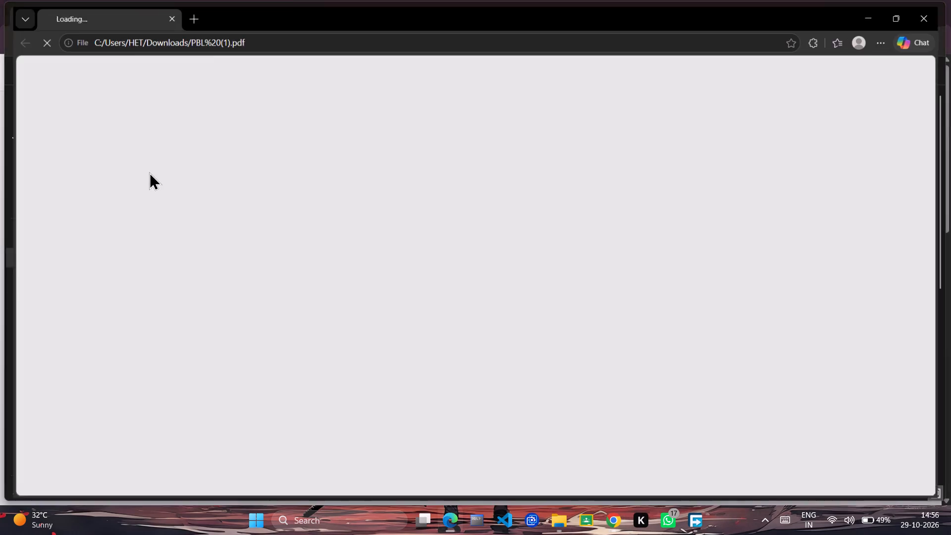
scroll(260, 274, down, 12)
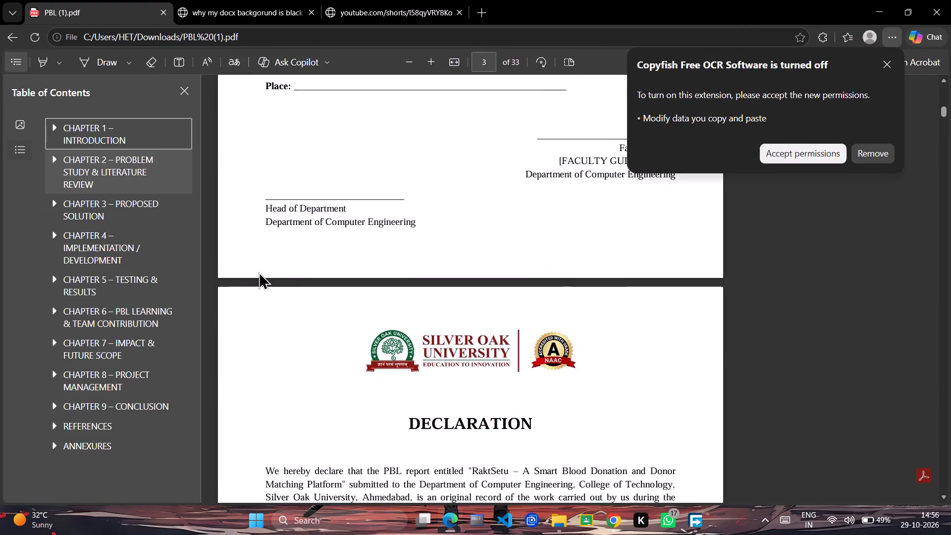
scroll(259, 271, down, 1)
scroll(254, 264, up, 1)
scroll(254, 267, down, 9)
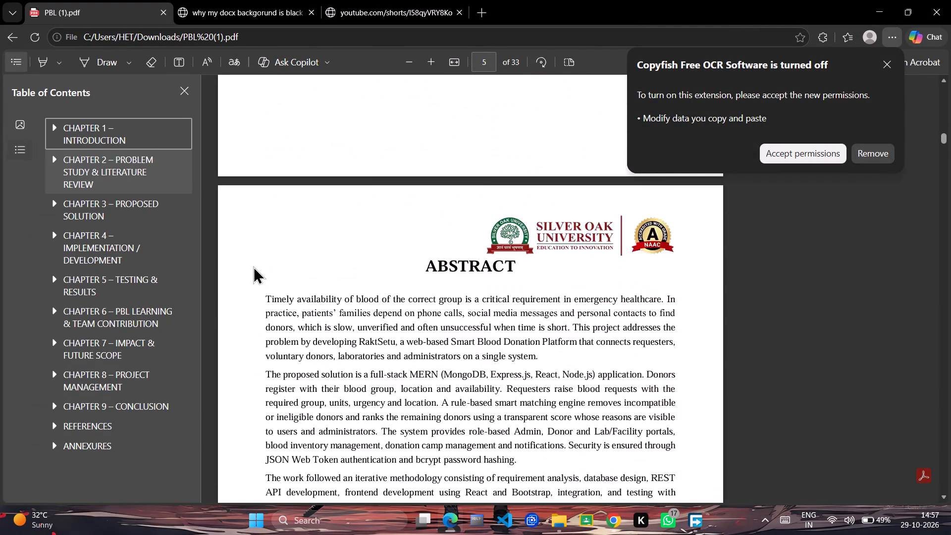
scroll(253, 266, down, 17)
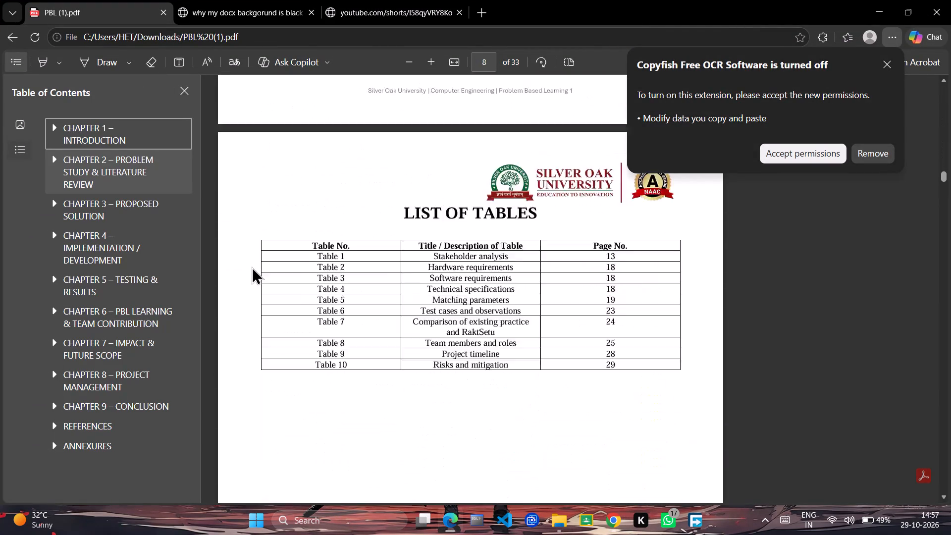
Examine the PDF's chapter pages from the problem study through testing and results, checking tables and highlighted placeholders.
scroll(252, 267, down, 20)
scroll(252, 267, down, 12)
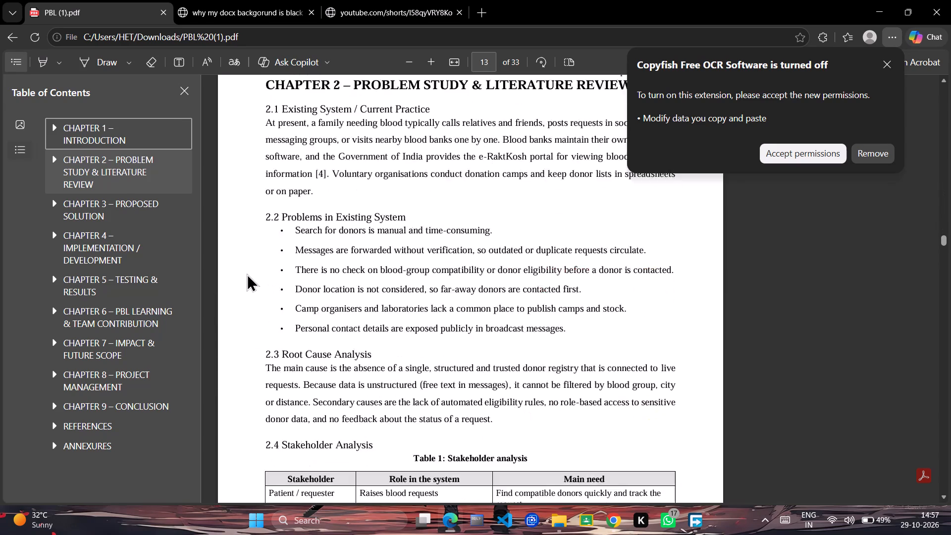
scroll(247, 273, down, 20)
scroll(247, 273, down, 12)
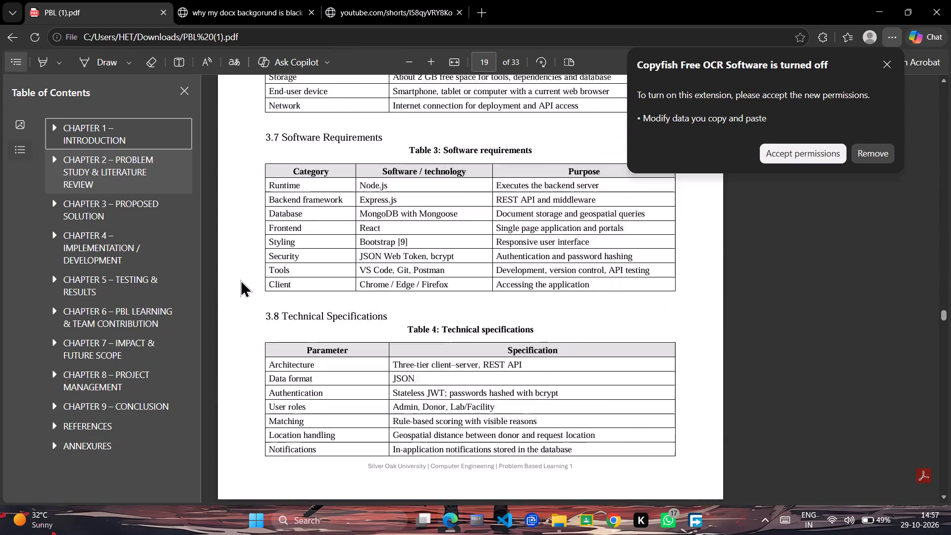
scroll(240, 279, down, 20)
scroll(240, 279, down, 3)
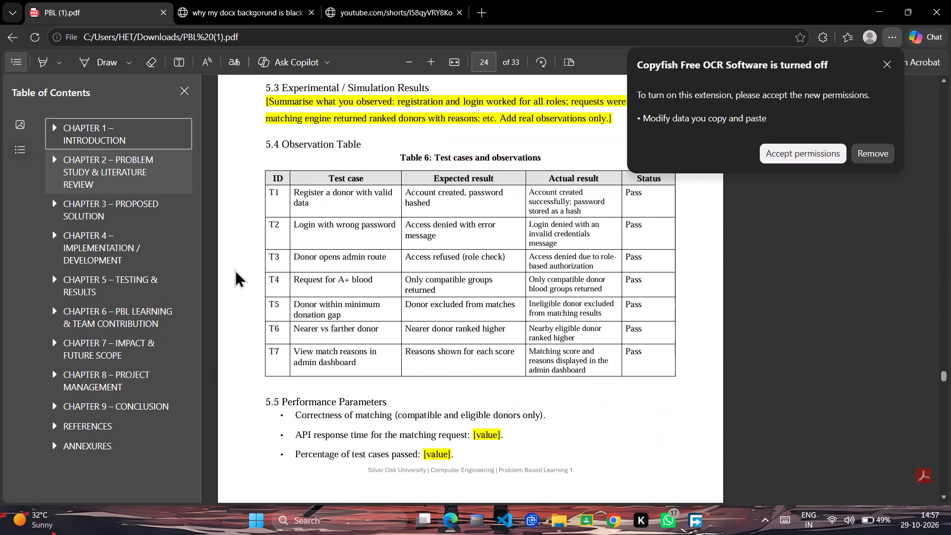
scroll(370, 292, up, 1)
scroll(370, 297, down, 3)
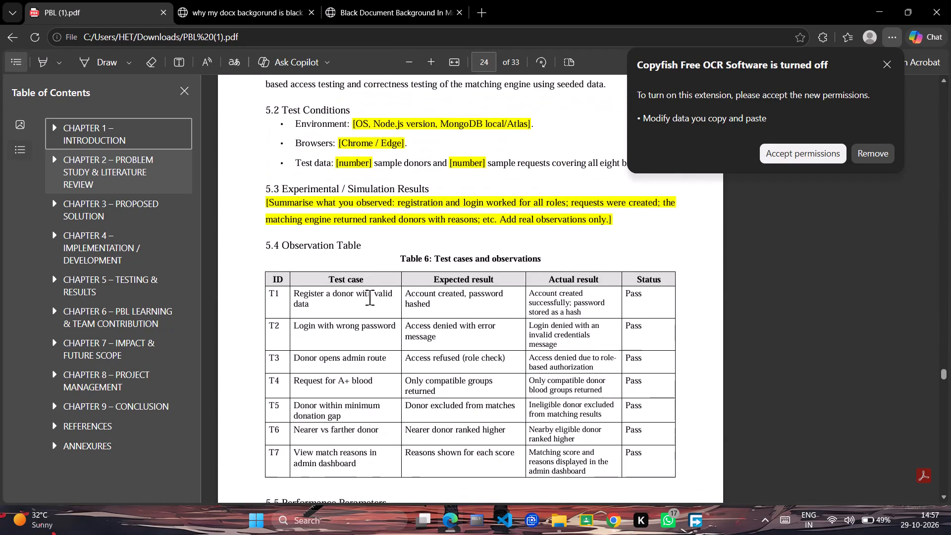
scroll(370, 297, down, 6)
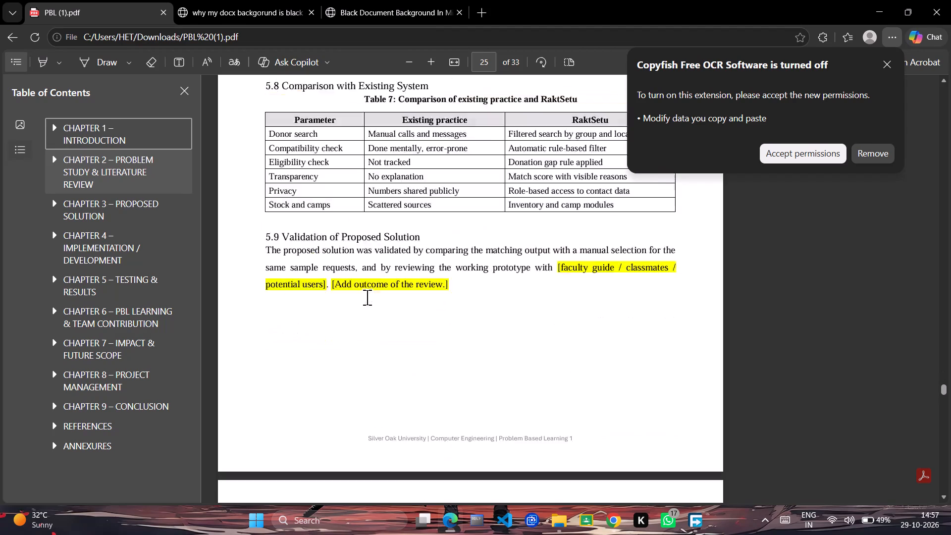
Examine the rest of PBL (1).pdf from section 5.9 through the annexures, and close it.
scroll(367, 298, down, 19)
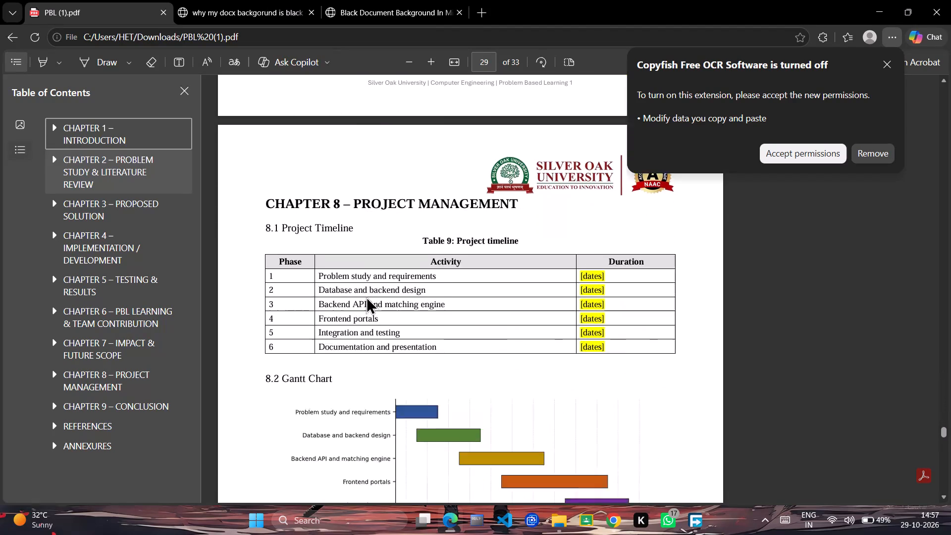
scroll(366, 296, down, 20)
scroll(366, 296, down, 12)
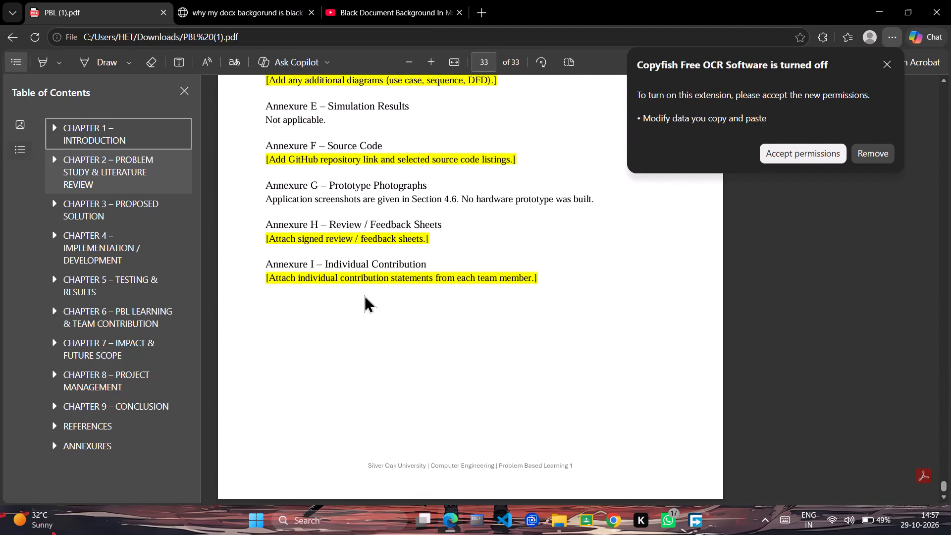
scroll(364, 295, down, 5)
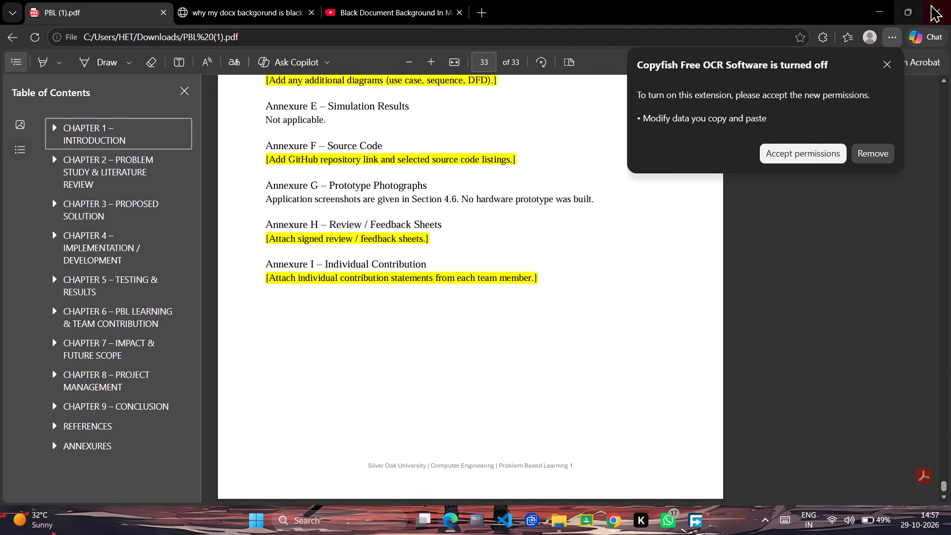
click(930, 4)
Open PBL.pdf from Downloads, examine its pages through the project management chapter, and close it.
double_click(275, 135)
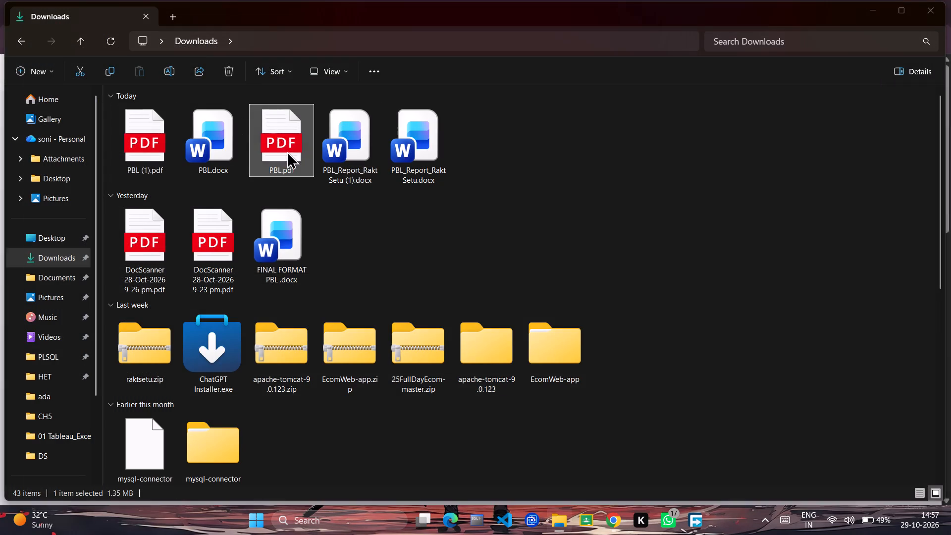
scroll(950, 310, down, 8)
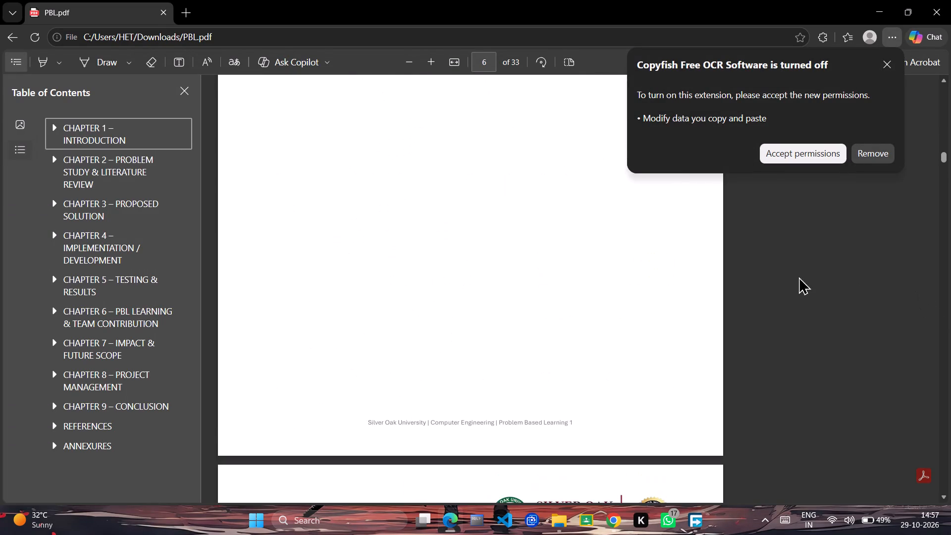
scroll(798, 276, down, 20)
scroll(798, 276, down, 11)
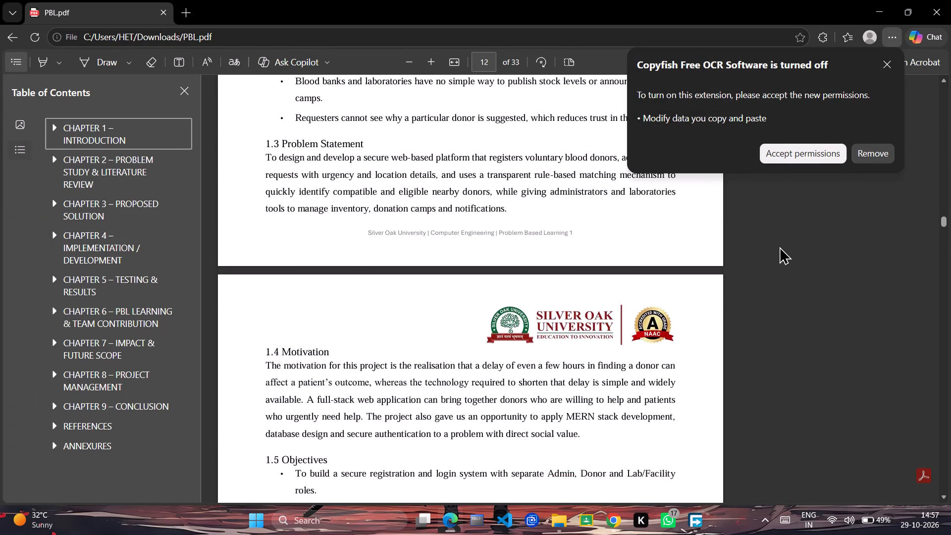
scroll(779, 246, down, 12)
scroll(799, 351, down, 3)
scroll(817, 411, down, 8)
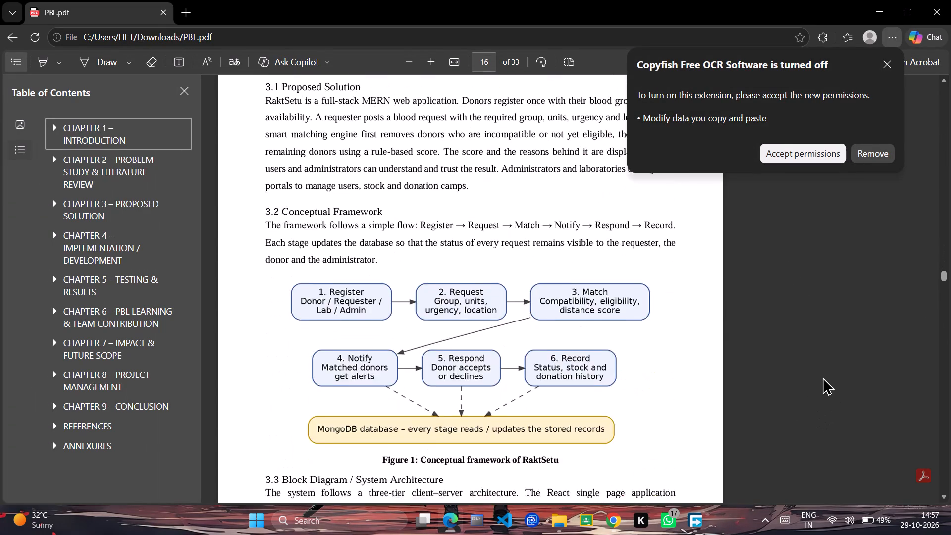
scroll(822, 377, down, 19)
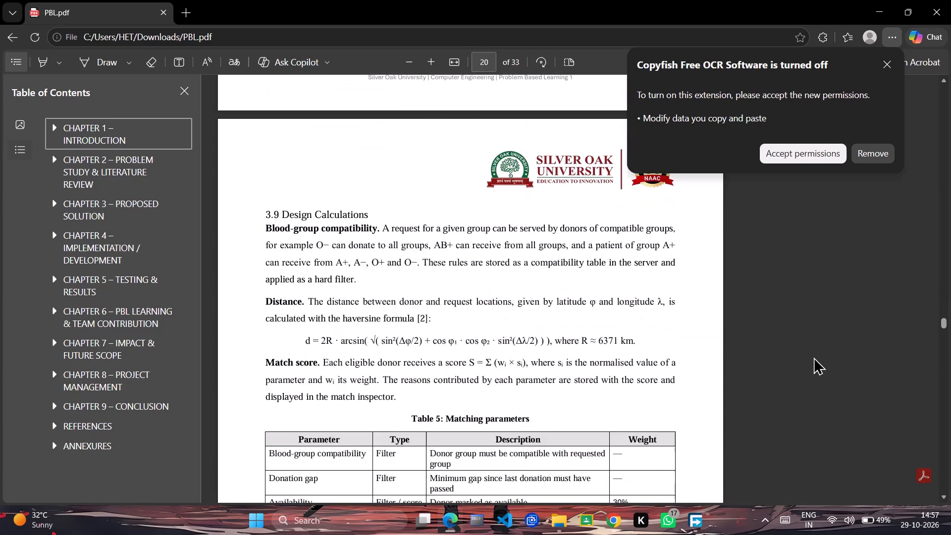
scroll(813, 357, down, 18)
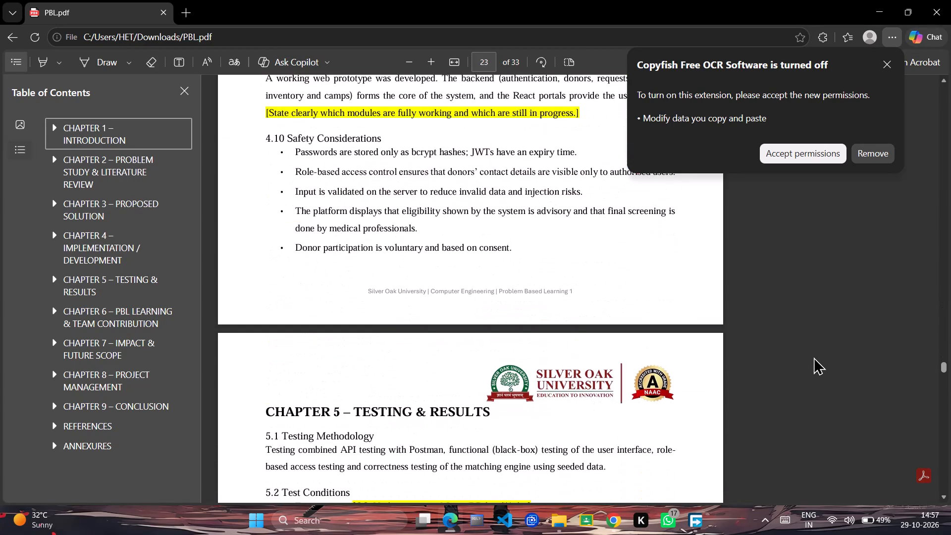
scroll(813, 357, down, 10)
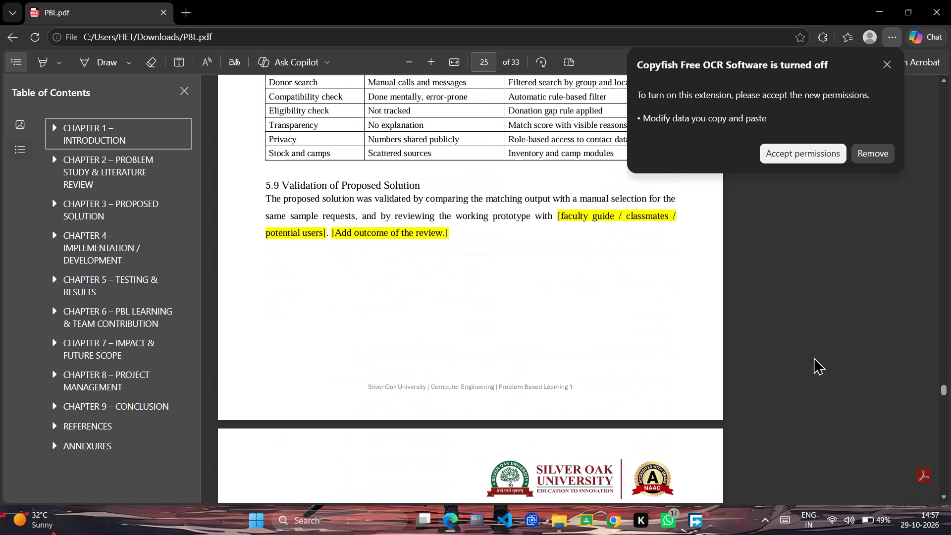
scroll(818, 370, down, 8)
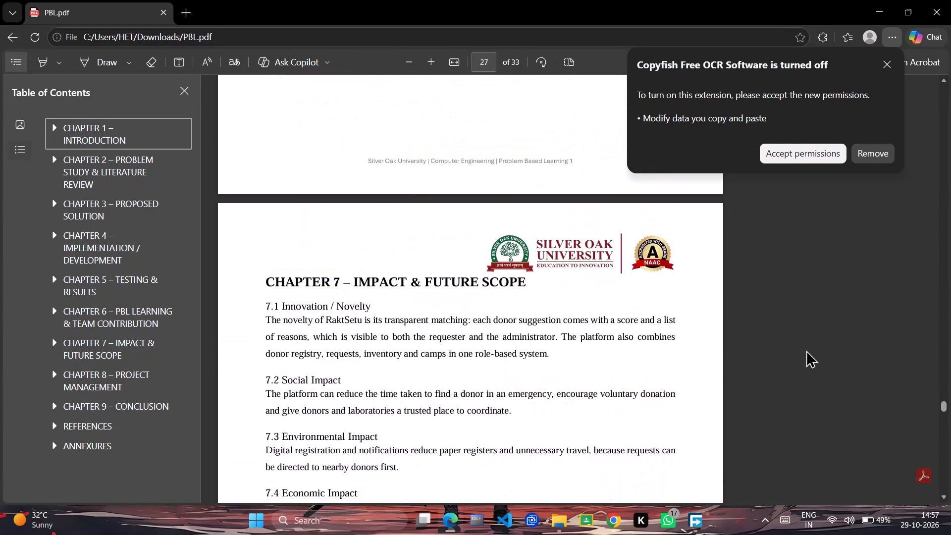
scroll(806, 350, down, 13)
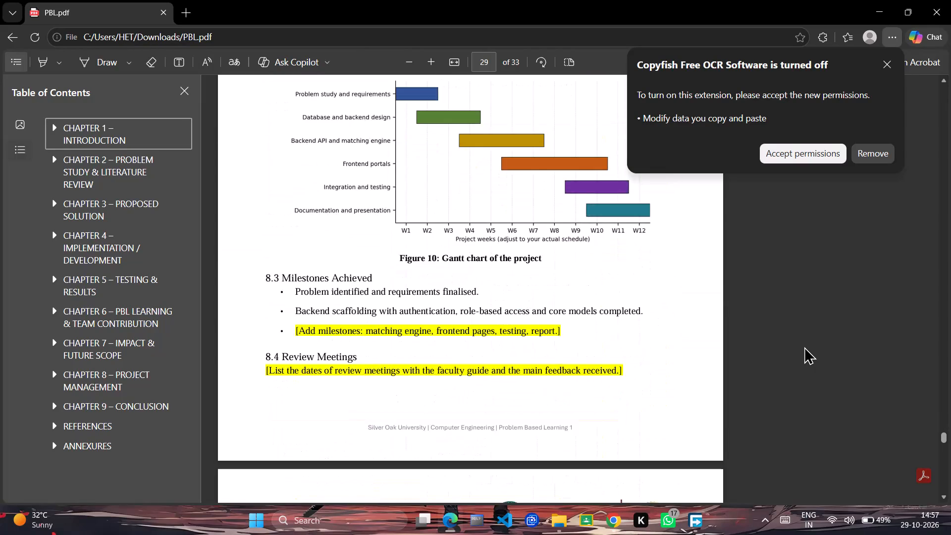
scroll(804, 346, up, 2)
scroll(803, 345, down, 4)
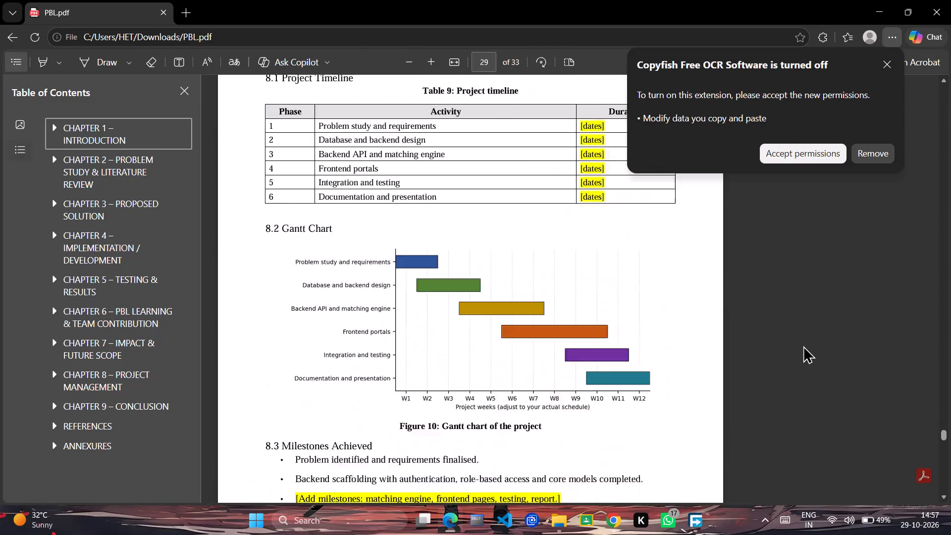
scroll(803, 345, down, 3)
scroll(803, 345, up, 3)
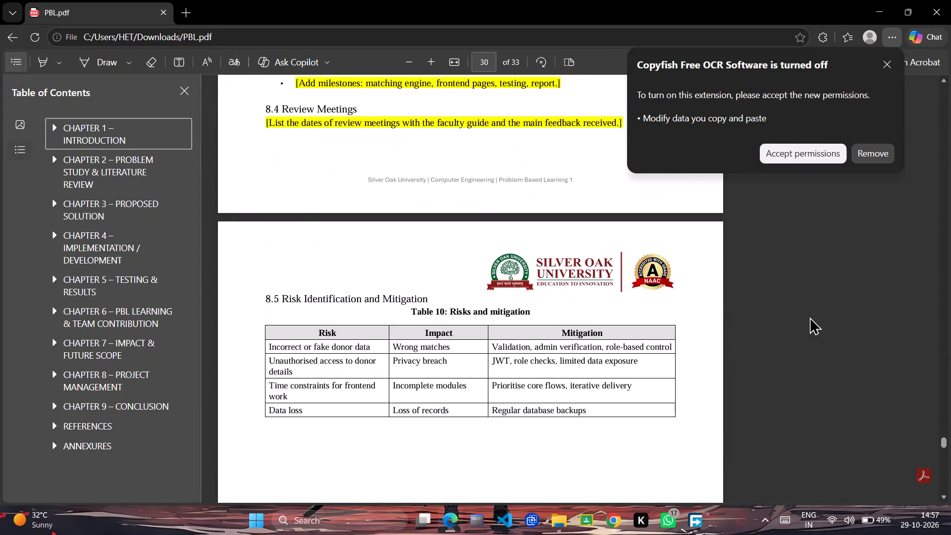
key(alt+F4)
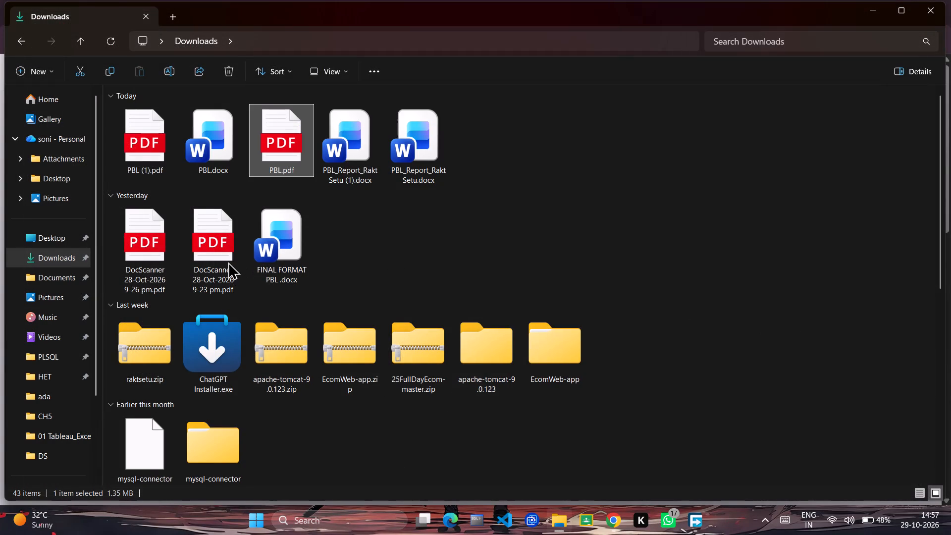
Open the DocScanner 28-Oct-2026 9-23 pm PDF from Downloads to check it, and close it.
double_click(202, 264)
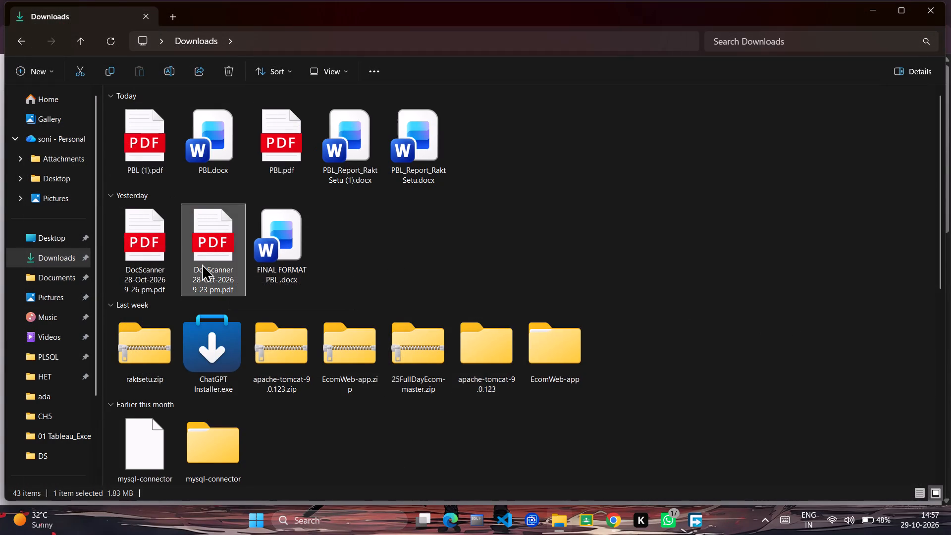
key(alt+F4)
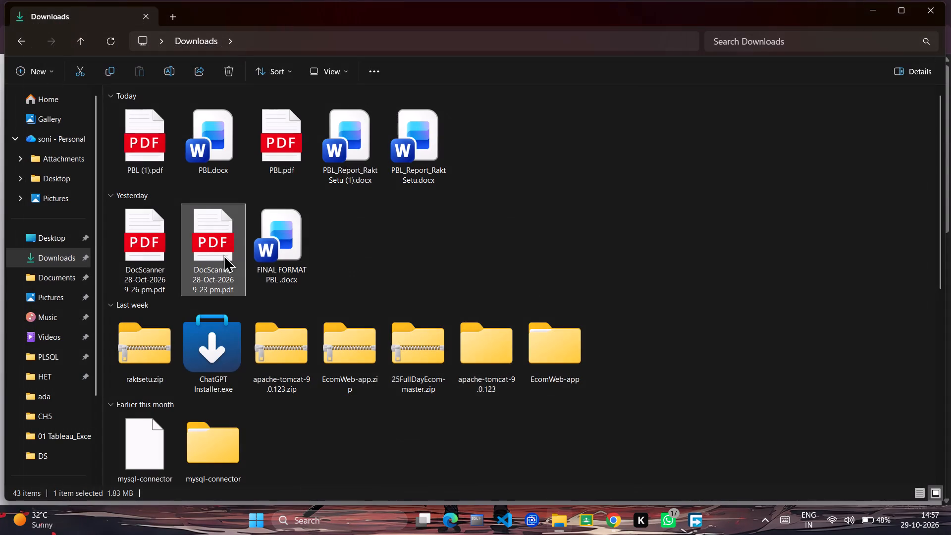
Delete PBL (1).pdf, PBL.pdf and the two DocScanner 28-Oct-2026 PDFs from the Downloads folder.
ctrl+click(222, 258)
ctrl+click(142, 257)
ctrl+click(154, 140)
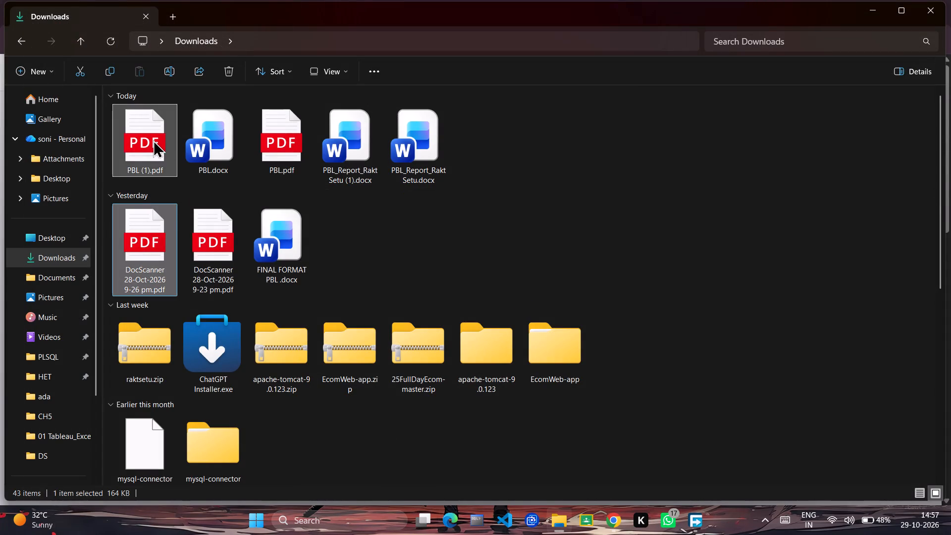
ctrl+click(247, 145)
ctrl+click(279, 154)
ctrl+click(232, 241)
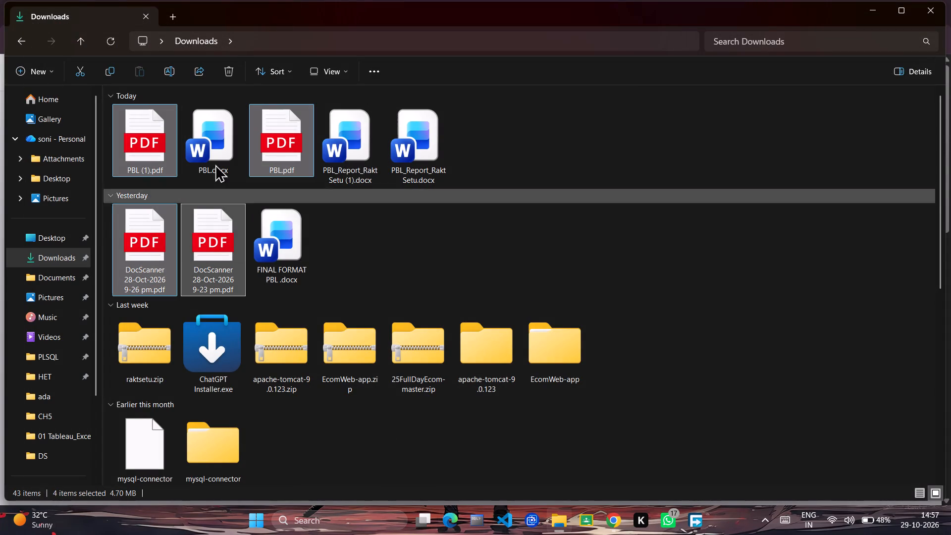
click(224, 76)
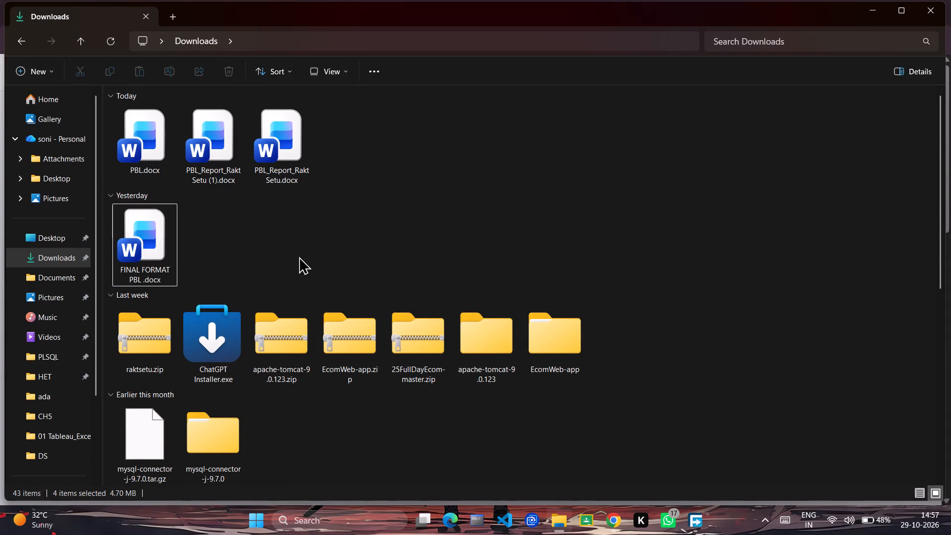
click(299, 256)
Launch Word and open the recent document PBL_Report_RaktSetu (1) (1).docx.
click(366, 512)
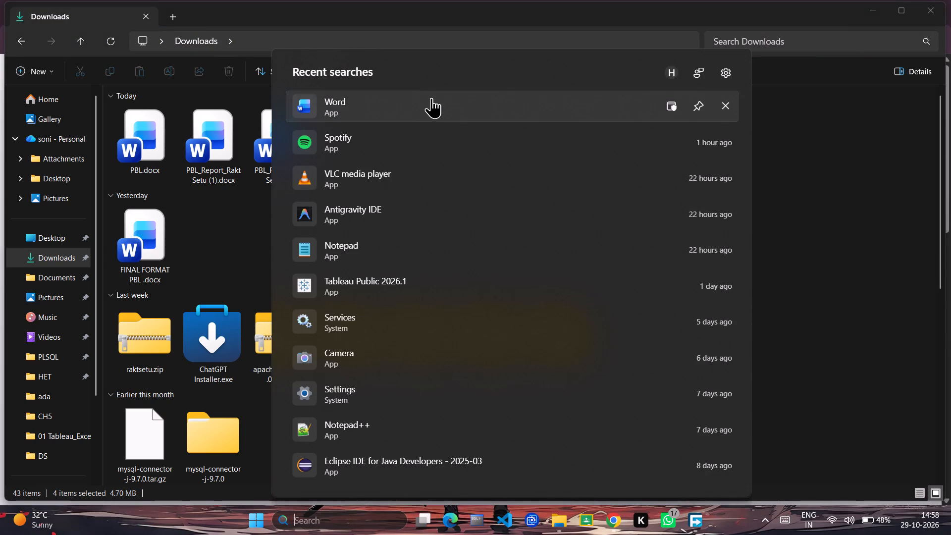
click(430, 99)
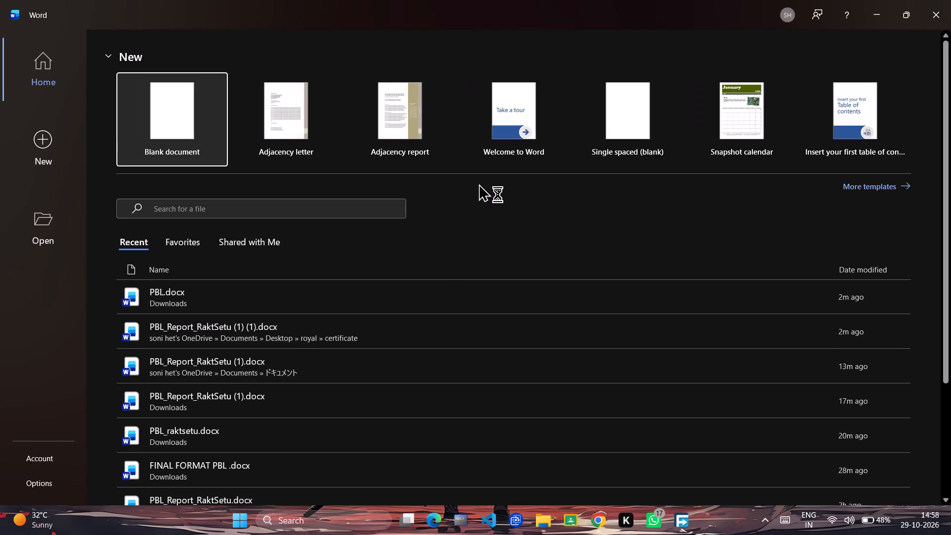
click(180, 325)
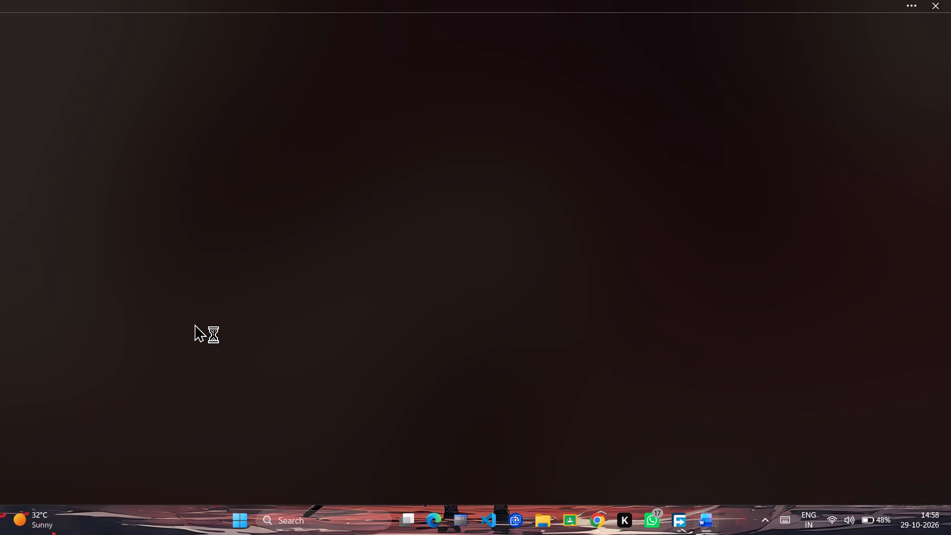
Examine the front matter of the open RaktSetu report, from the cover page through the table of contents.
scroll(455, 305, down, 6)
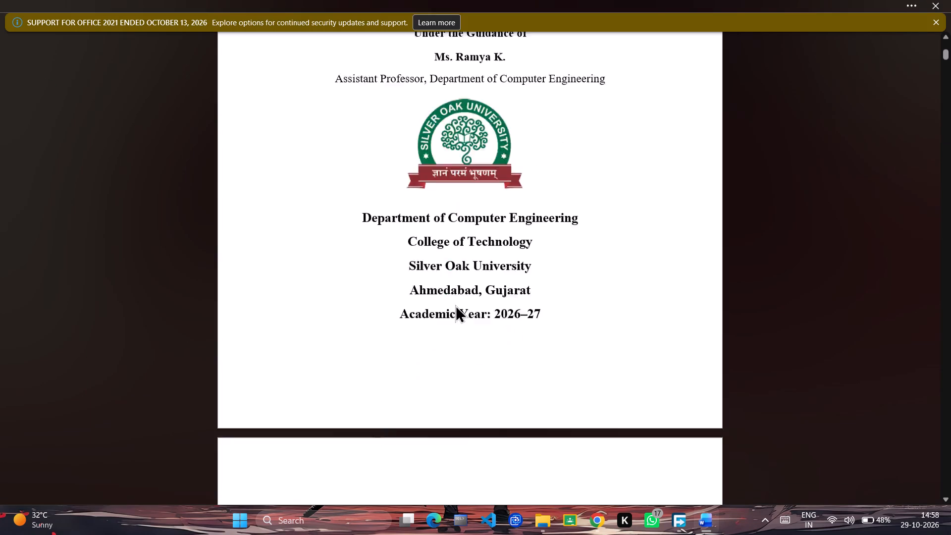
scroll(455, 305, down, 17)
scroll(452, 301, down, 10)
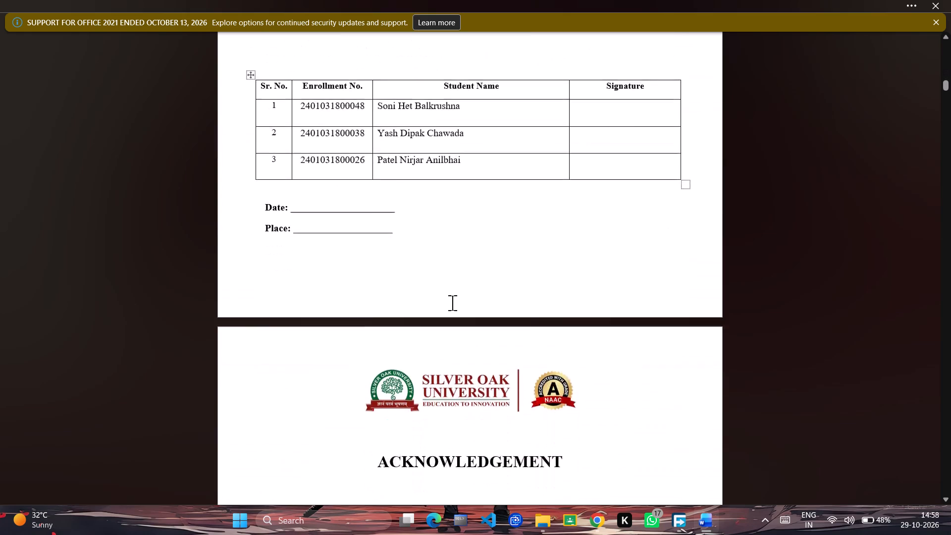
scroll(452, 301, down, 10)
scroll(452, 300, down, 16)
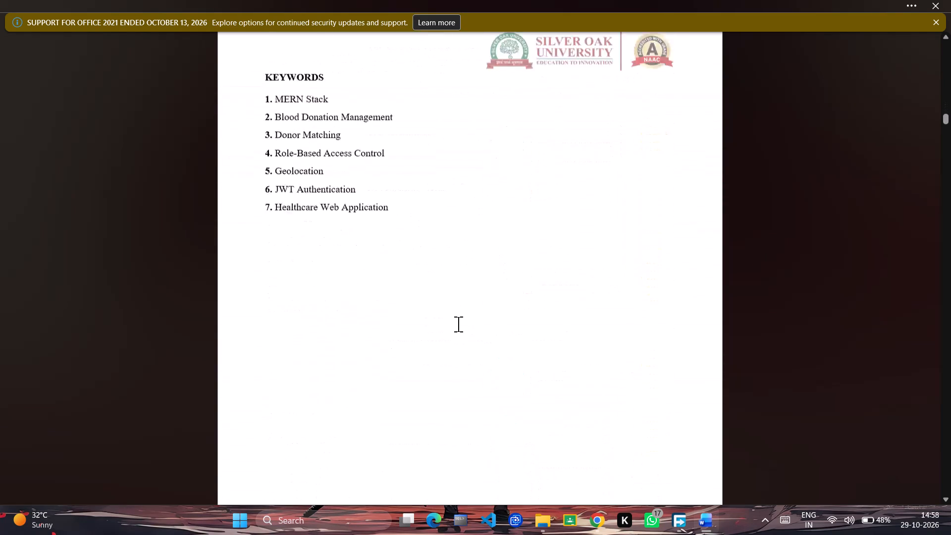
scroll(458, 324, down, 19)
scroll(459, 320, down, 9)
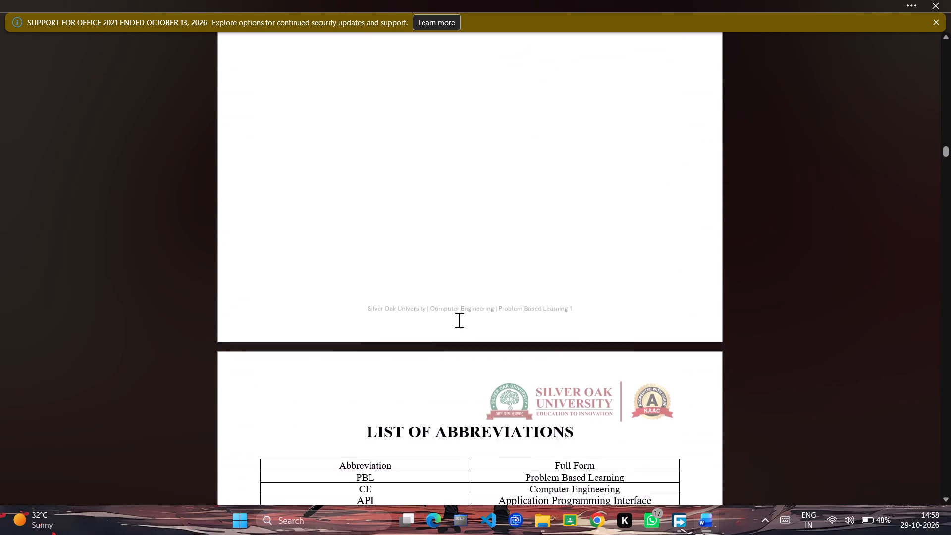
scroll(459, 320, down, 10)
scroll(414, 333, down, 6)
scroll(488, 331, down, 4)
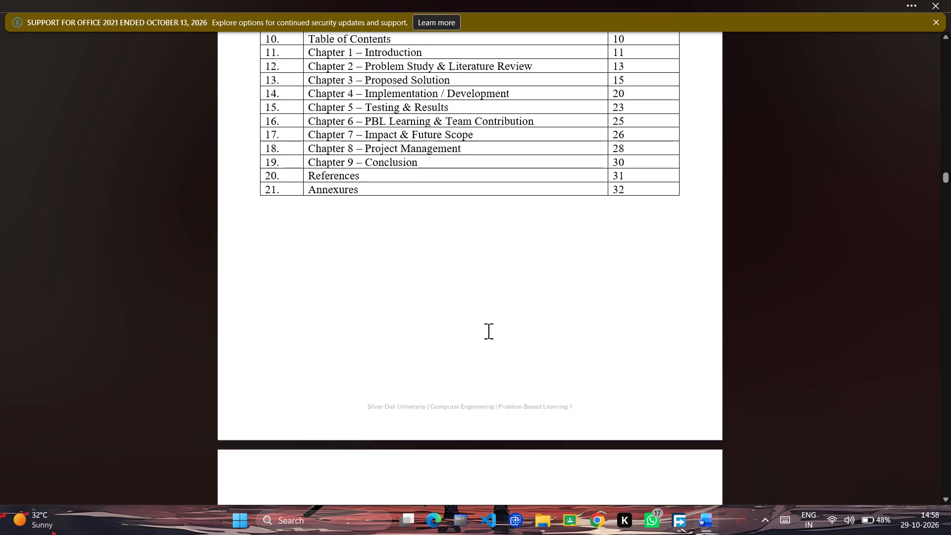
Examine Chapters 1 to 4 of the report, including the diagrams, tables and highlighted screenshot placeholders.
scroll(488, 331, down, 1)
scroll(423, 379, down, 12)
scroll(401, 393, up, 1)
scroll(401, 393, down, 5)
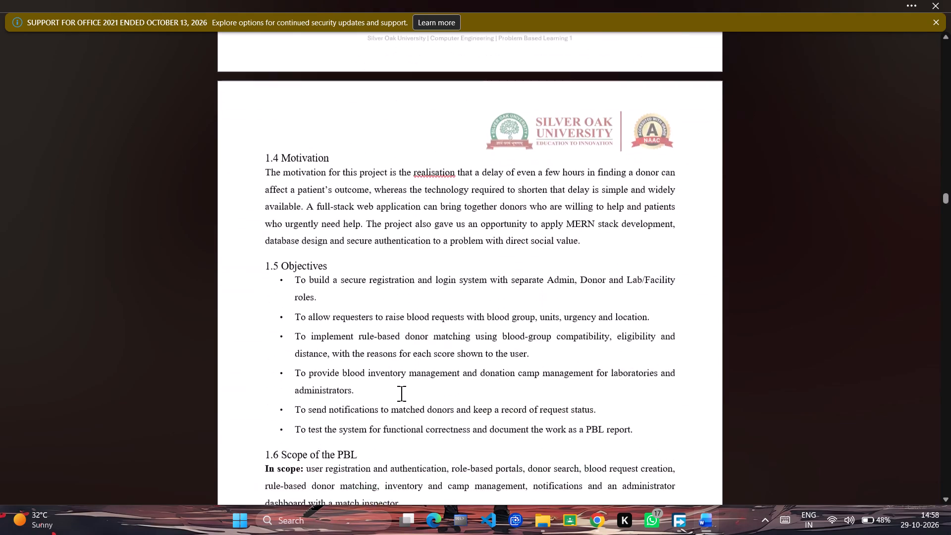
scroll(401, 393, down, 16)
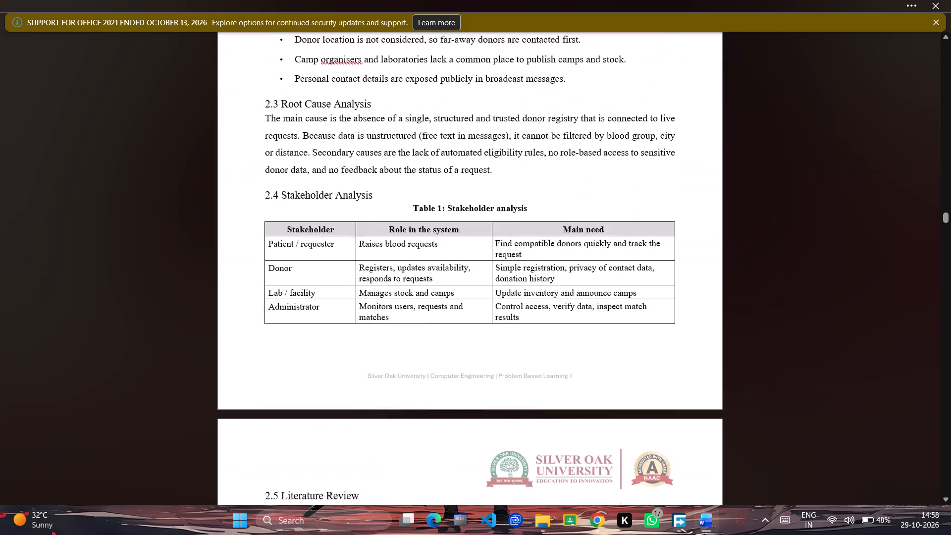
scroll(401, 393, down, 20)
scroll(401, 393, down, 6)
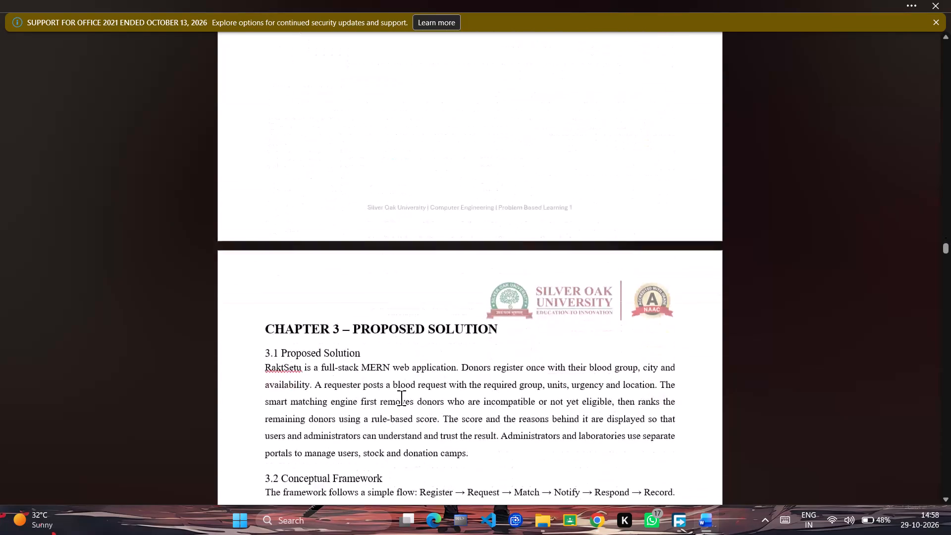
scroll(401, 398, down, 7)
scroll(401, 398, down, 16)
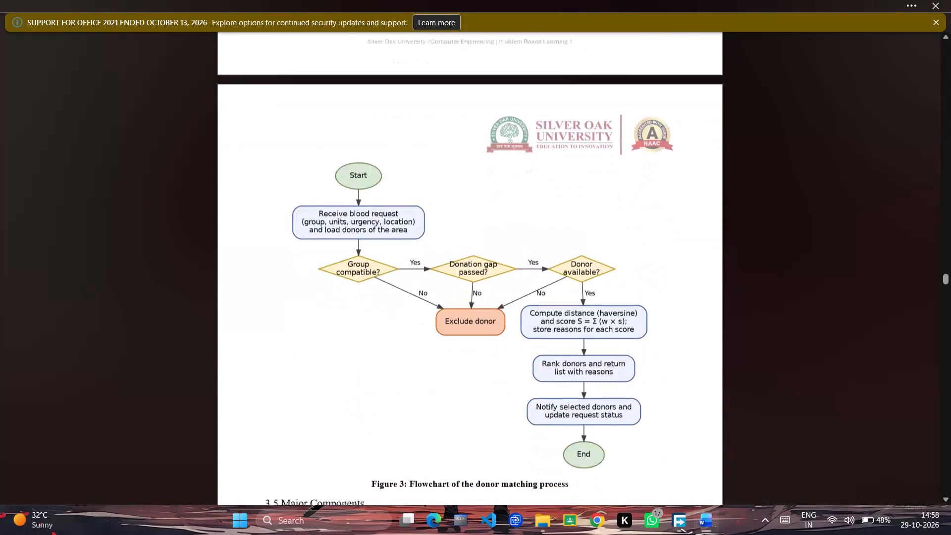
scroll(401, 402, down, 20)
scroll(401, 402, down, 6)
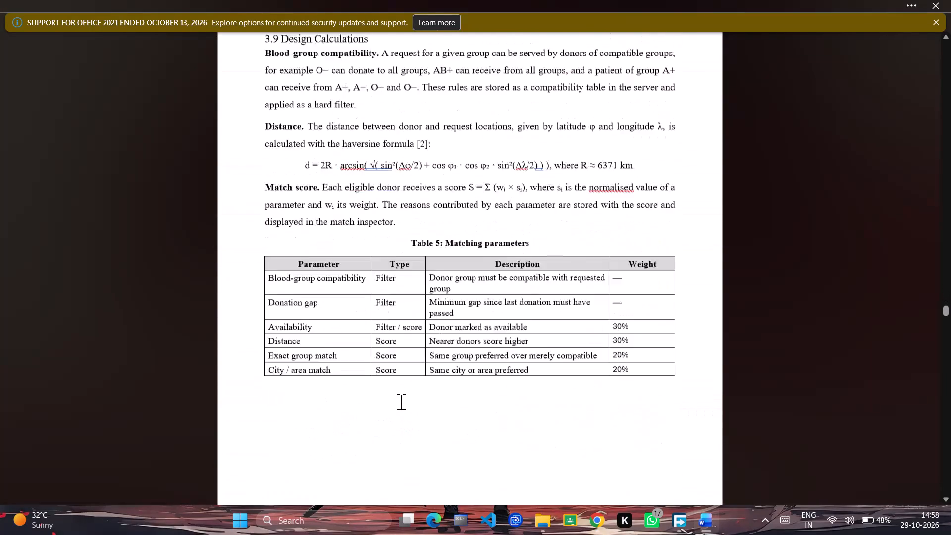
scroll(401, 402, down, 20)
scroll(401, 402, down, 5)
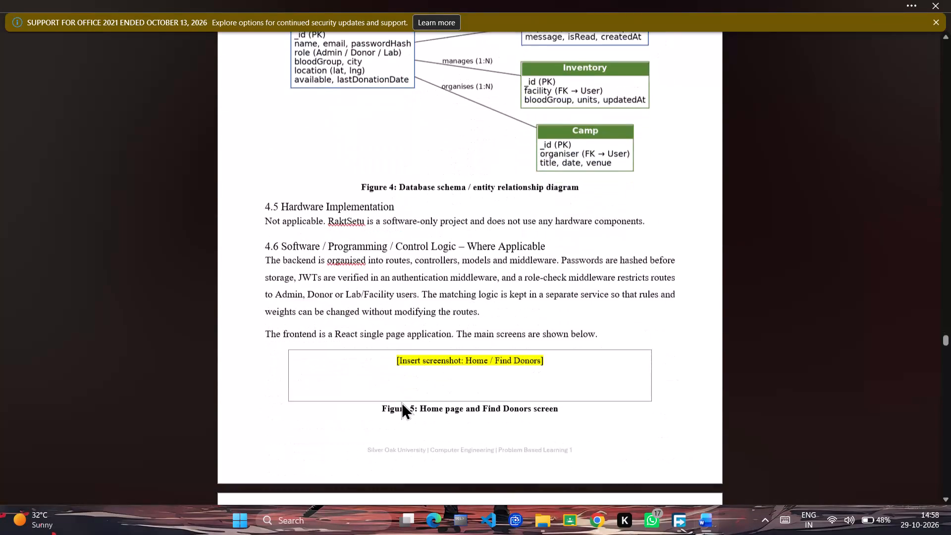
scroll(401, 402, down, 6)
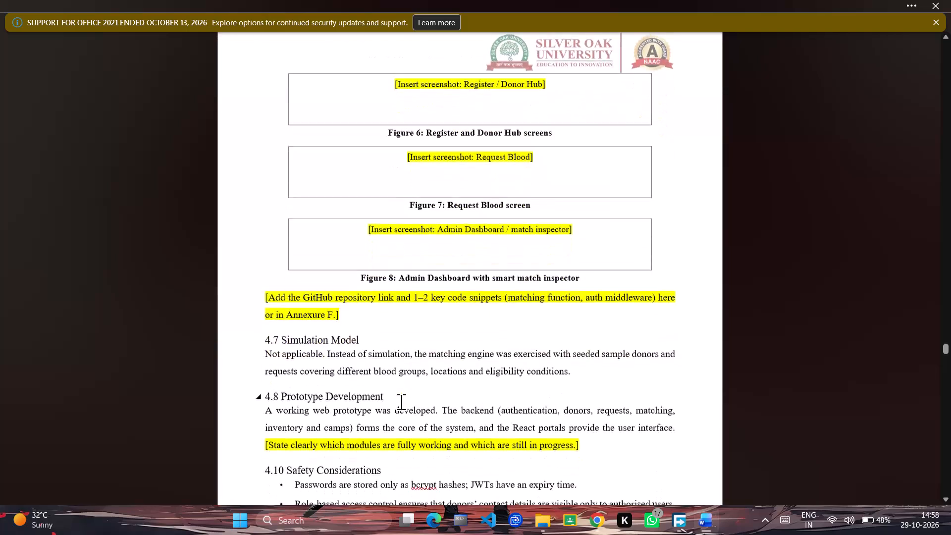
Examine the report from the end of Chapter 4 through the references and annexures, and close the document.
scroll(401, 402, down, 11)
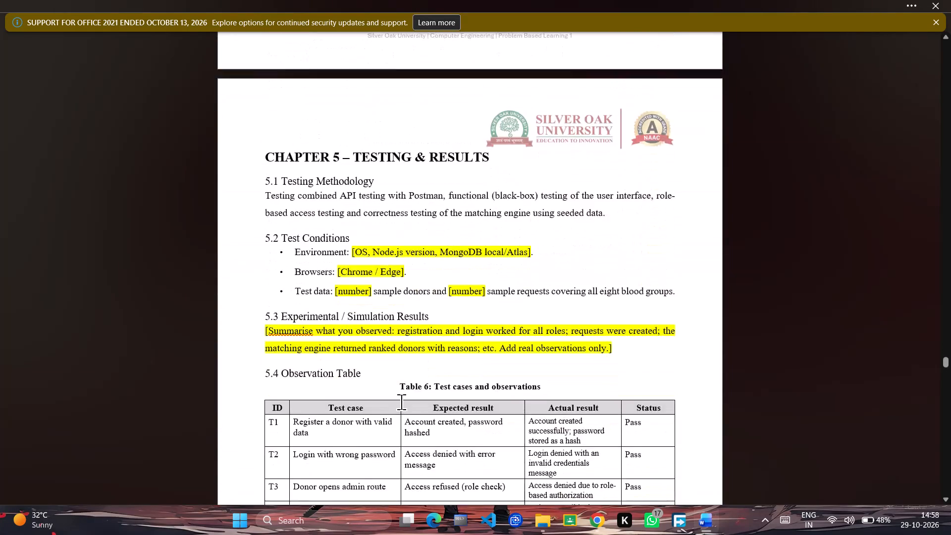
scroll(401, 402, down, 12)
scroll(401, 402, up, 1)
scroll(401, 402, down, 8)
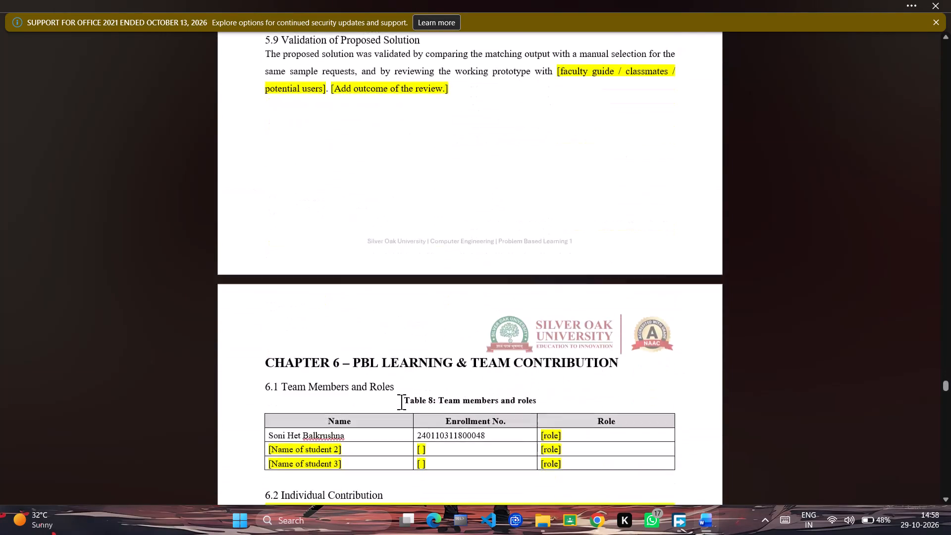
scroll(401, 402, down, 16)
scroll(401, 402, up, 1)
scroll(401, 402, down, 8)
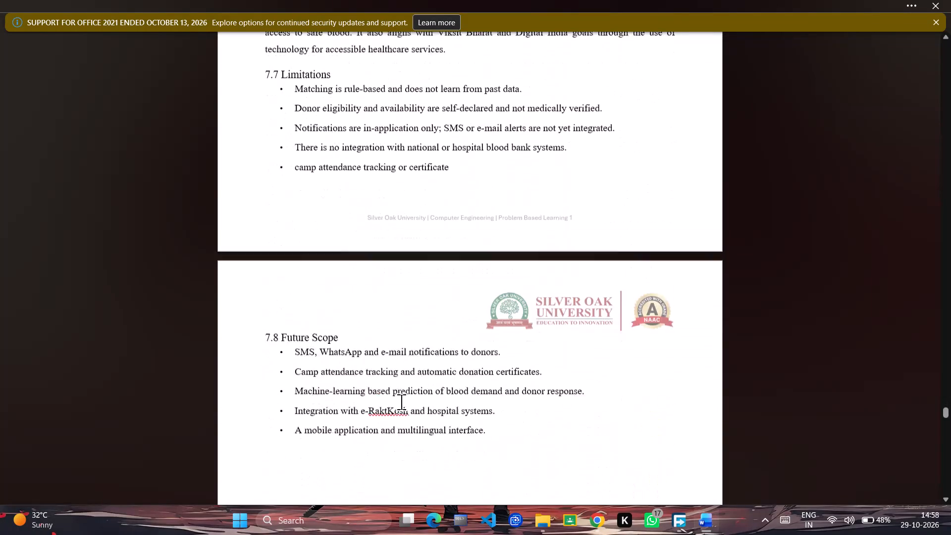
scroll(401, 402, down, 20)
scroll(401, 402, down, 8)
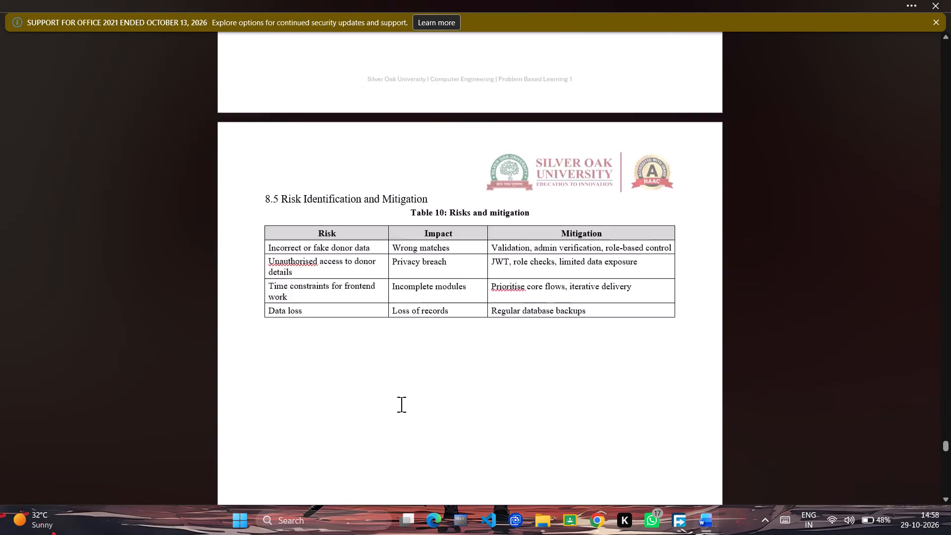
scroll(401, 404, down, 5)
scroll(401, 404, up, 1)
scroll(401, 404, down, 11)
scroll(401, 404, up, 2)
scroll(402, 401, down, 13)
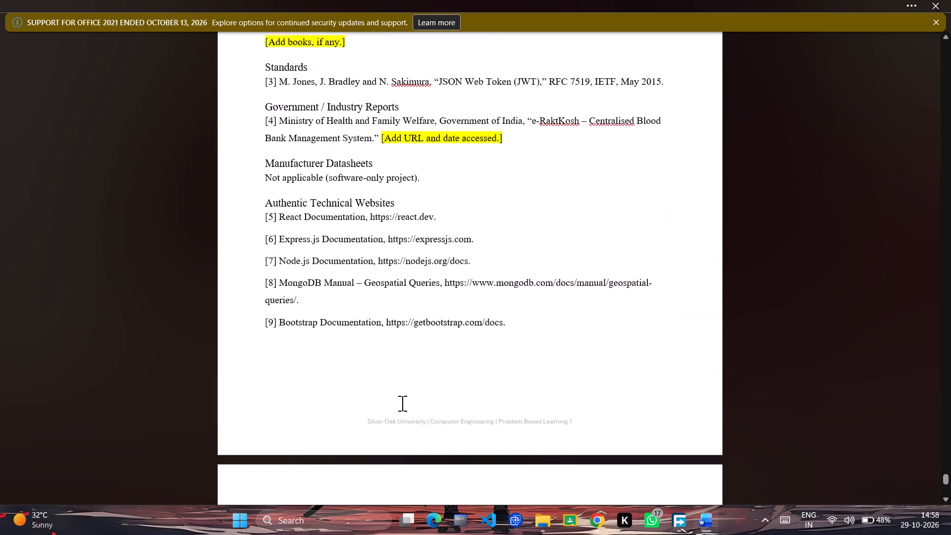
scroll(402, 403, down, 11)
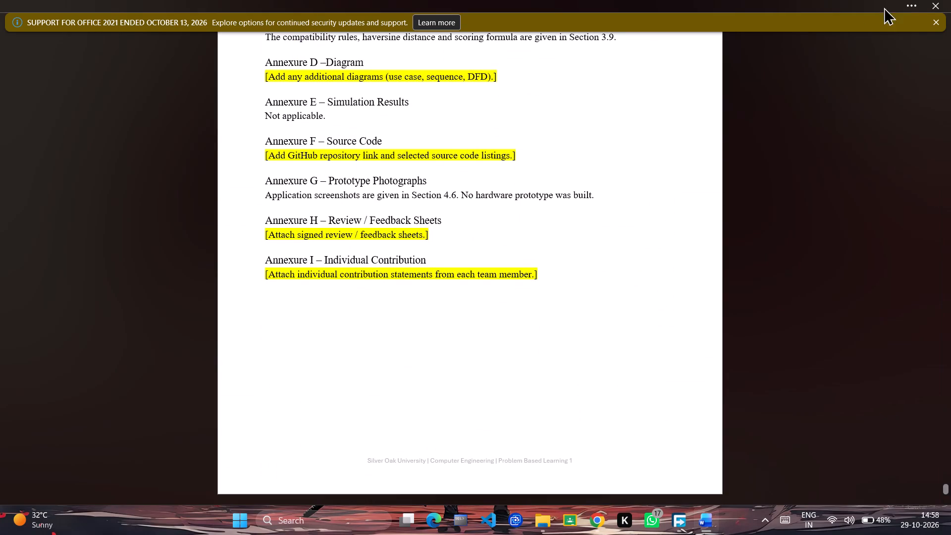
click(934, 1)
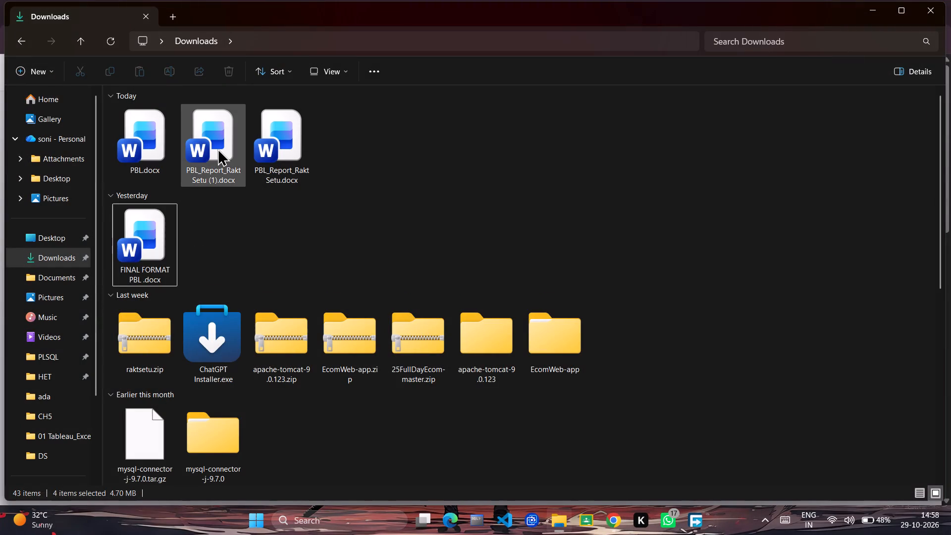
Open PBL_Report_RaktSetu (1).docx from Downloads, examine its pages from the cover to the end, and close it.
double_click(217, 148)
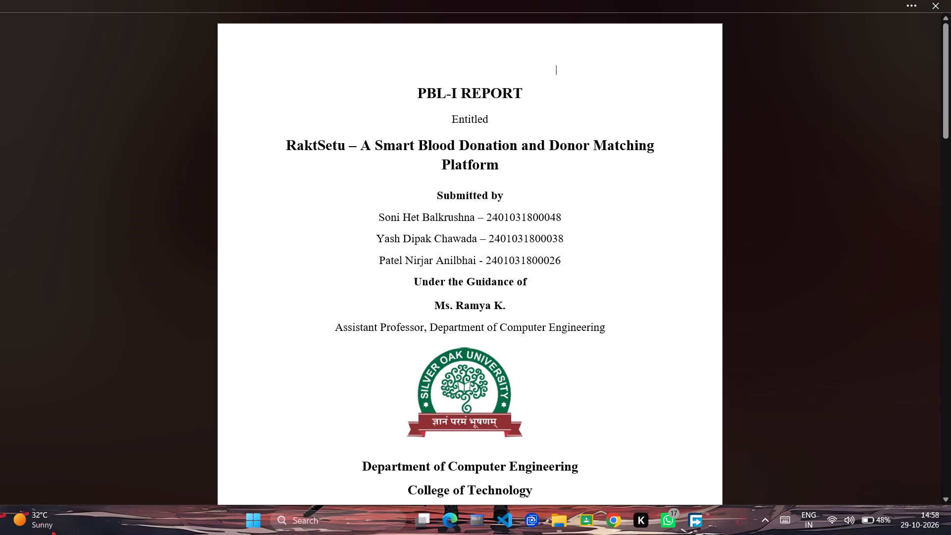
scroll(545, 338, down, 4)
scroll(542, 332, up, 1)
scroll(538, 332, down, 10)
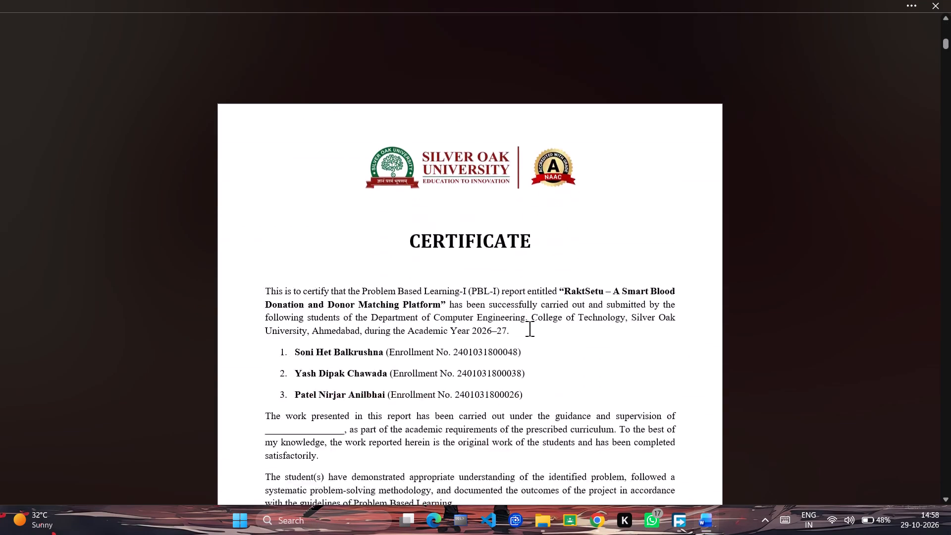
scroll(529, 328, down, 16)
scroll(520, 326, down, 13)
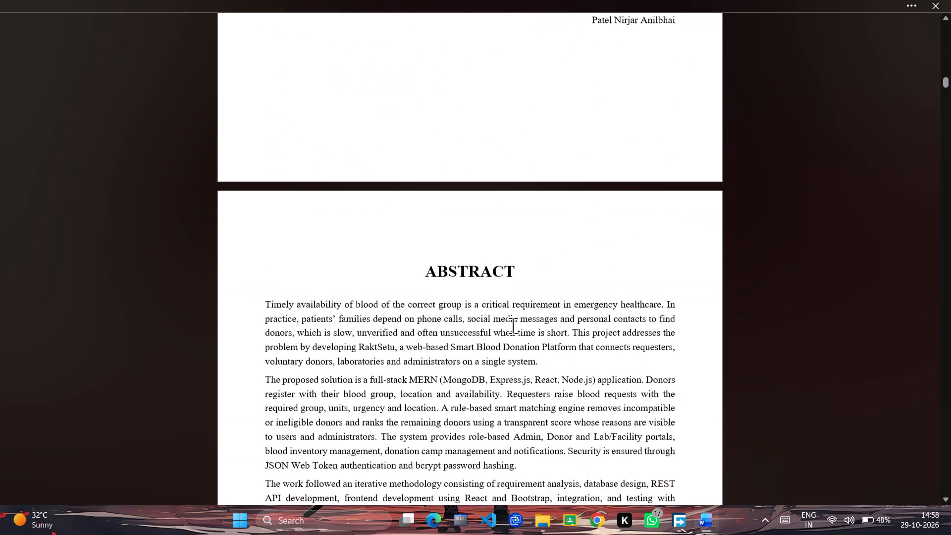
scroll(512, 330, down, 17)
scroll(502, 339, down, 7)
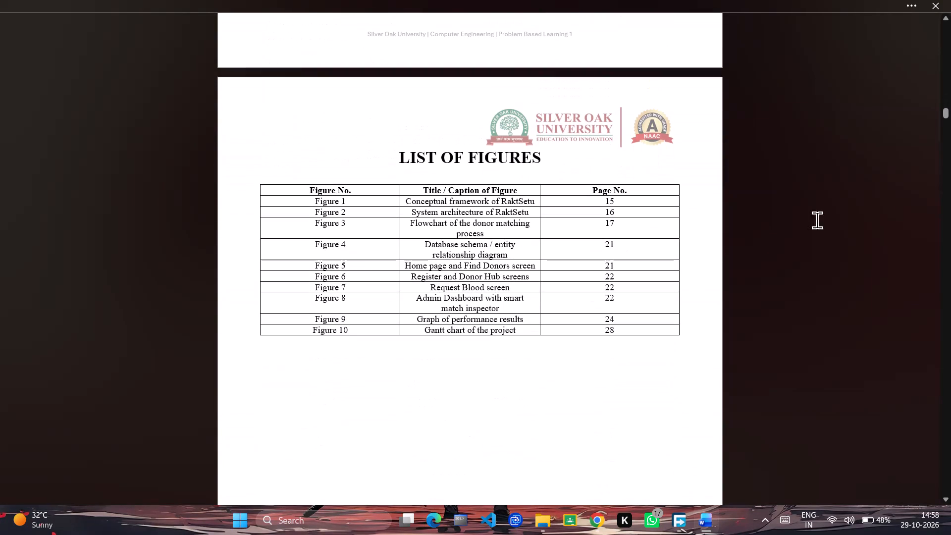
drag(945, 115, 941, 141)
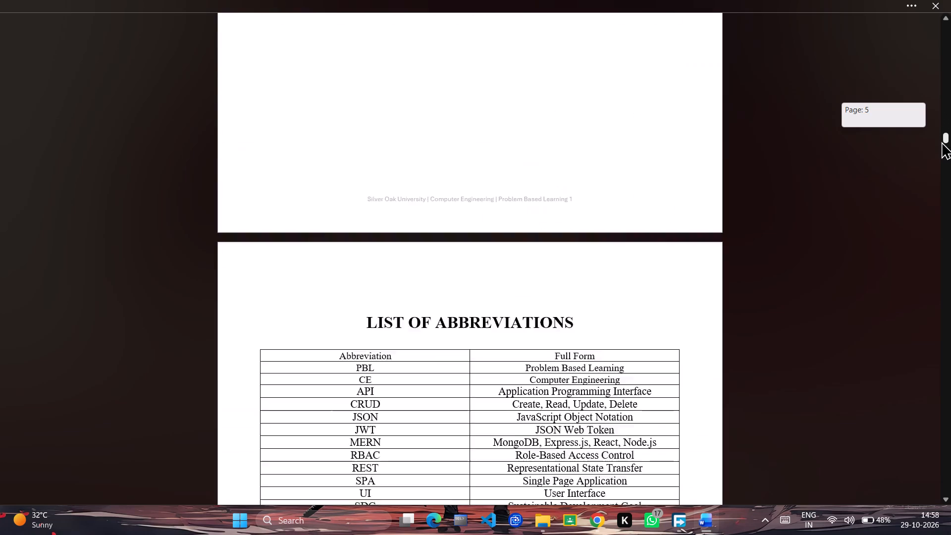
drag(941, 141, 950, 248)
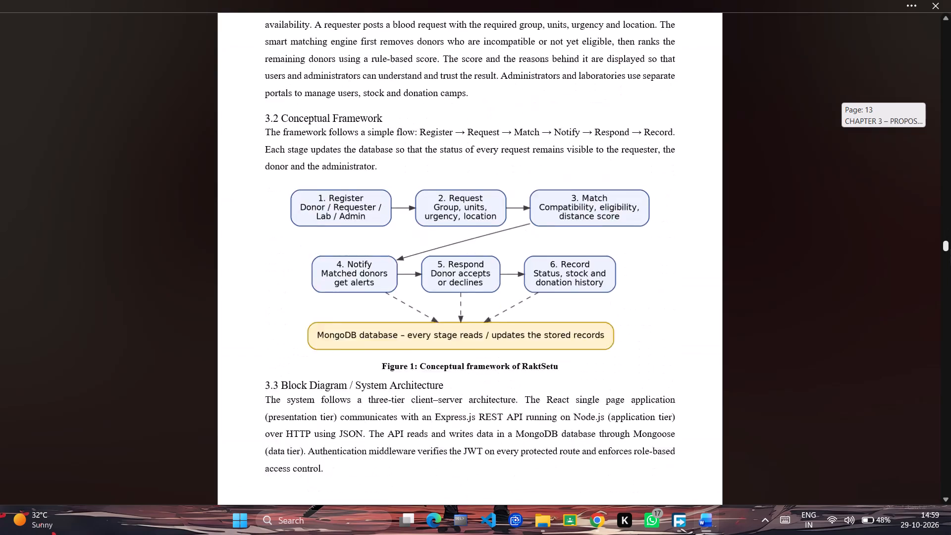
drag(950, 248, 950, 298)
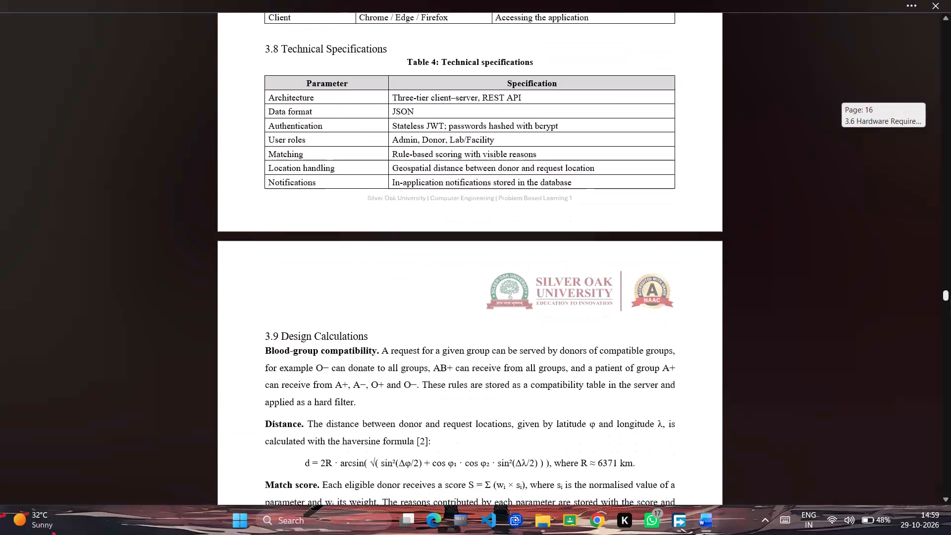
drag(950, 298, 950, 346)
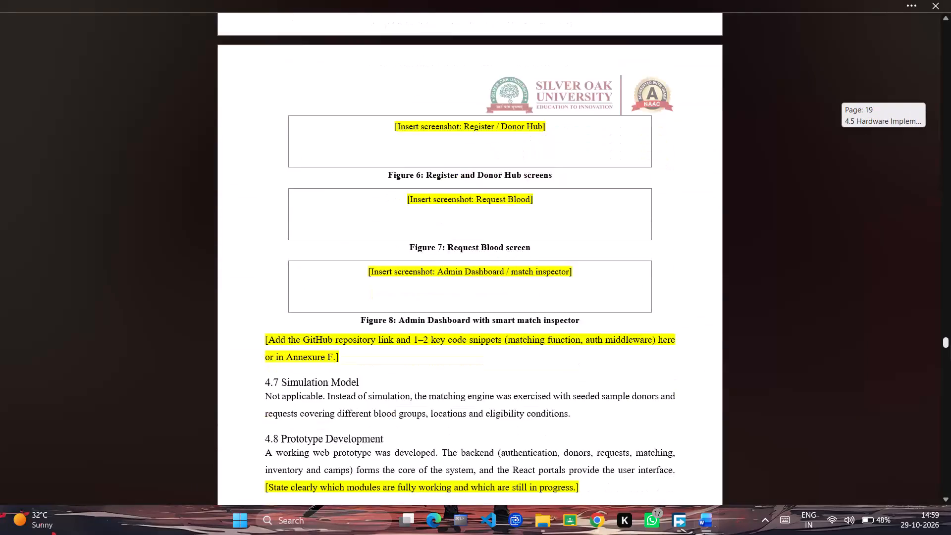
drag(950, 346, 939, 457)
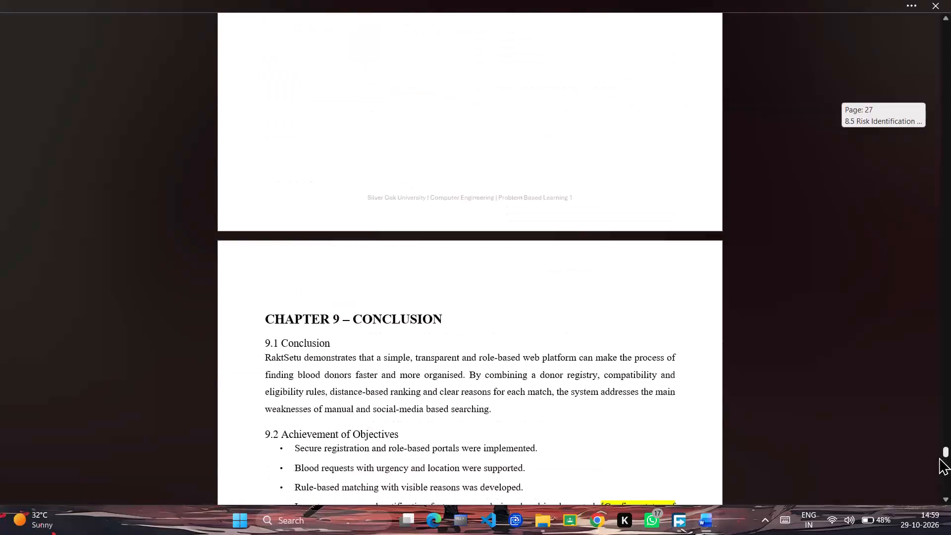
drag(939, 457, 931, 510)
key(alt+F4)
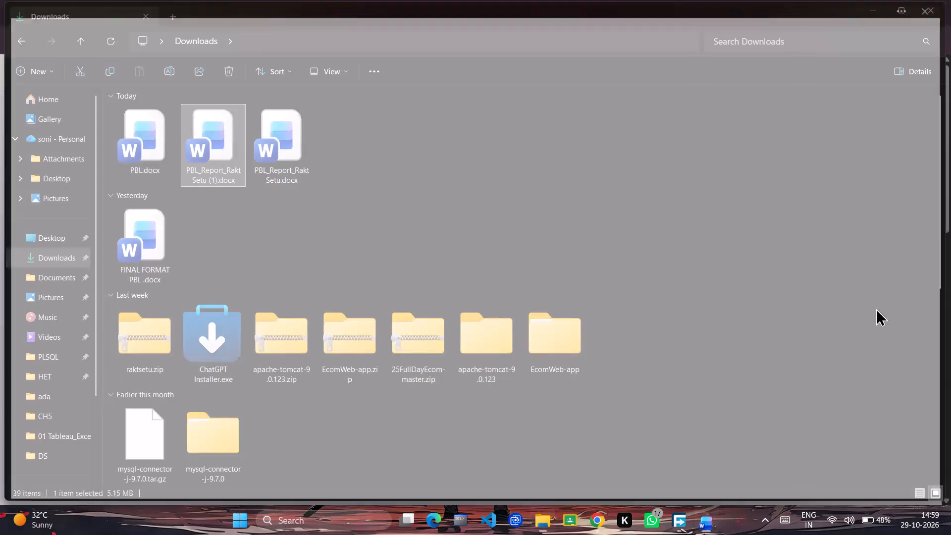
Open PBL_Report_RaktSetu.docx from Downloads, skim it from the cover to the annexures and back, and close it.
double_click(274, 155)
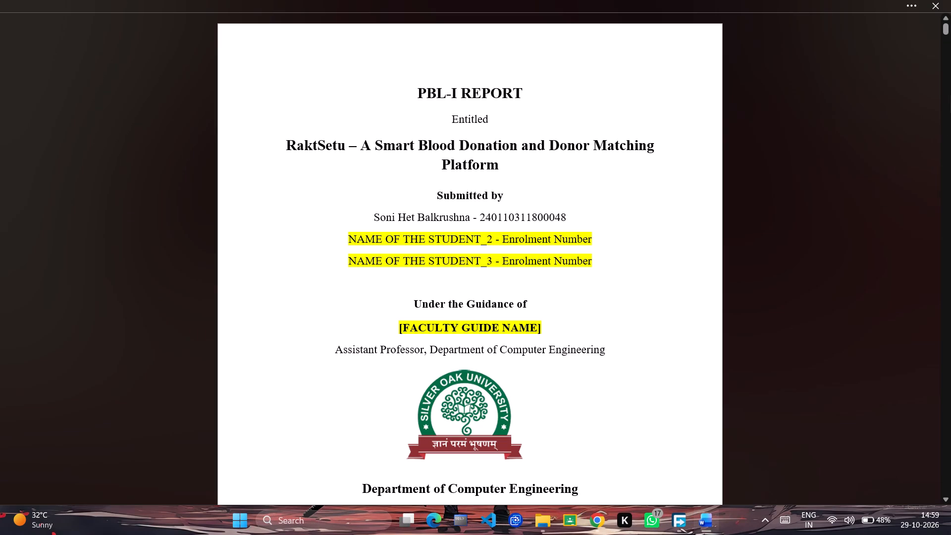
drag(946, 32, 950, 142)
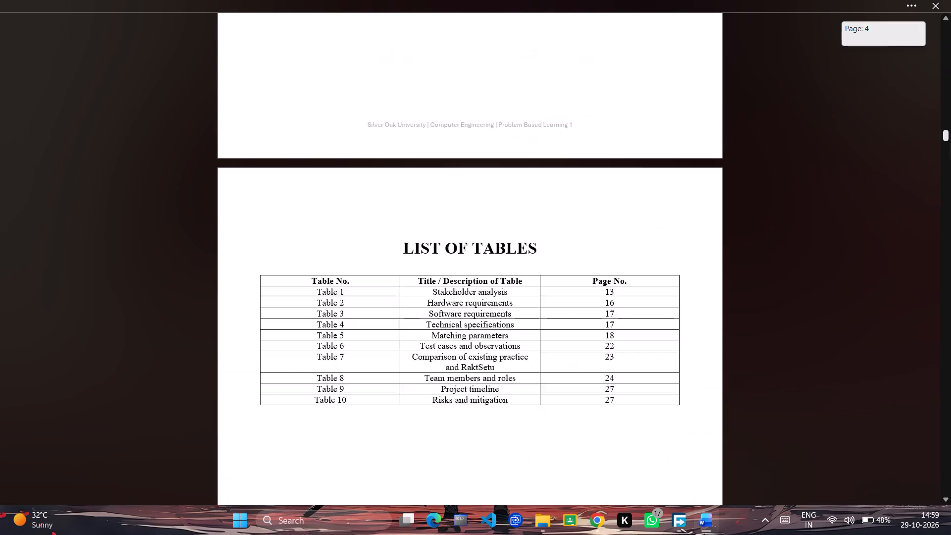
drag(950, 142, 950, 321)
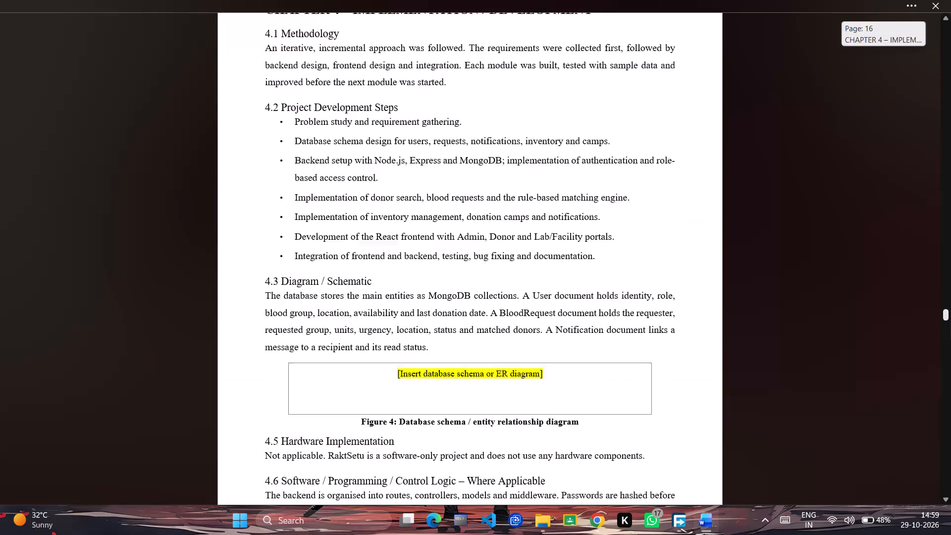
drag(950, 321, 944, 479)
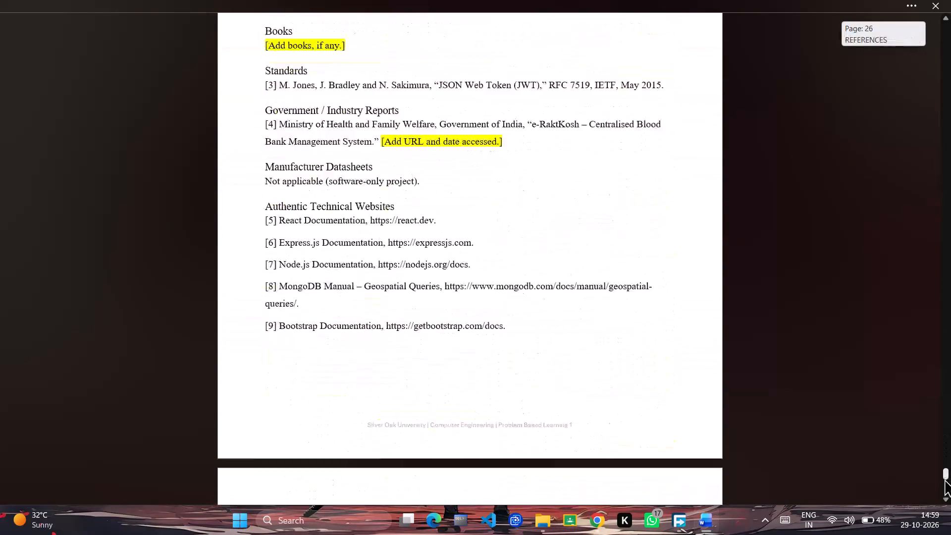
drag(944, 479, 944, 495)
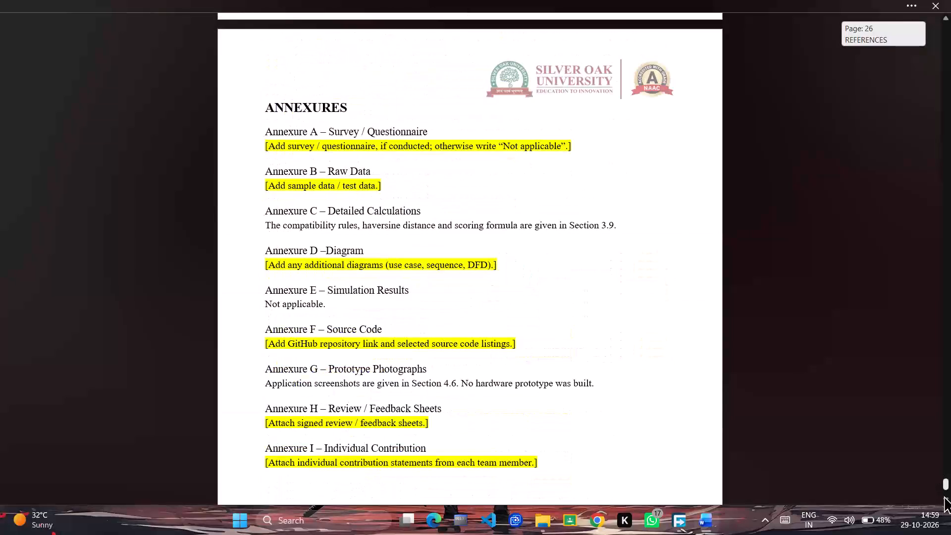
drag(944, 495, 947, 0)
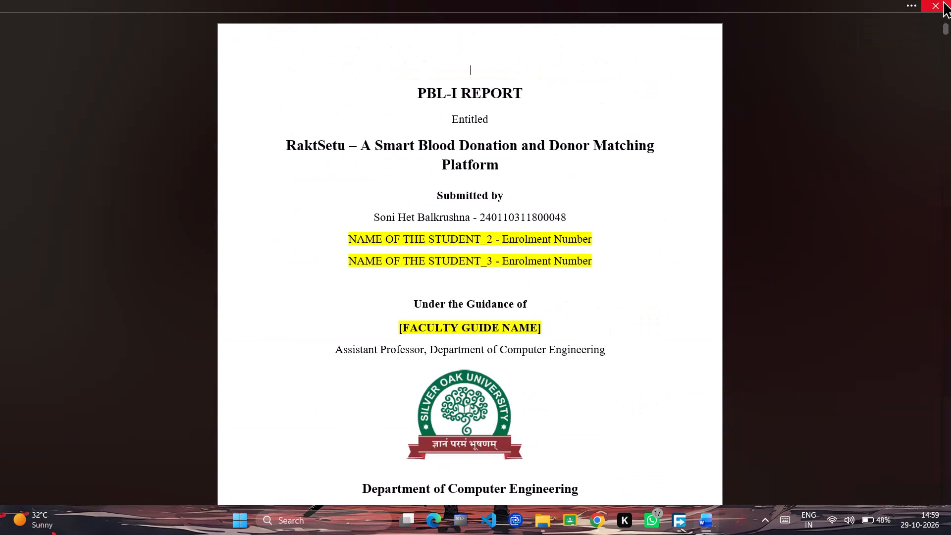
click(926, 0)
Open PBL.docx from Downloads and examine its cover page and student declaration.
double_click(176, 139)
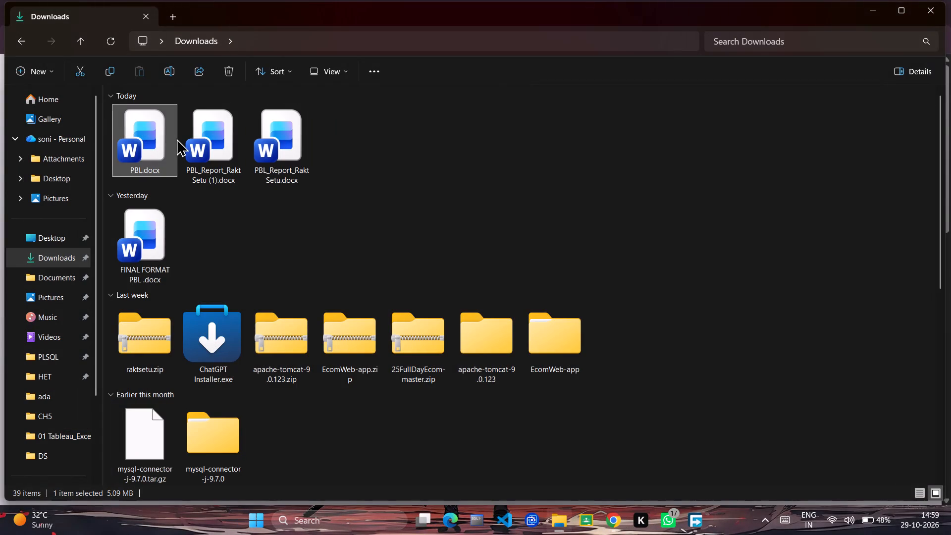
scroll(950, 198, down, 3)
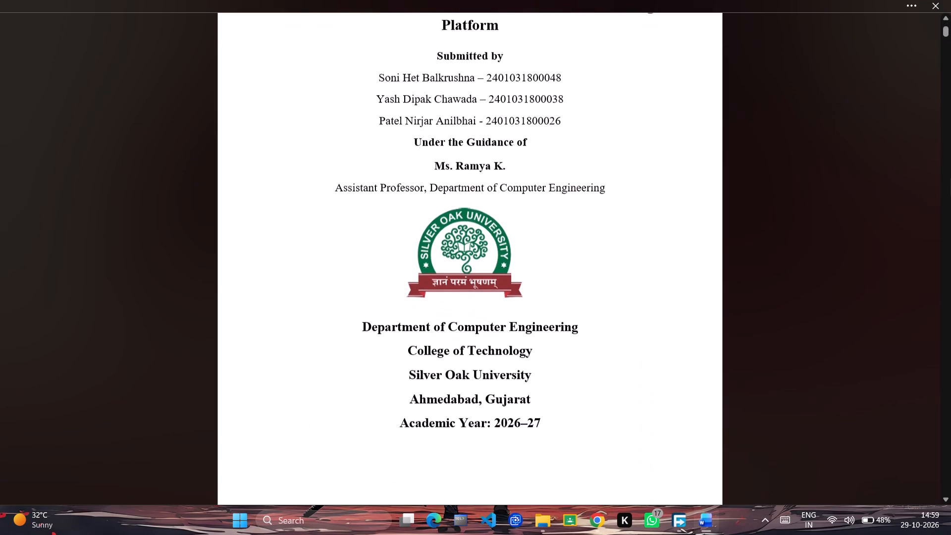
scroll(950, 178, down, 1)
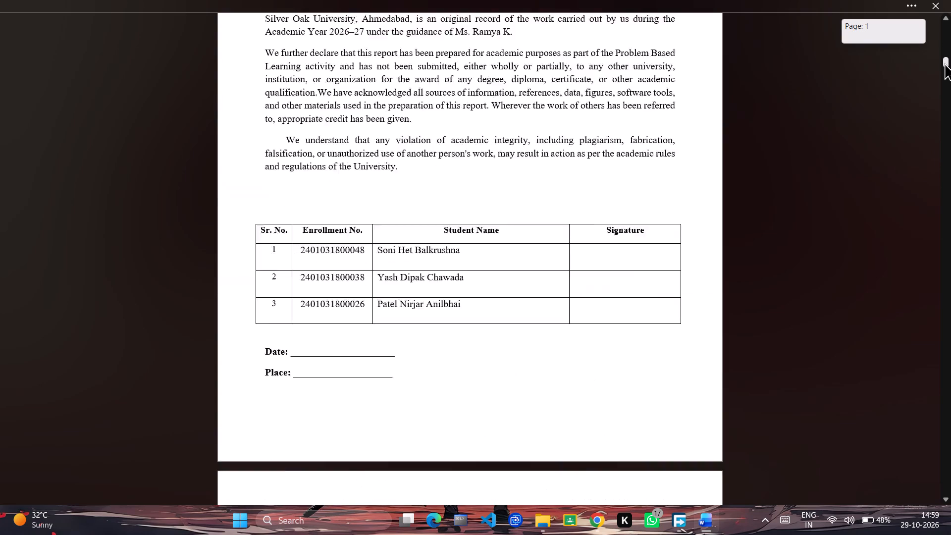
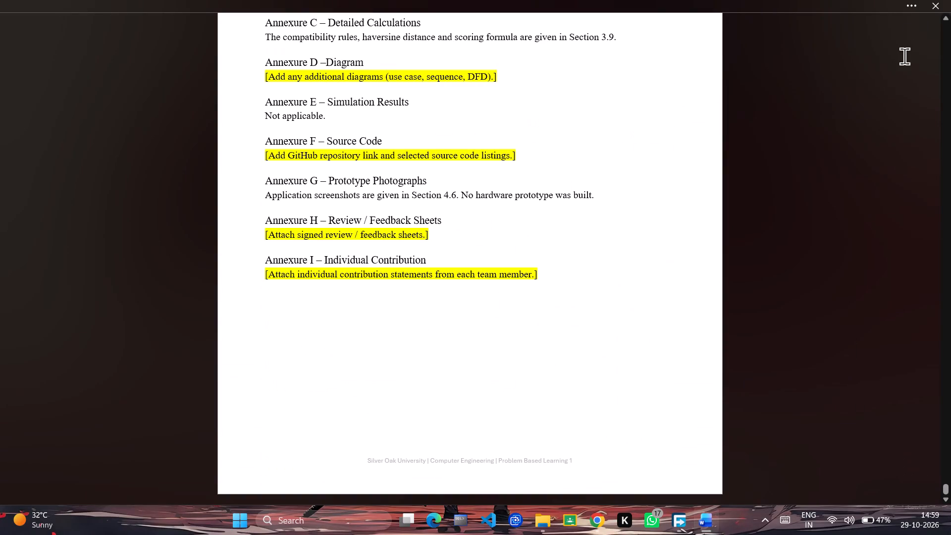
Close the open PBL.docx, start Word afresh and reopen PBL.docx from its recent documents.
click(938, 7)
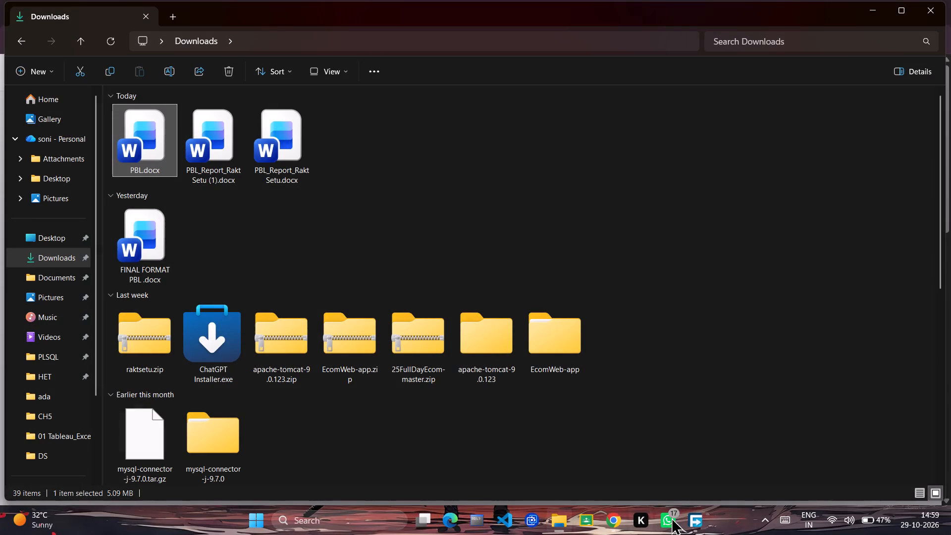
click(352, 515)
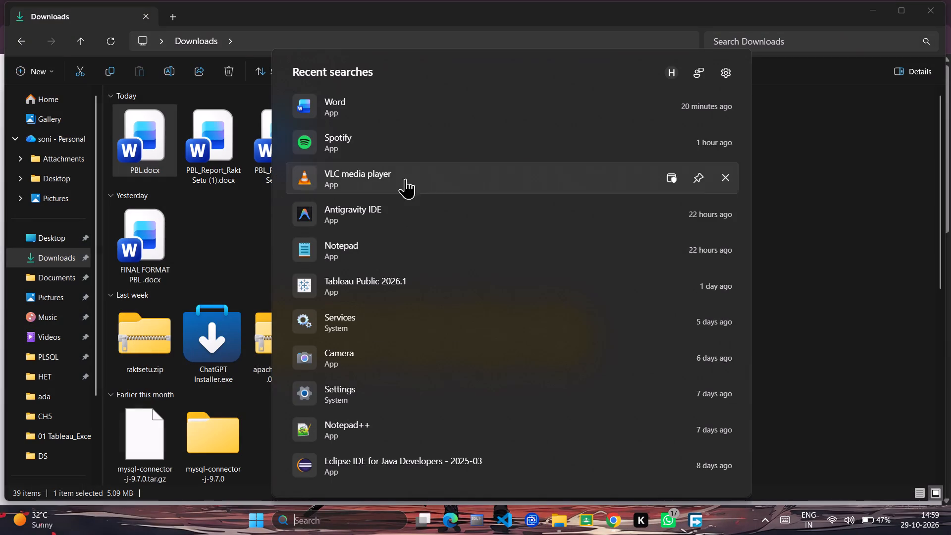
click(422, 110)
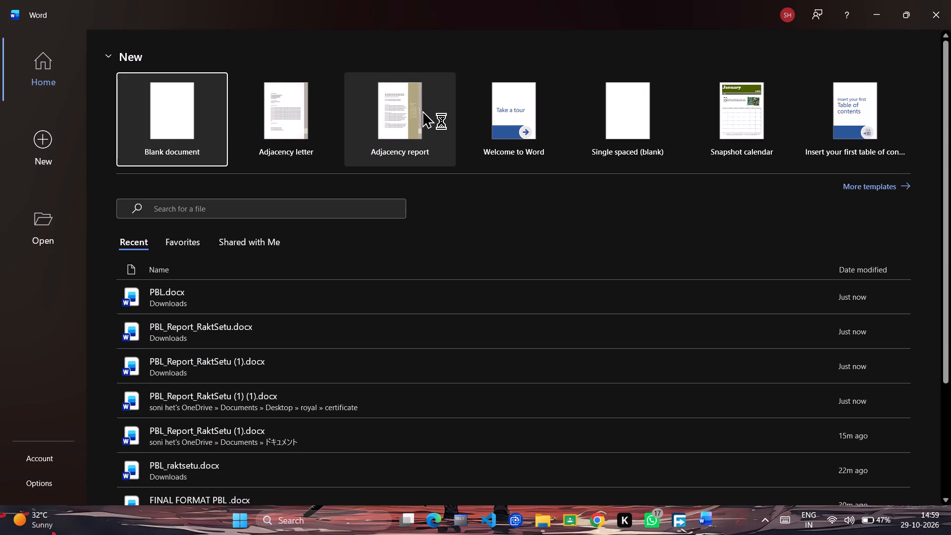
click(149, 293)
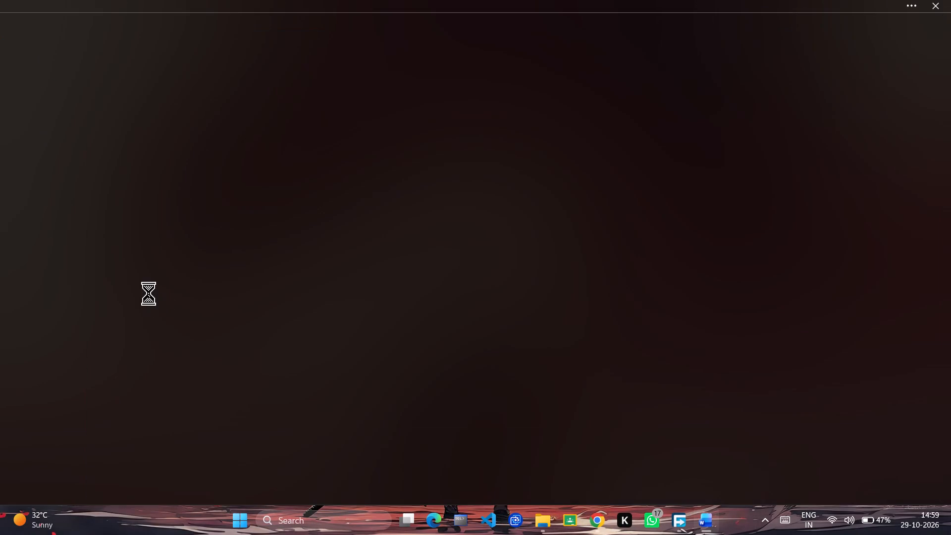
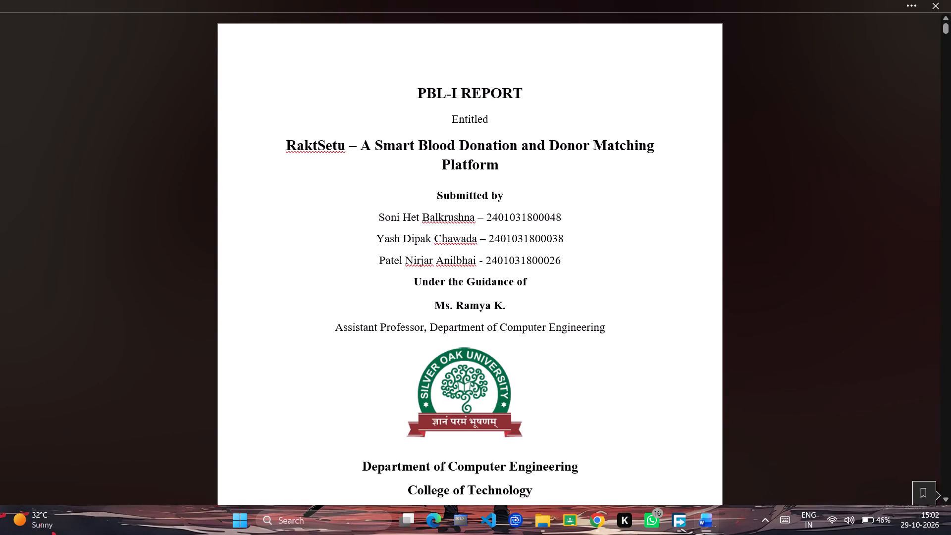
Remove the empty line above the PBL-I REPORT heading on the cover page and indent the heading to the page's centre with five tabs.
key(BackSpace)
key(BackSpace)
key(BackSpace)
click(390, 96)
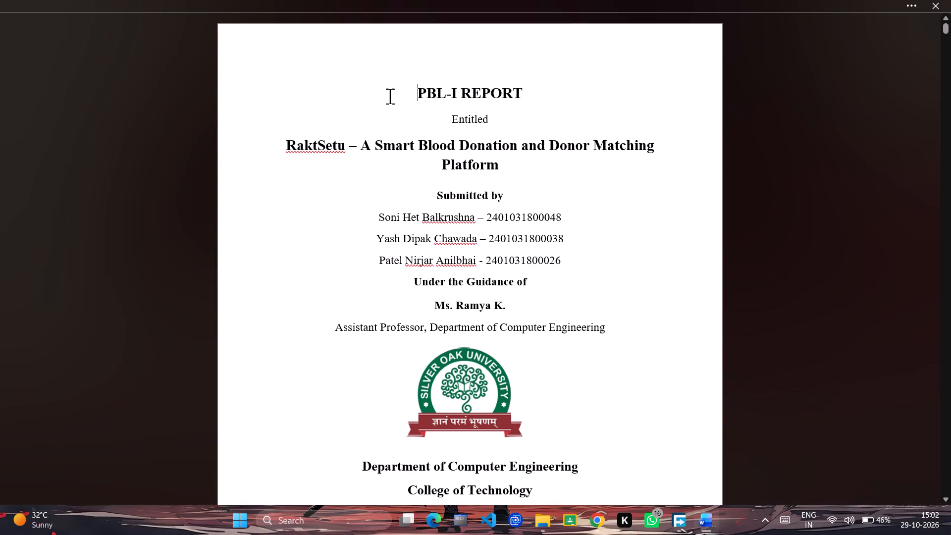
key(BackSpace)
key(BackSpace)
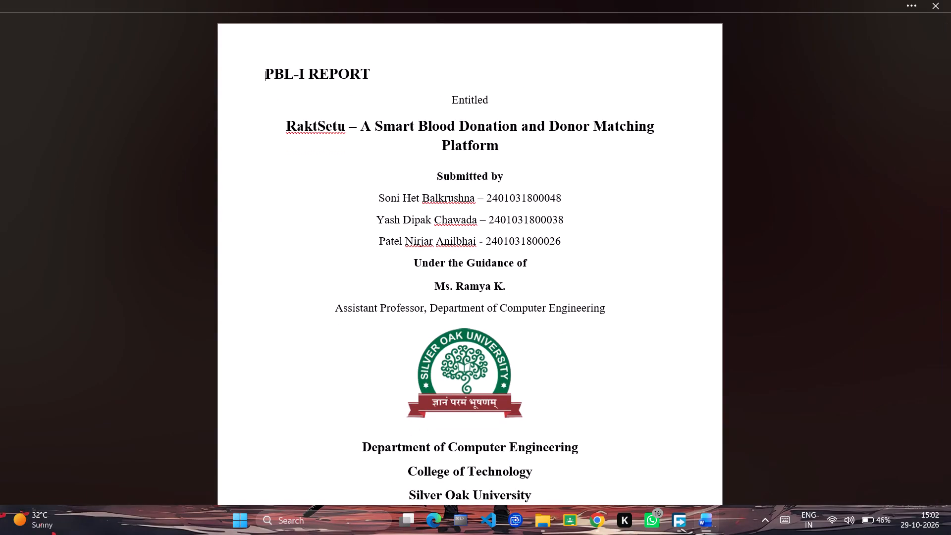
key(Tab)
key(Tab)
key(Tab)
key(Tab)
key(Tab)
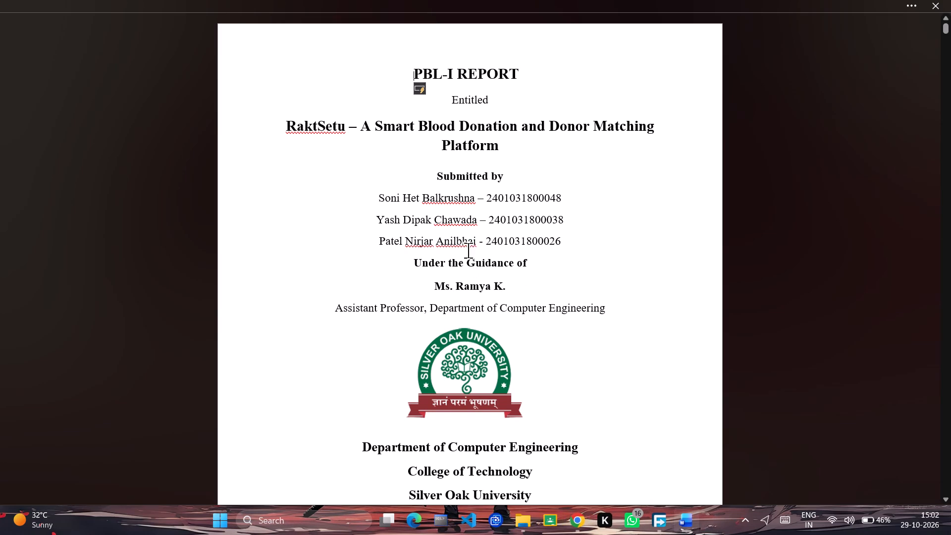
click(459, 240)
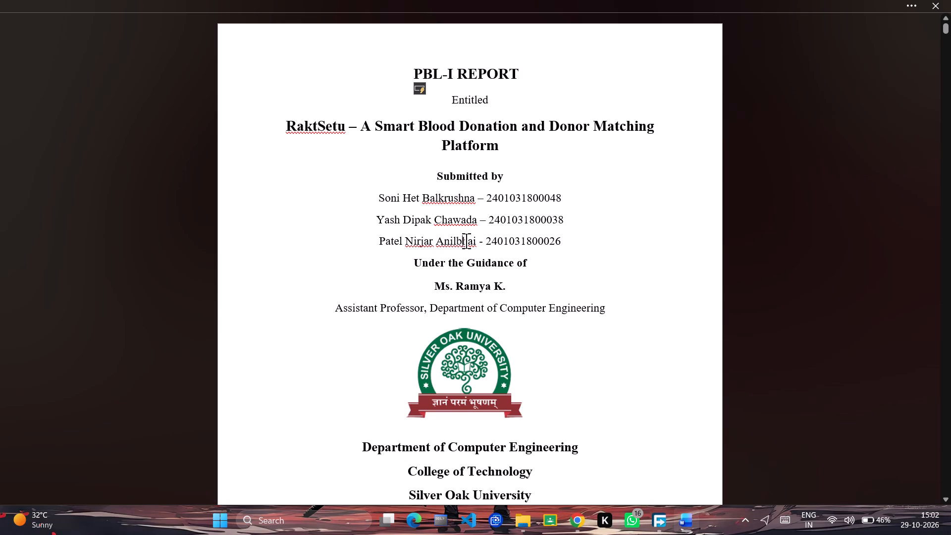
click(459, 240)
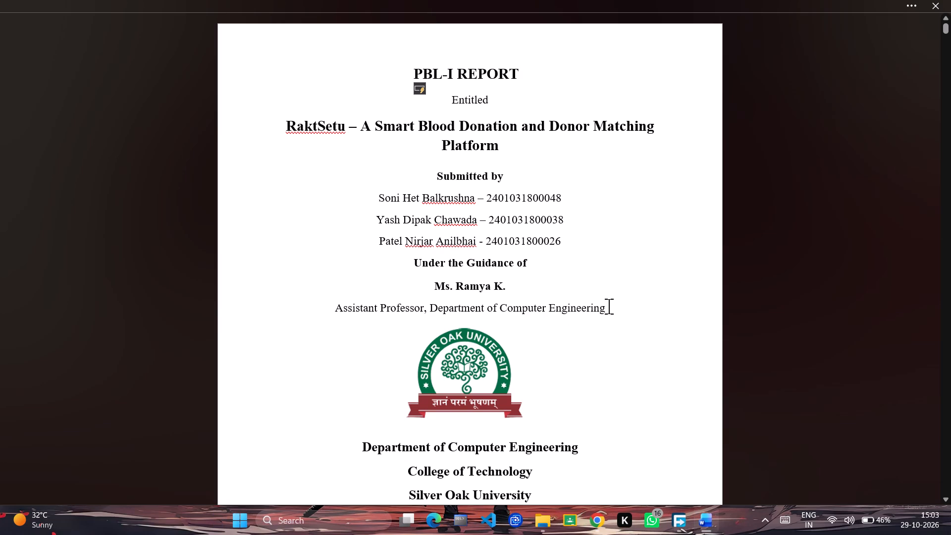
Check the rest of the cover page and the certificate page for layout and unfilled fields.
scroll(523, 350, down, 4)
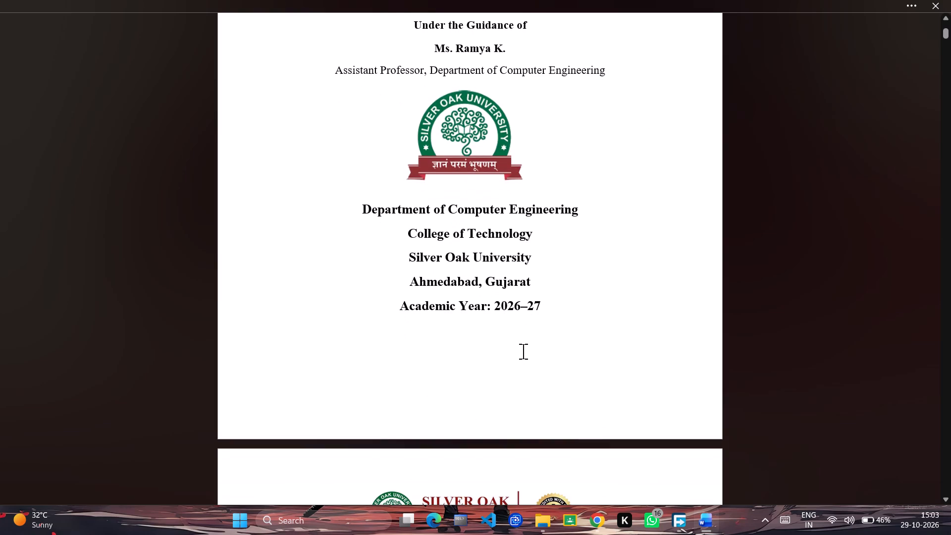
scroll(523, 356, down, 10)
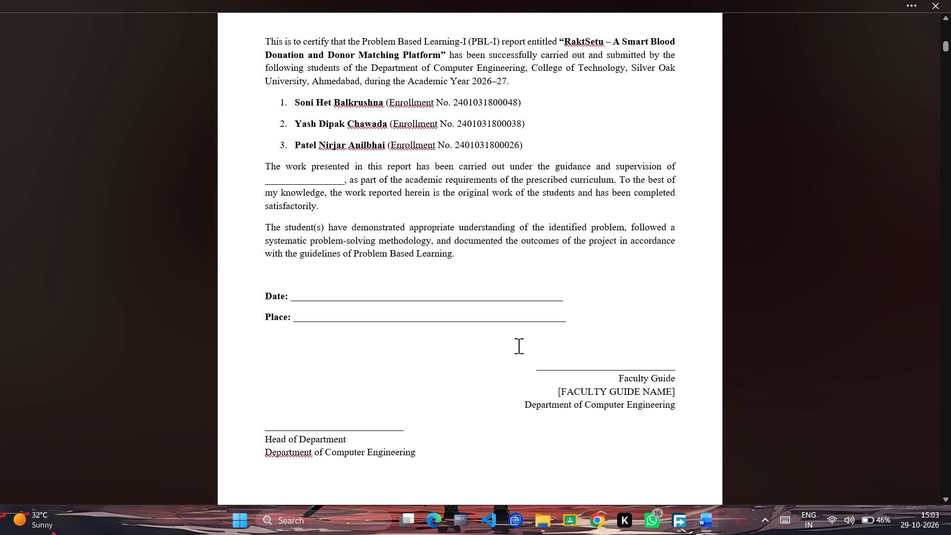